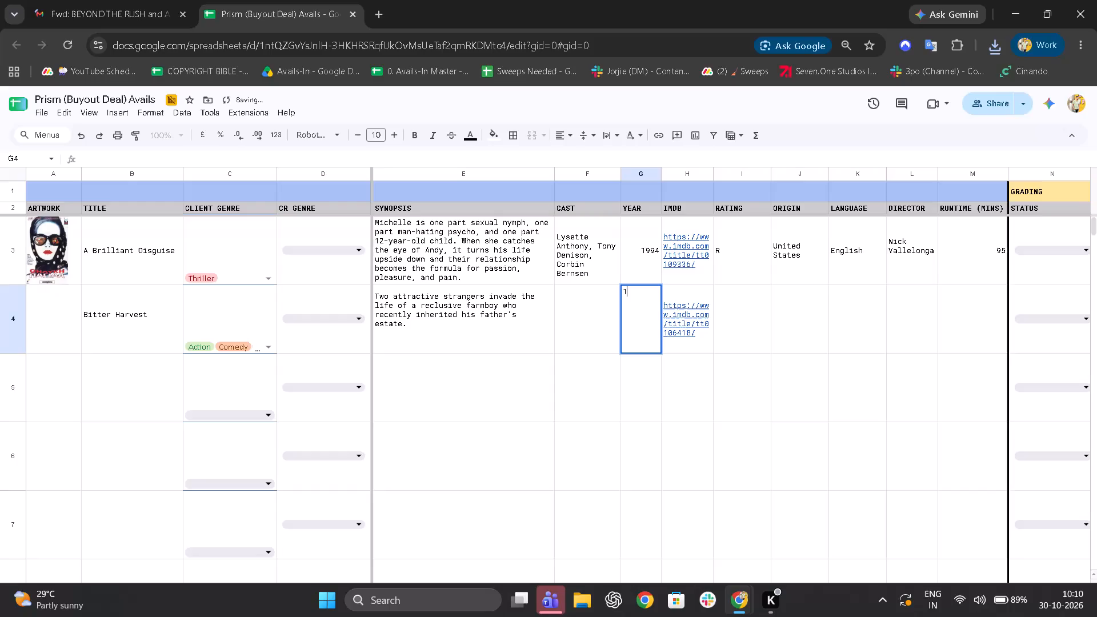
Fill in the Bitter Harvest row with year 1993, rating R and a runtime of 98 minutes.
type("993")
key("Tab")
key("Tab")
key("shift+r")
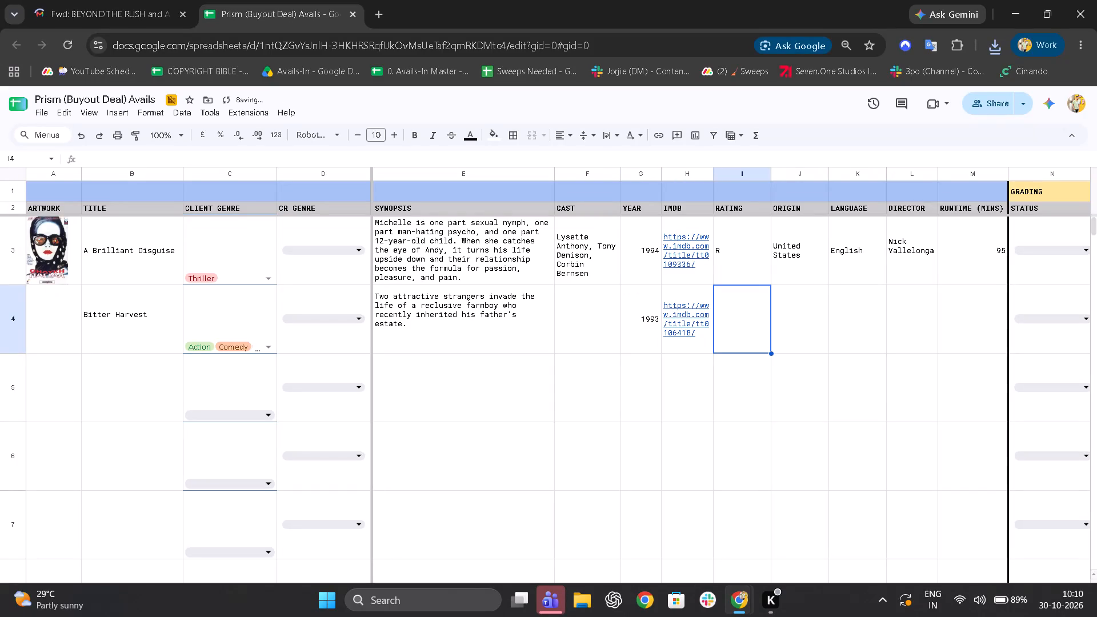
key("Tab")
key("Tab")
key("Tab")
key("Tab")
type("98")
key("Return")
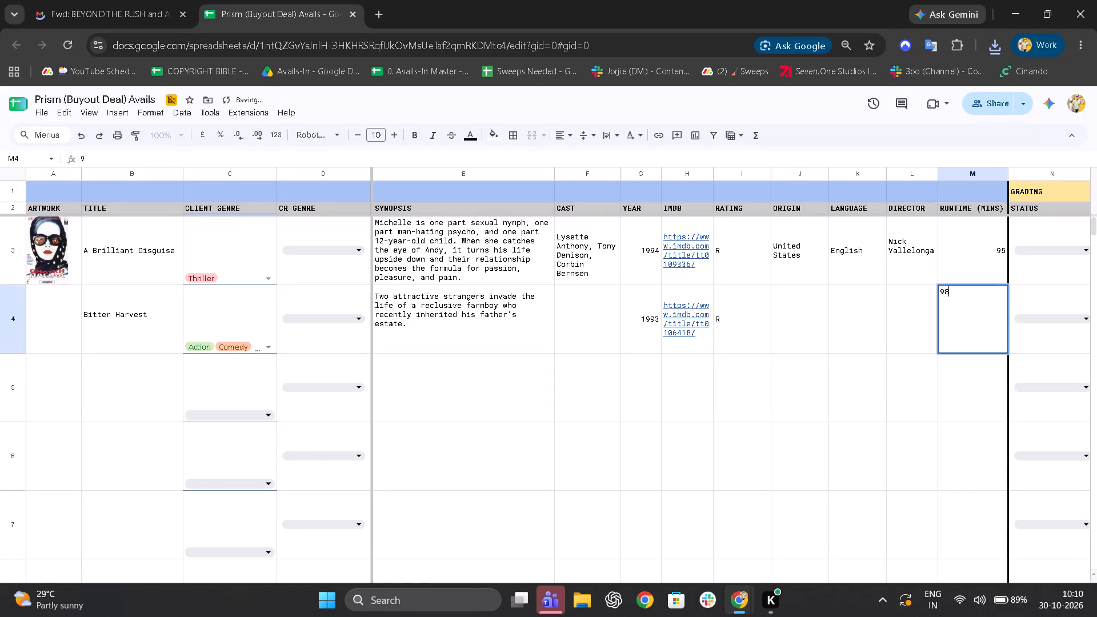
Copy the three stars from the film's IMDb page into the Bitter Harvest cast cell and separate the names with commas.
key("alt+Tab")
left_click(64, 438)
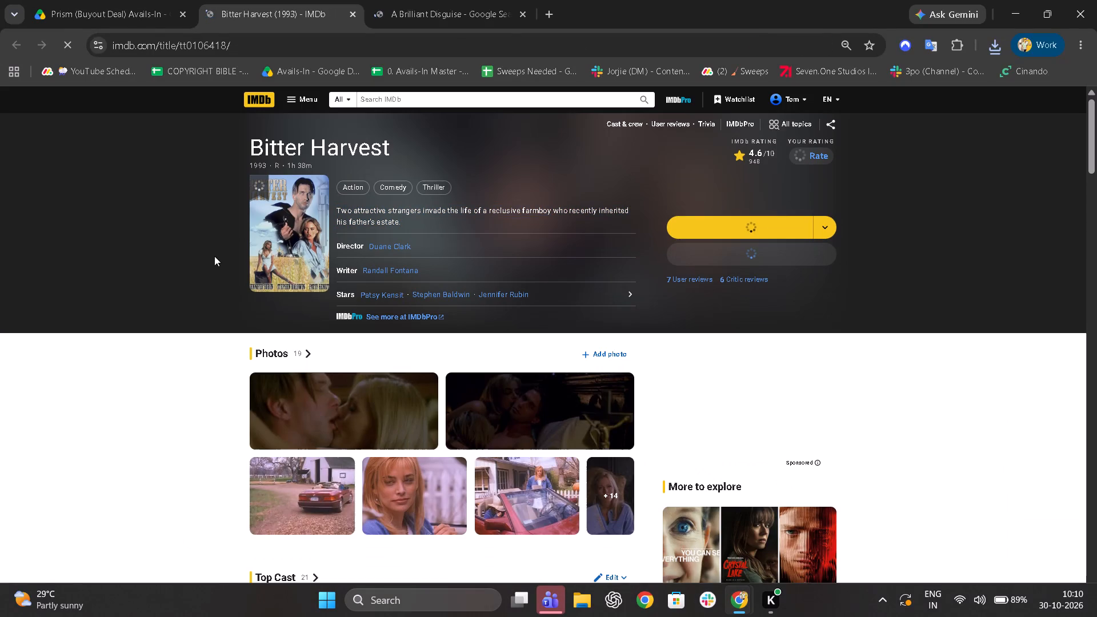
left_click_drag(640, 293, 426, 291)
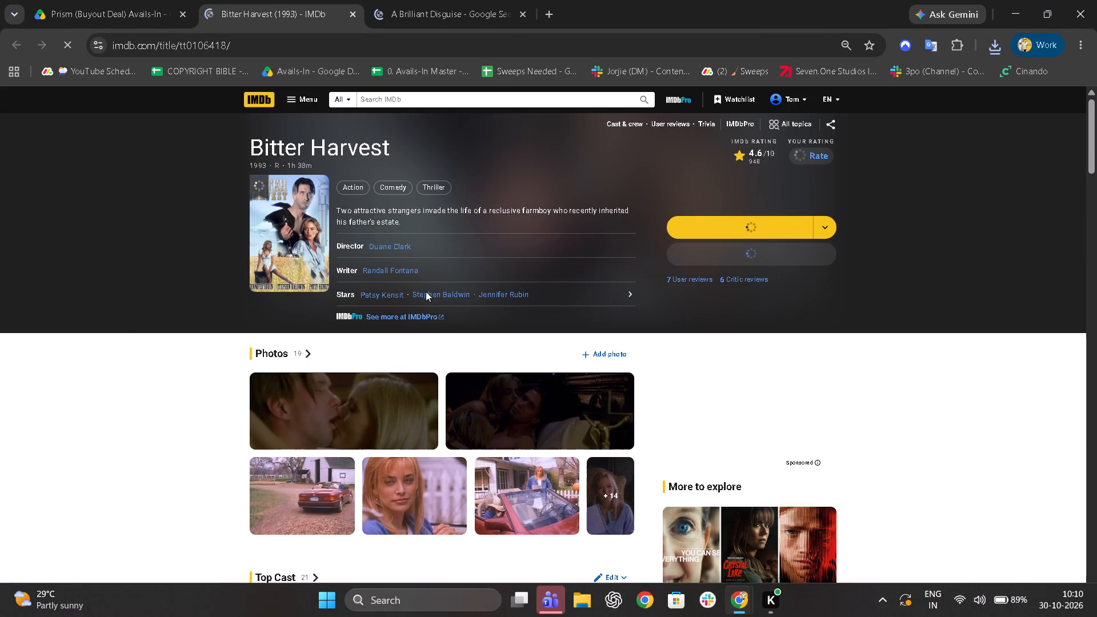
left_click_drag(426, 291, 353, 299)
key("ctrl+c")
key("ctrl+c")
key("ctrl+c")
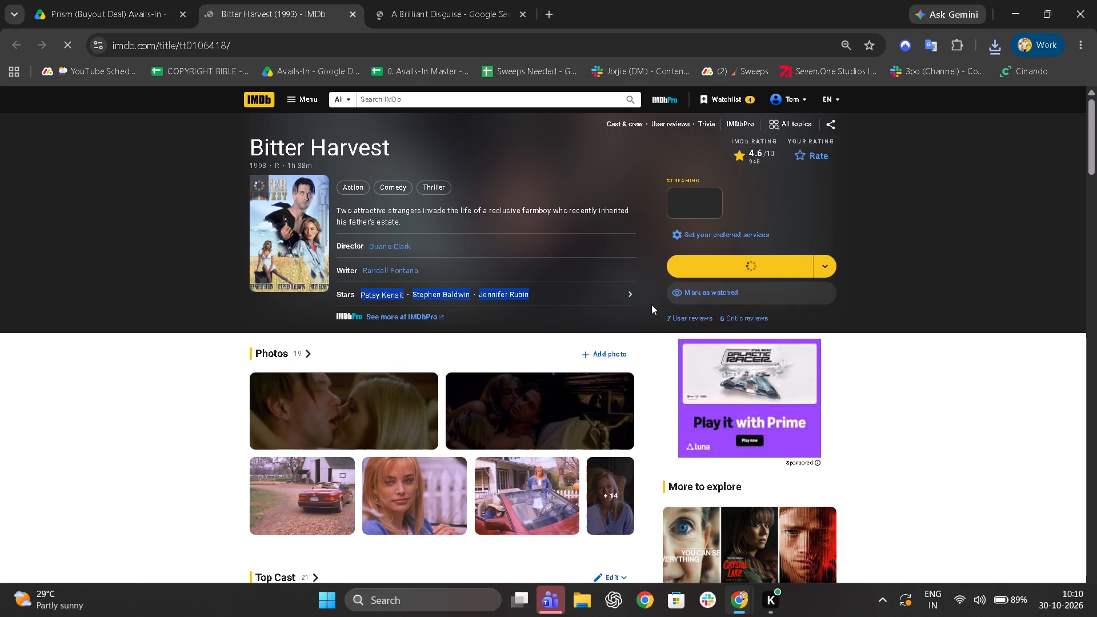
left_click(123, 324, "ctrl")
key("alt+Tab")
double_click(598, 316)
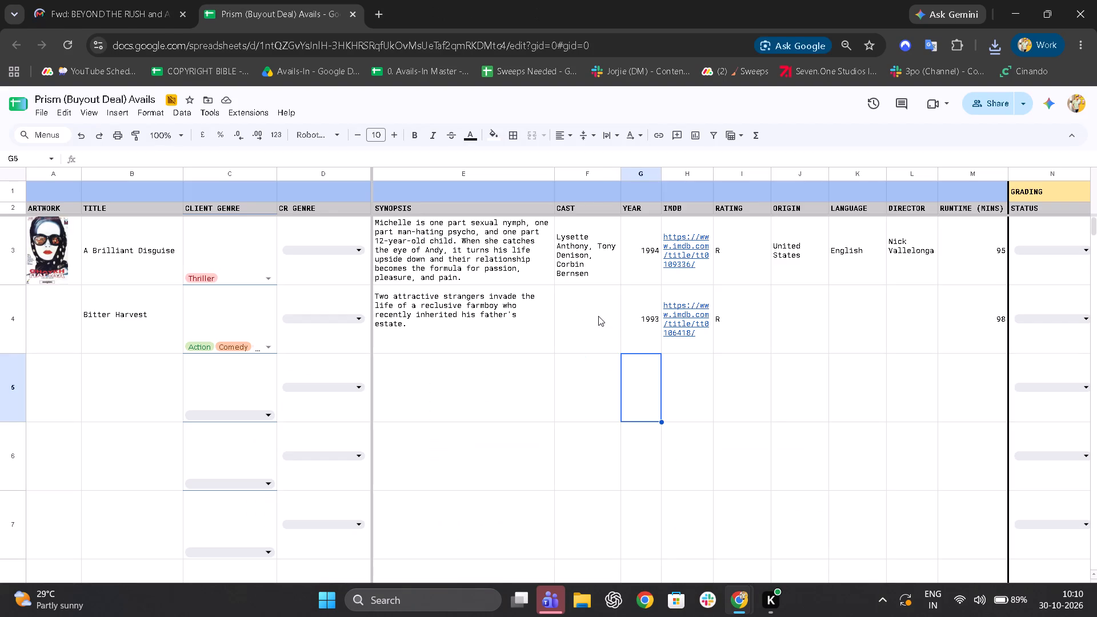
key("ctrl+v")
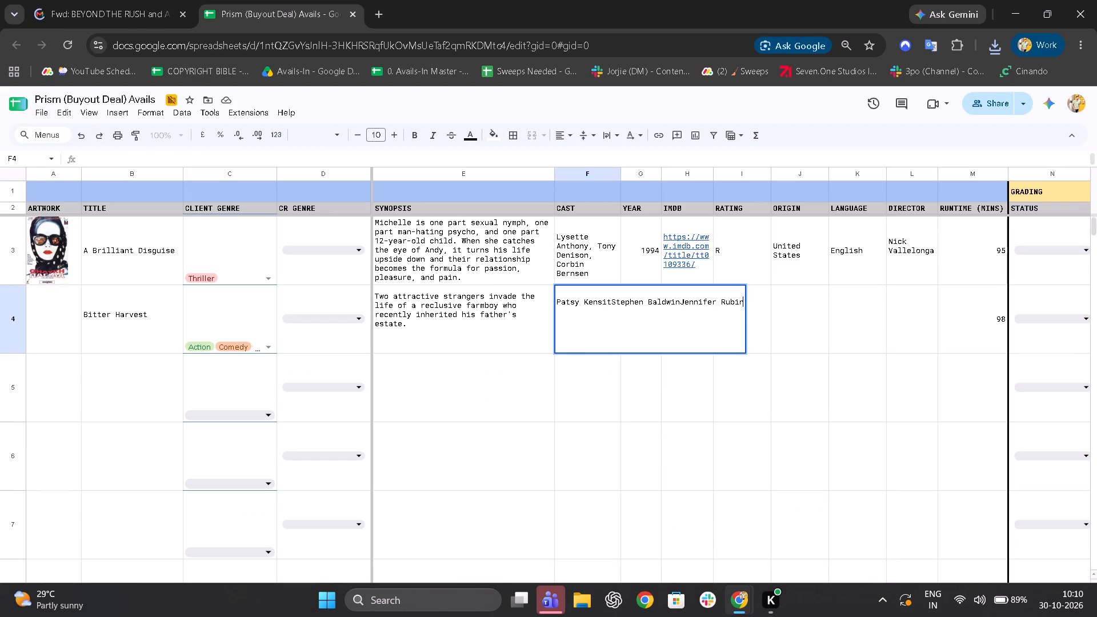
left_click(611, 298)
type(",")
key("space")
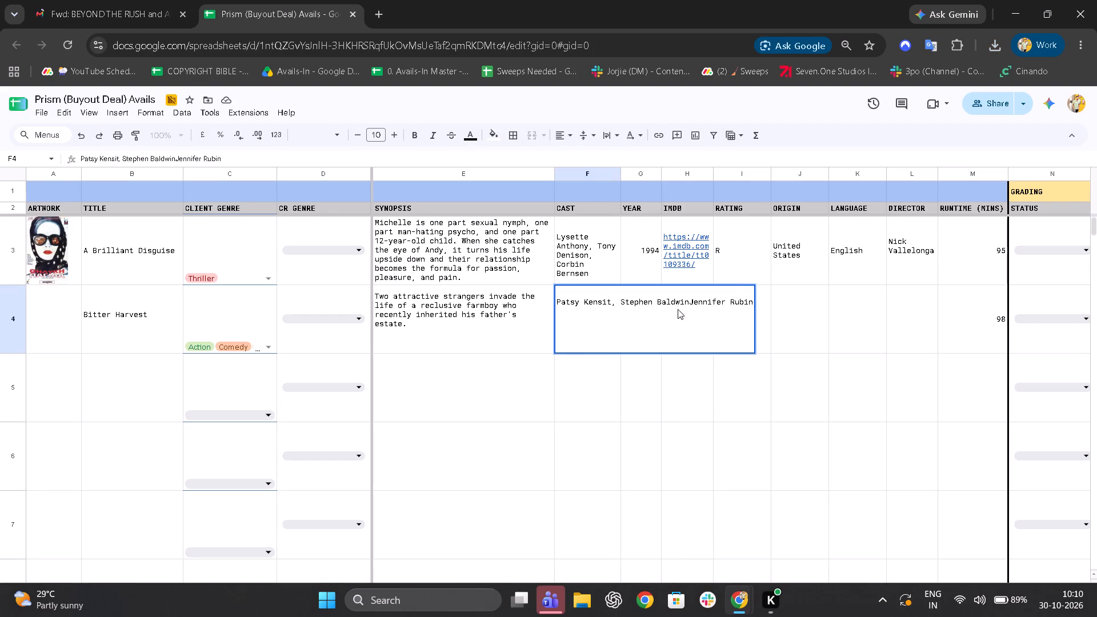
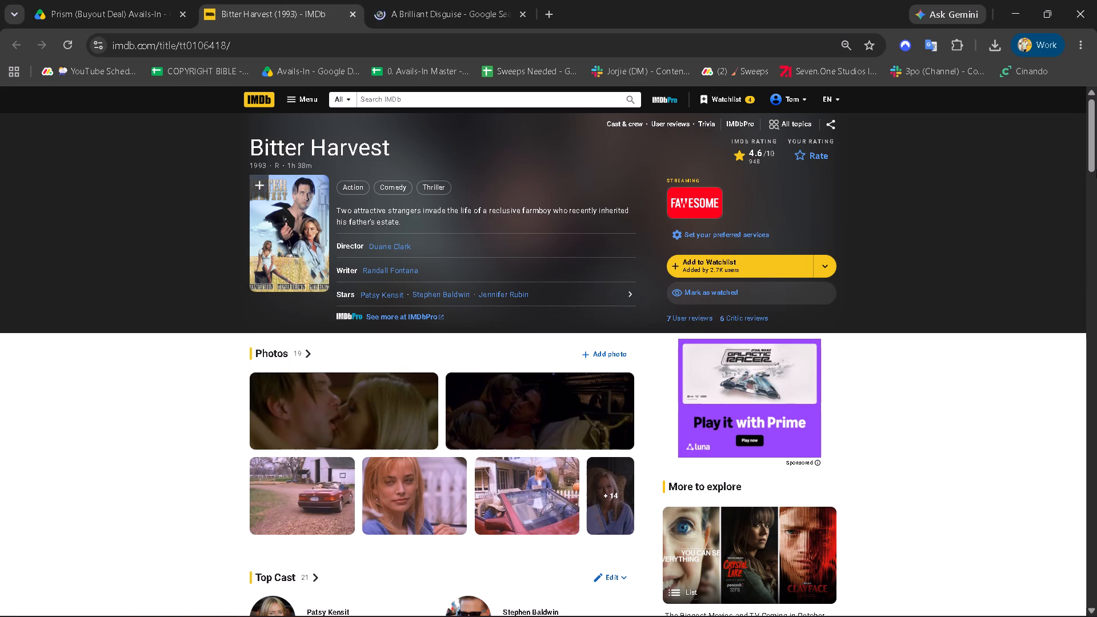
Check the Details section of Bitter Harvest's IMDb page, then set its Origin to United States and Language to English by copying the row above.
left_click_drag(1096, 94, 1096, 289)
left_click_drag(1095, 131, 1096, 471)
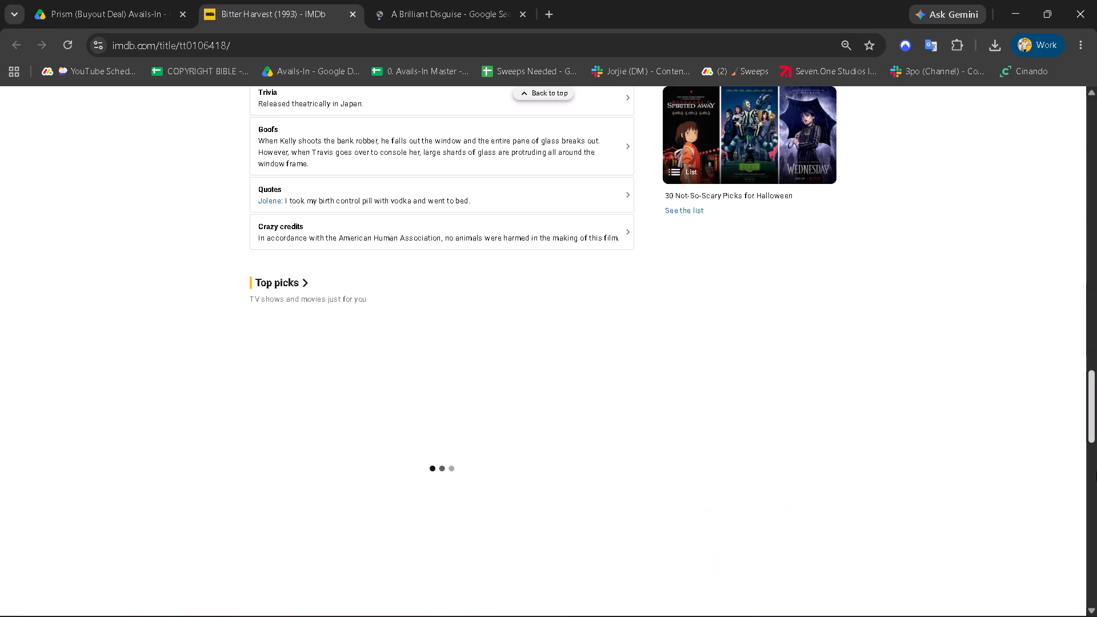
left_click_drag(1096, 471, 1096, 482)
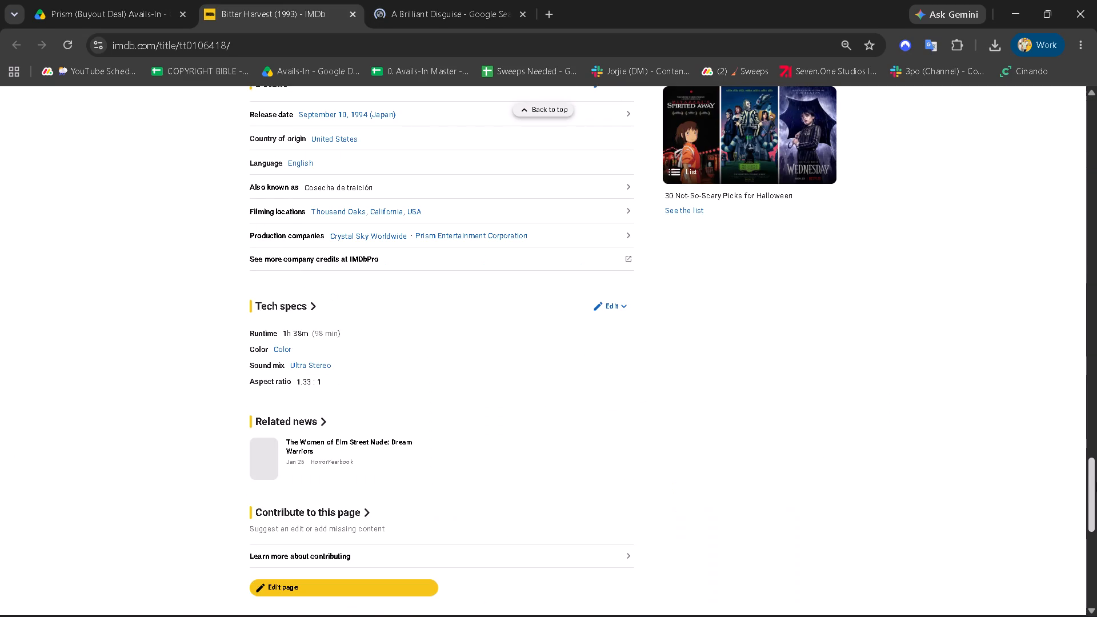
left_click_drag(1096, 482, 1096, 0)
key("ctrl+Tab")
key("alt+Tab")
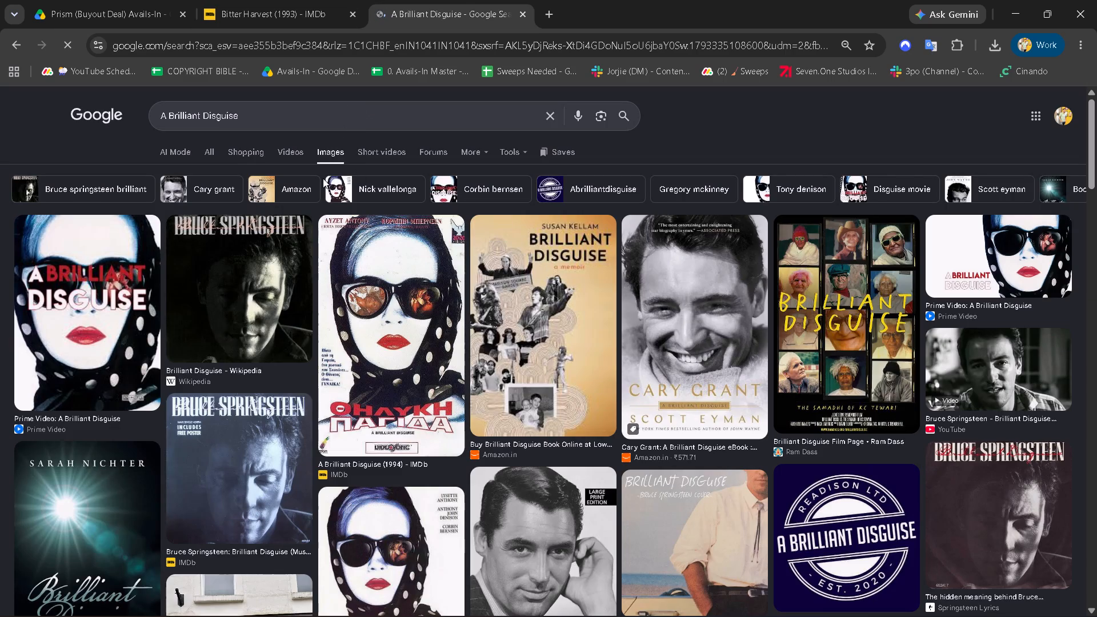
double_click(926, 309)
key("ctrl+v")
left_click(807, 305)
left_click_drag(796, 254, 797, 253)
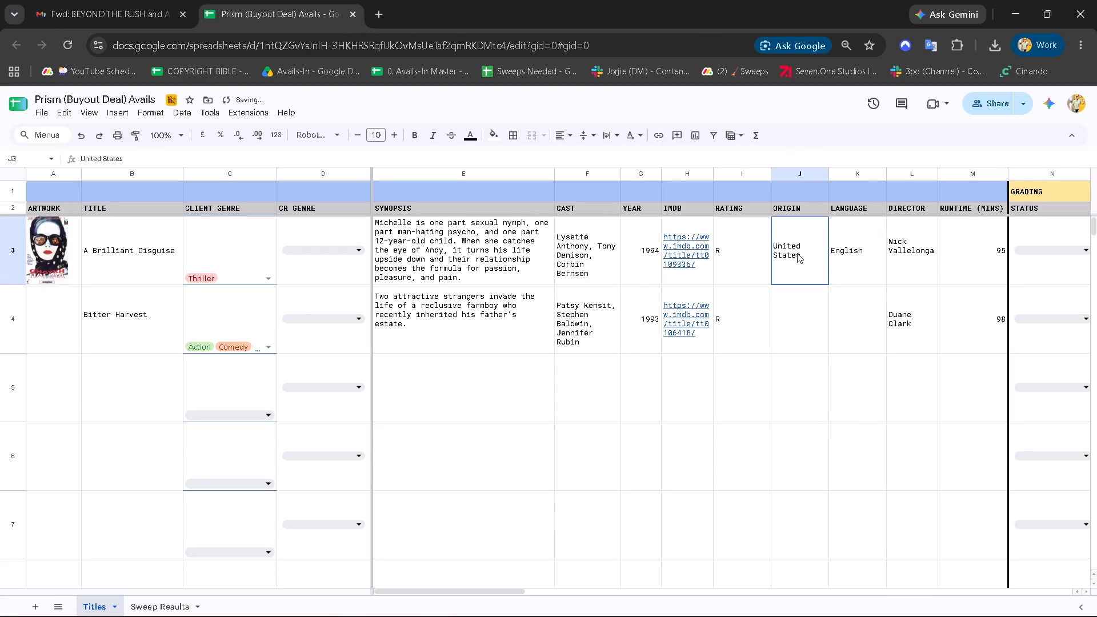
left_click_drag(797, 253, 843, 271)
key("ctrl+c")
key("ctrl+c")
left_click(810, 322)
key("ctrl+v")
left_click(755, 327)
Copy the Bitter Harvest IMDb page address and search Google Images for it.
key("alt+Tab")
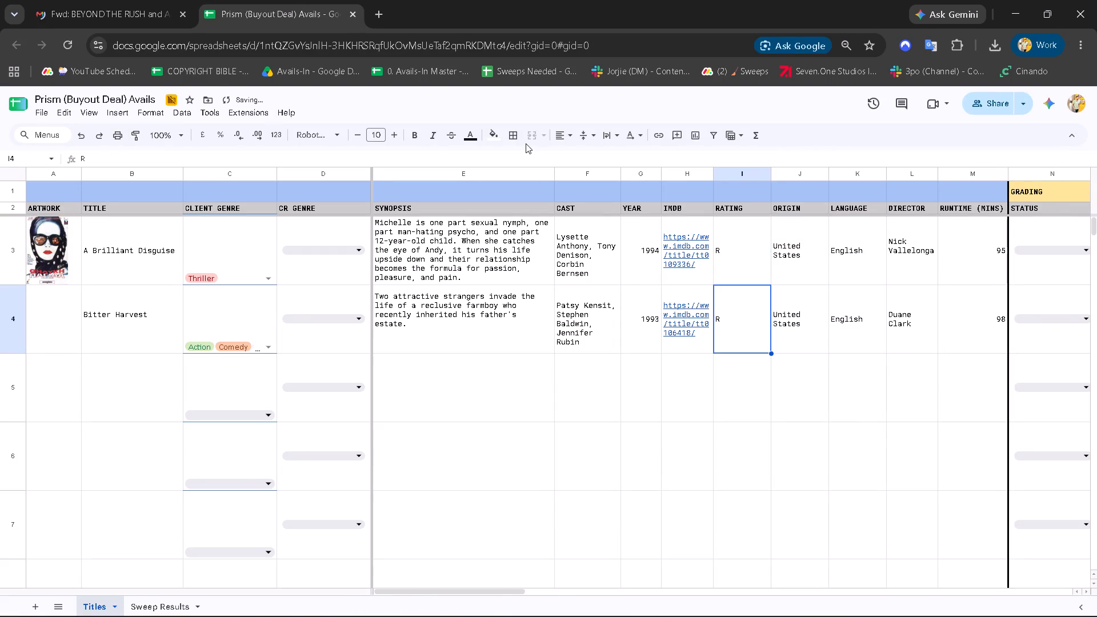
left_click(235, 5)
left_click(238, 45)
key("ctrl+c")
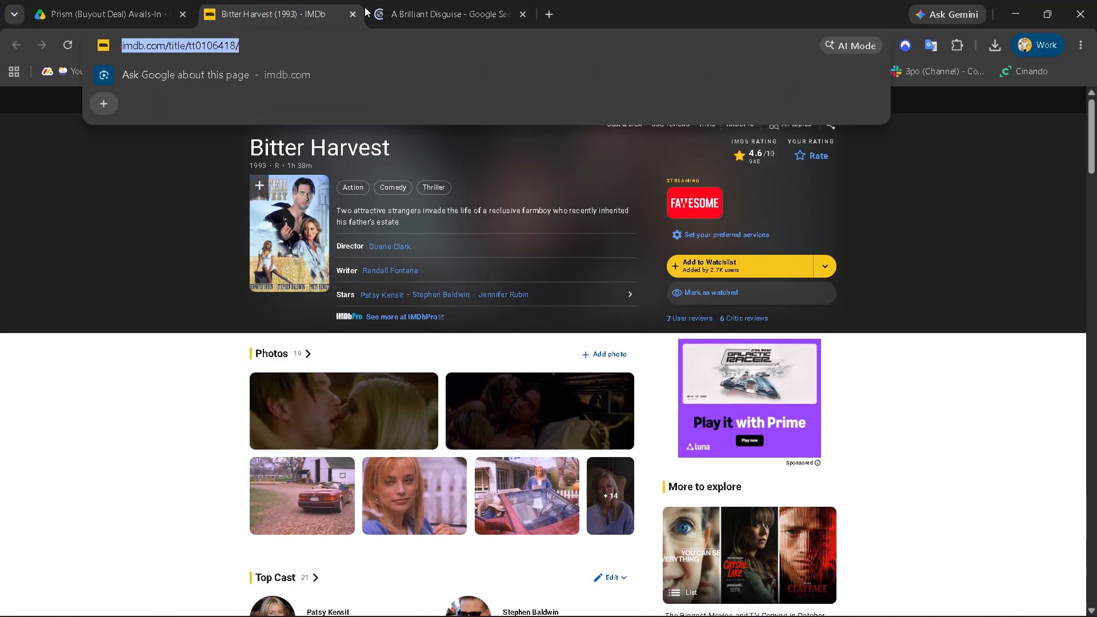
key("ctrl+c")
left_click(415, 0)
triple_click(331, 109)
key("ctrl+v")
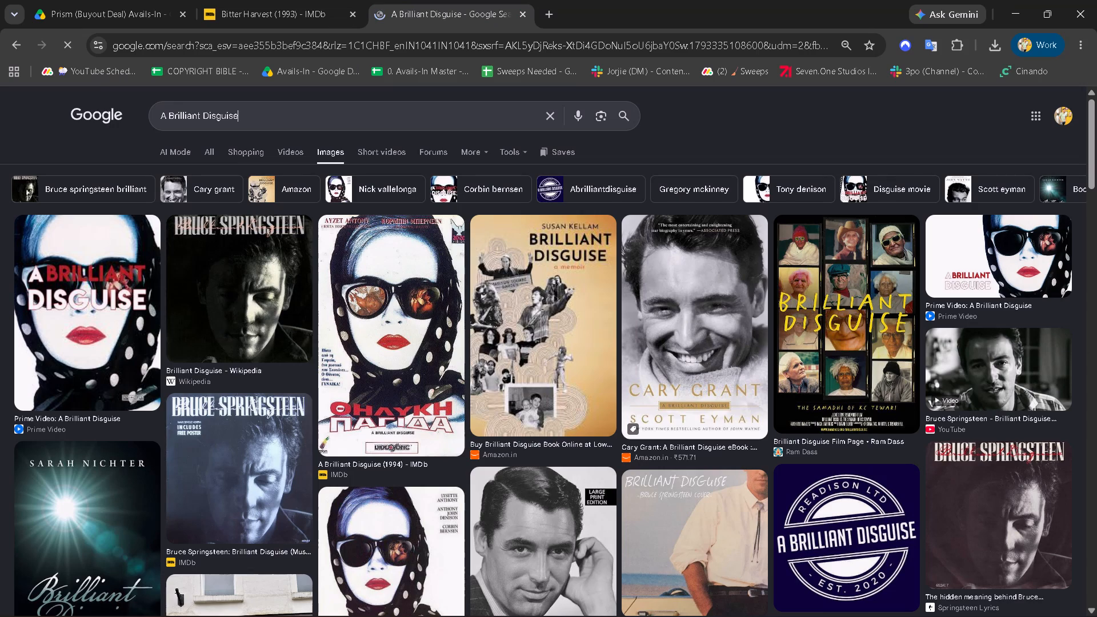
key("Return")
Open the IMDb link for Double Exposure from the Erotic Thrillers page of the Prism deck PDF.
left_click(296, 0)
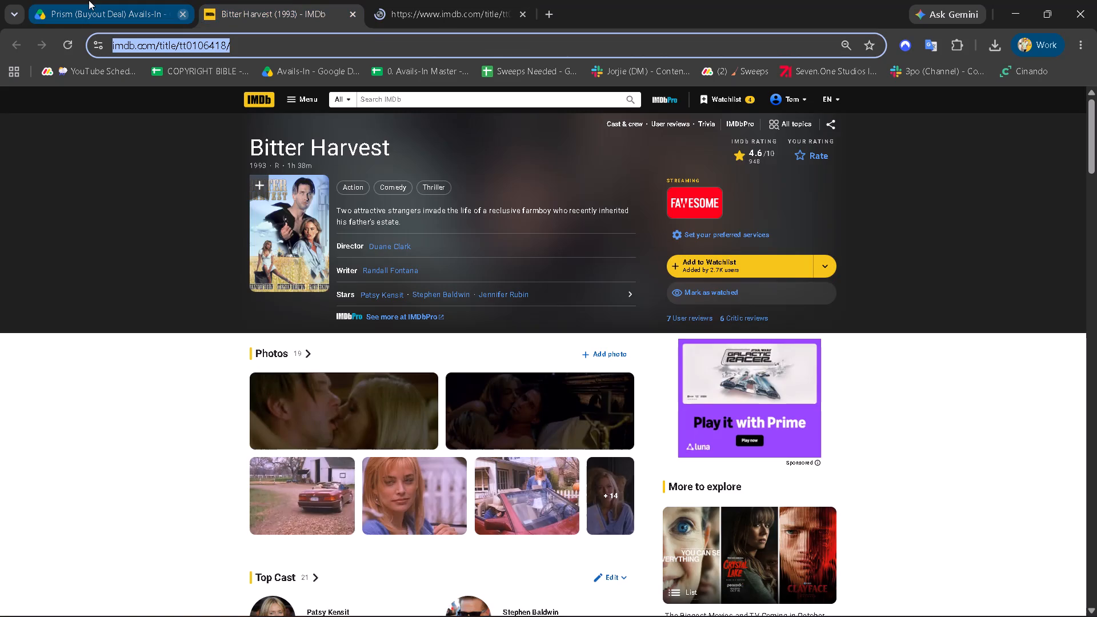
left_click(89, 0)
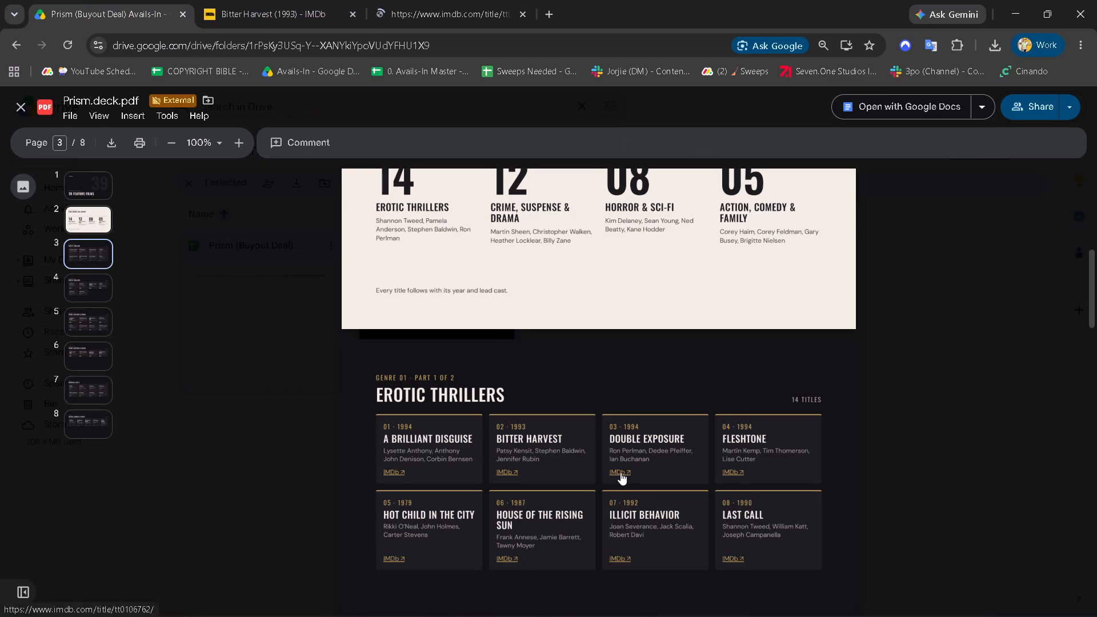
left_click(620, 472)
left_click(457, 0)
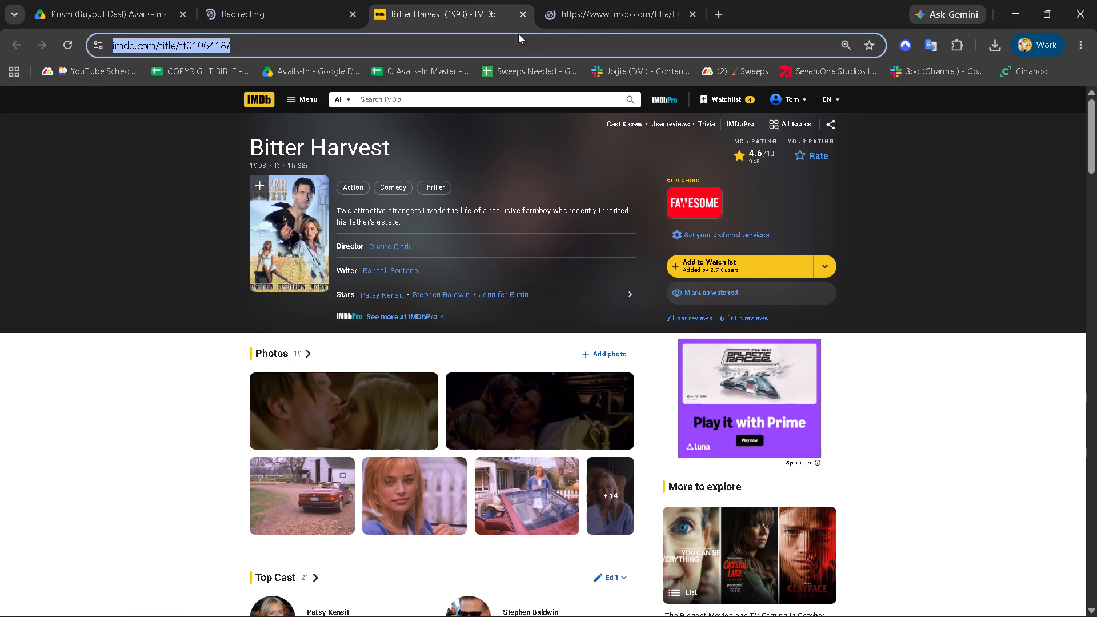
left_click(599, 0)
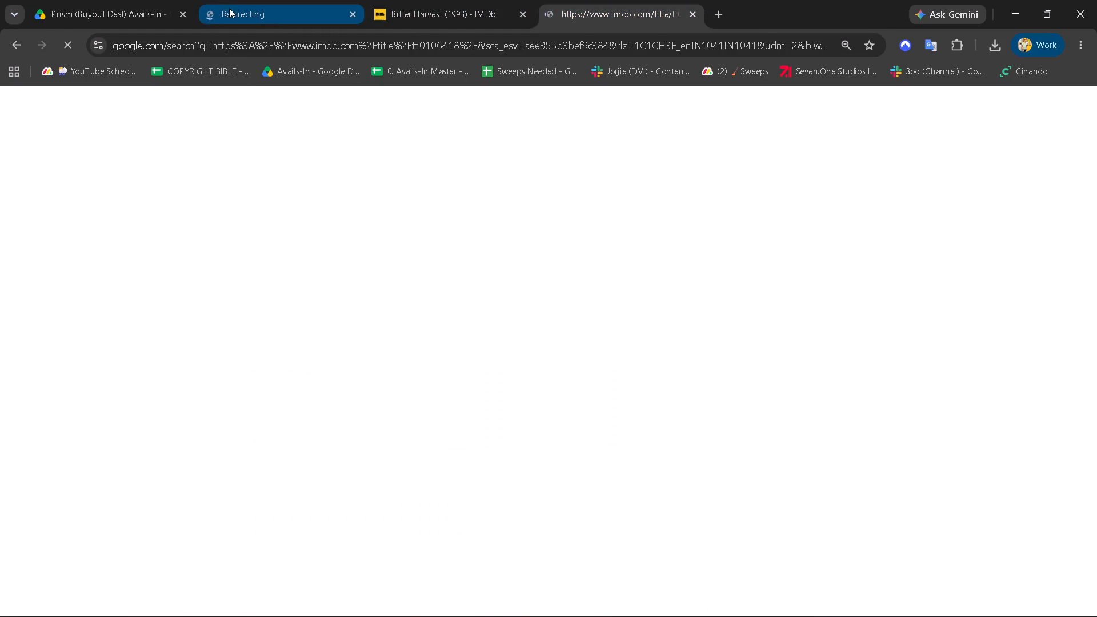
left_click(229, 7)
Save the first Bitter Harvest poster from the image results as a JPEG and close the film's IMDb page.
left_click(597, 0)
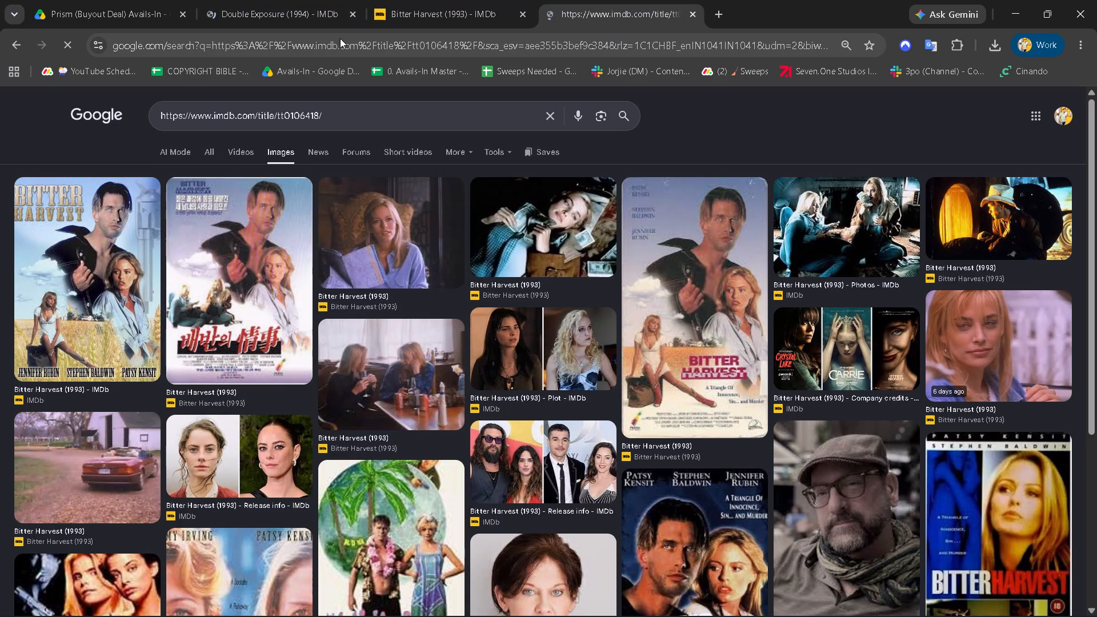
right_click(76, 259)
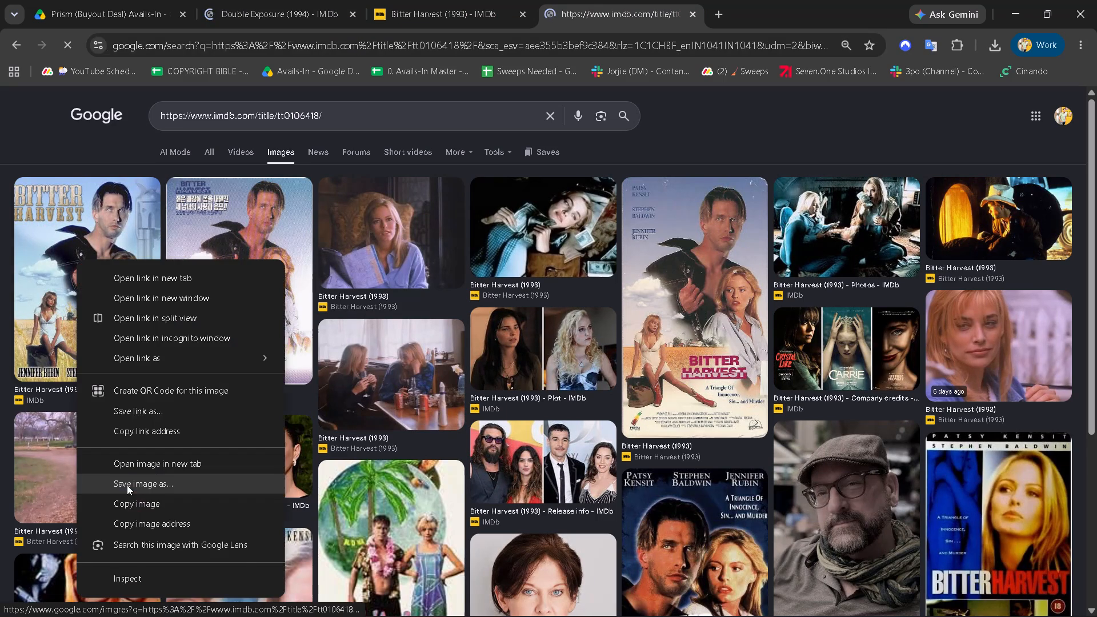
left_click(127, 486)
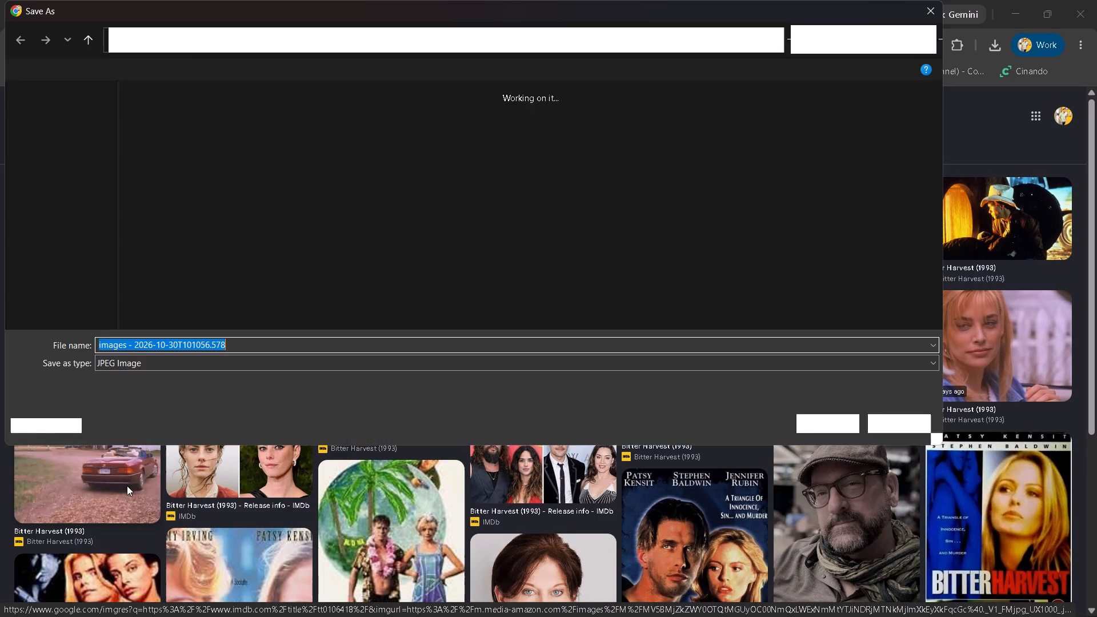
key("Return")
scroll(127, 486, "up", 4)
left_click(402, 0)
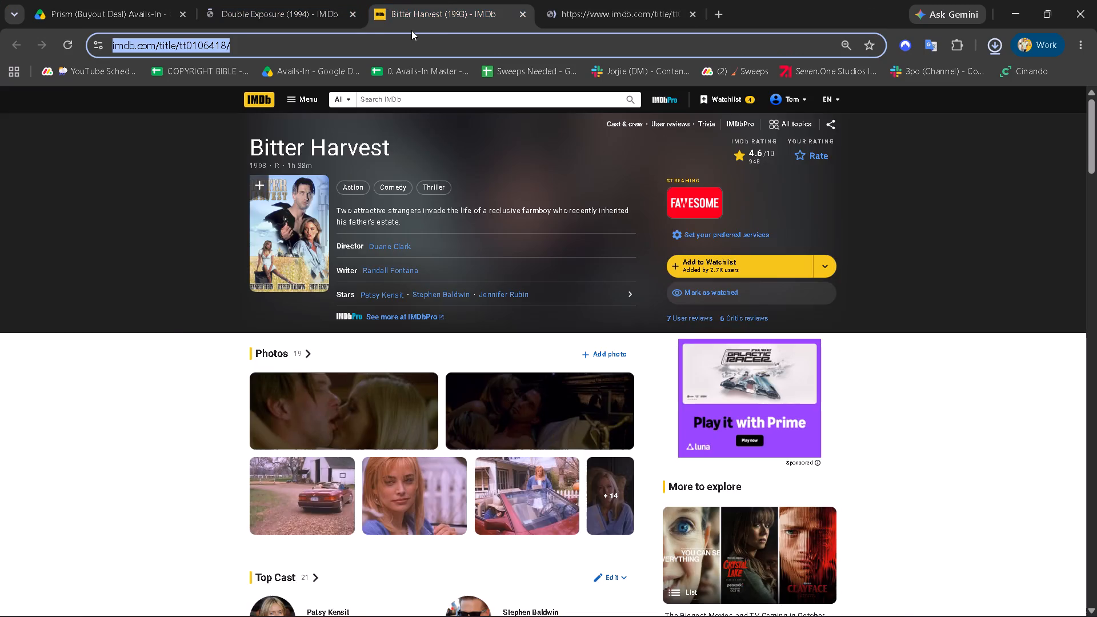
key("ctrl+w")
Copy the Double Exposure page address, imdb.com/title/tt0106762/, into the IMDb cell of row 5 in the Avails spreadsheet.
left_click(325, 0)
left_click(289, 55)
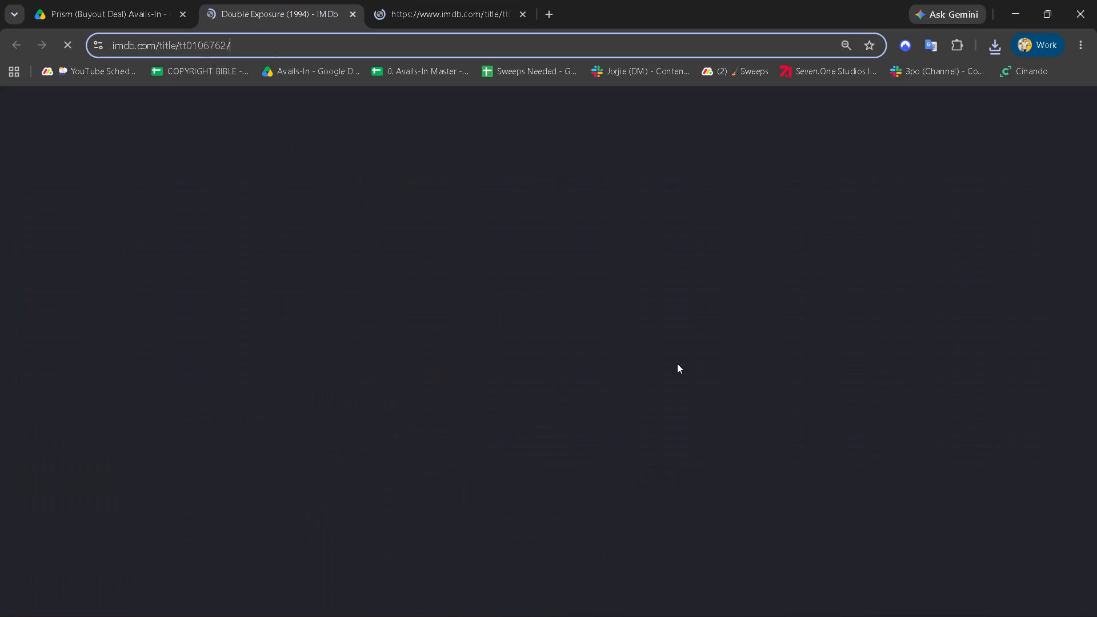
key("ctrl+c")
key("ctrl+c")
key("alt+Tab")
left_click(676, 389)
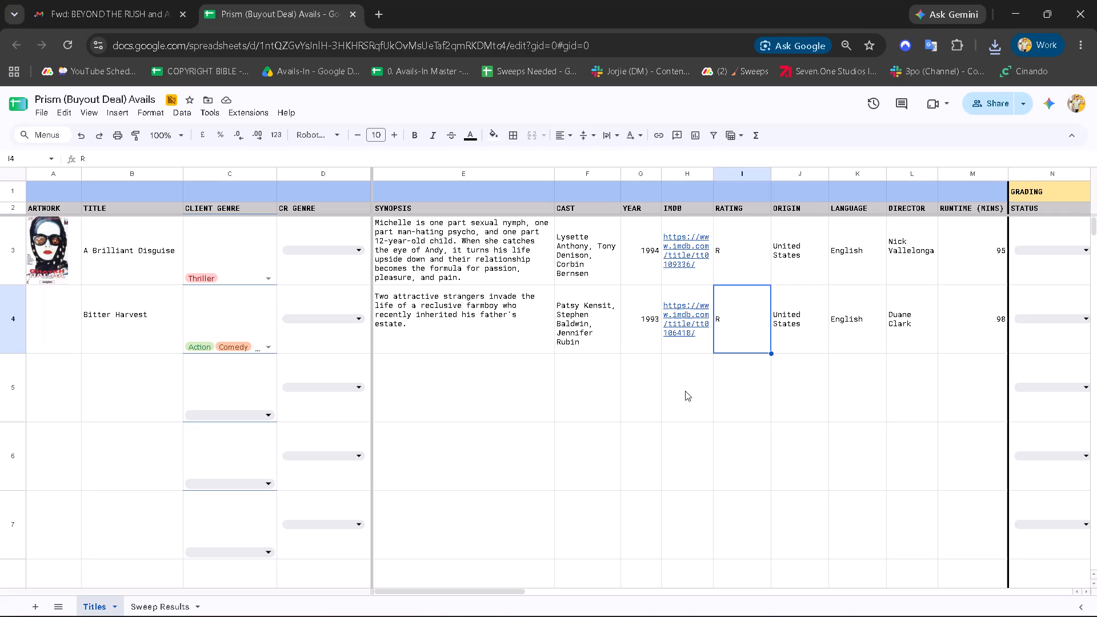
key("ctrl+v")
left_click(685, 387)
Insert the saved Bitter Harvest poster as an in-cell image in that film's Artwork cell.
left_click(107, 403)
left_click(54, 330)
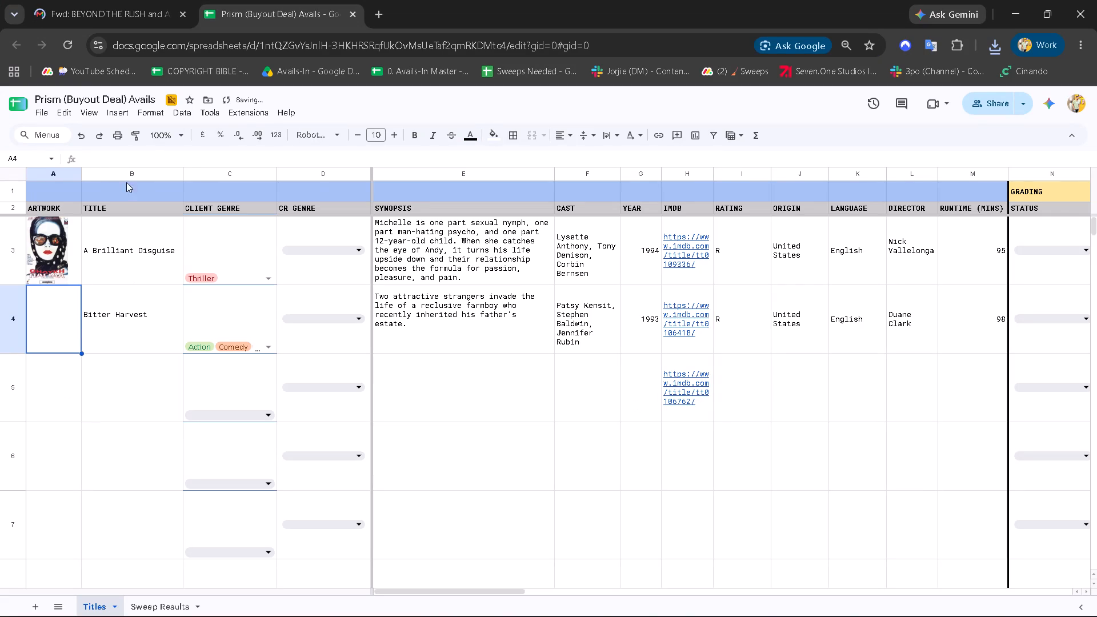
left_click(112, 115)
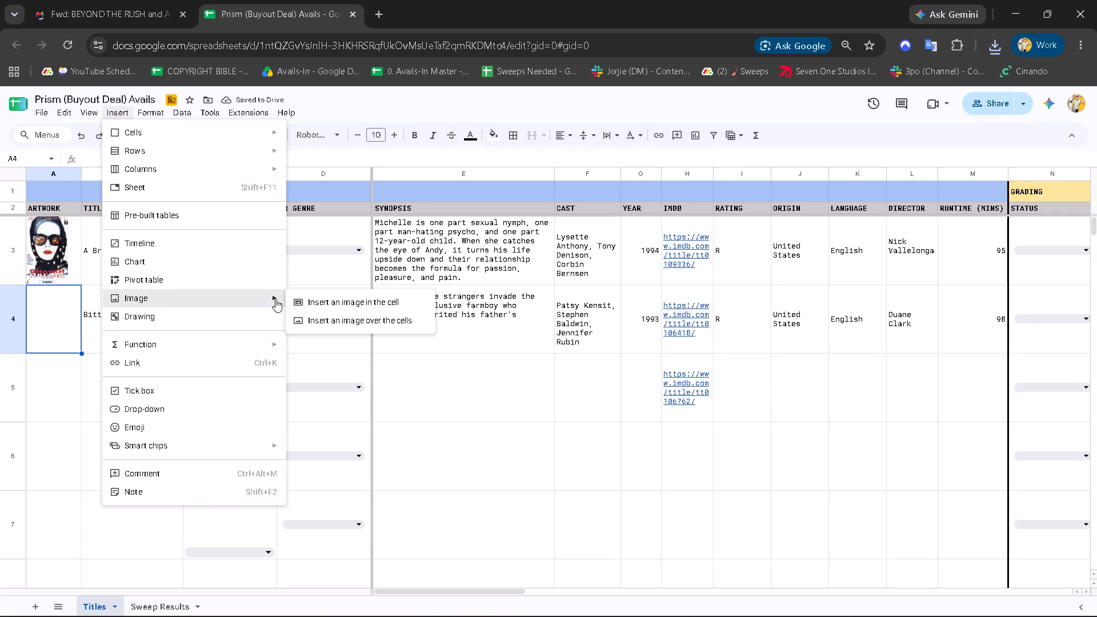
left_click(333, 299)
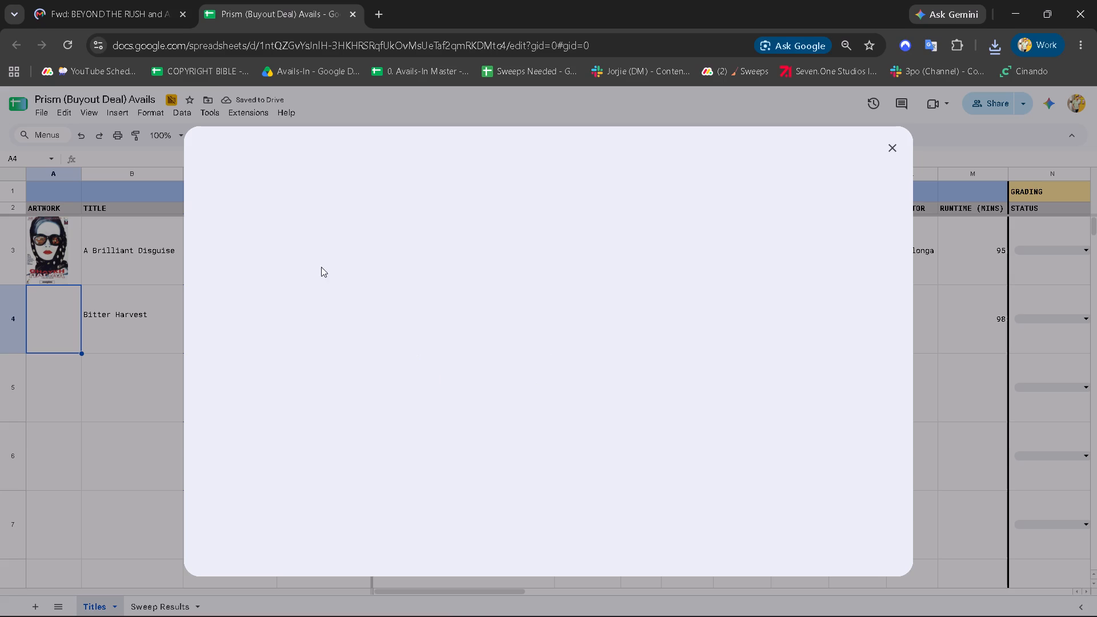
left_click(225, 275)
left_click(618, 399)
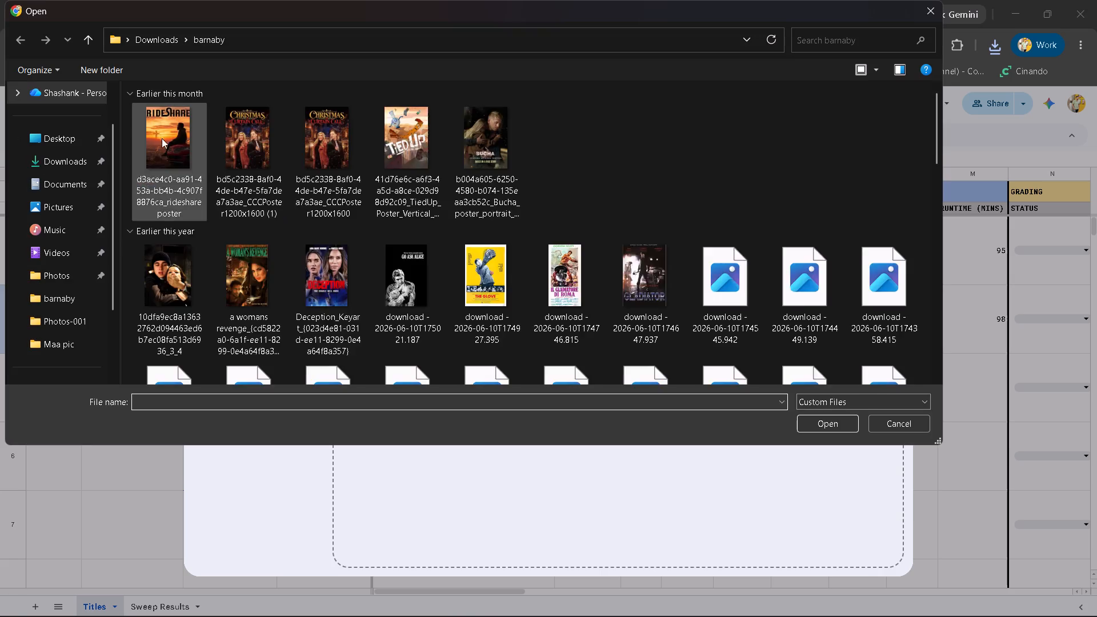
left_click(163, 154)
key("Return")
key("alt+Tab")
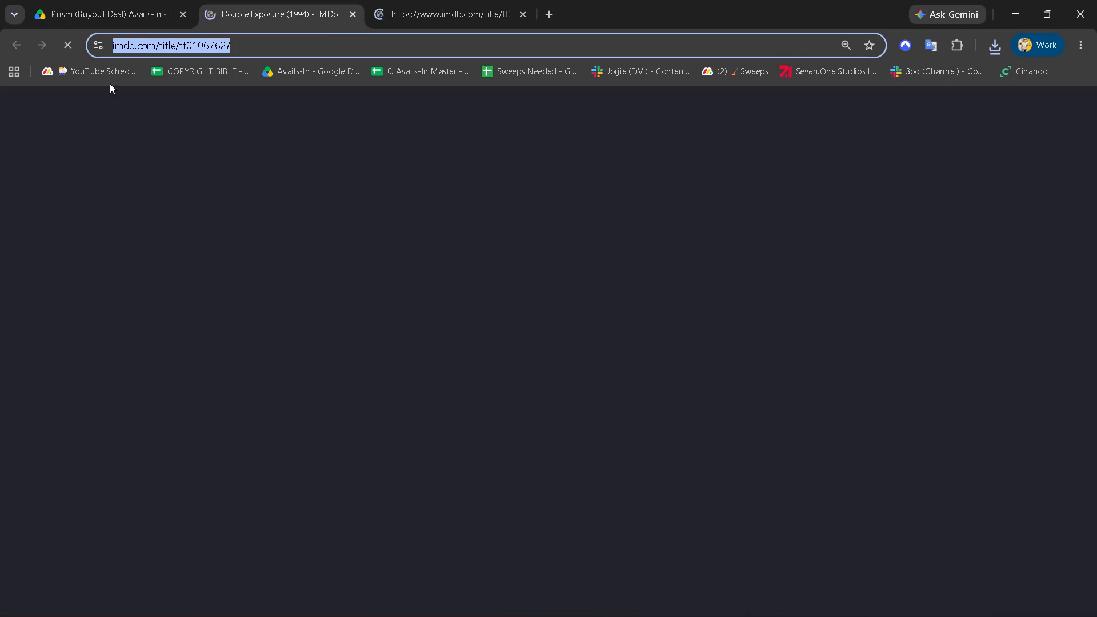
left_click(65, 369)
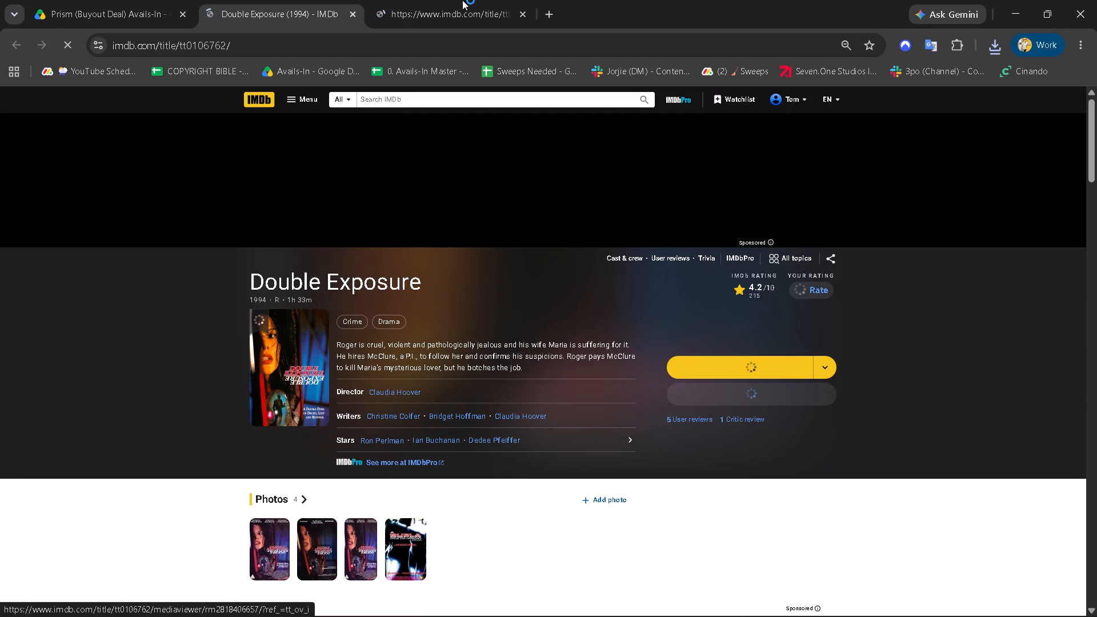
left_click(461, 0)
triple_click(327, 113)
key("ctrl+v")
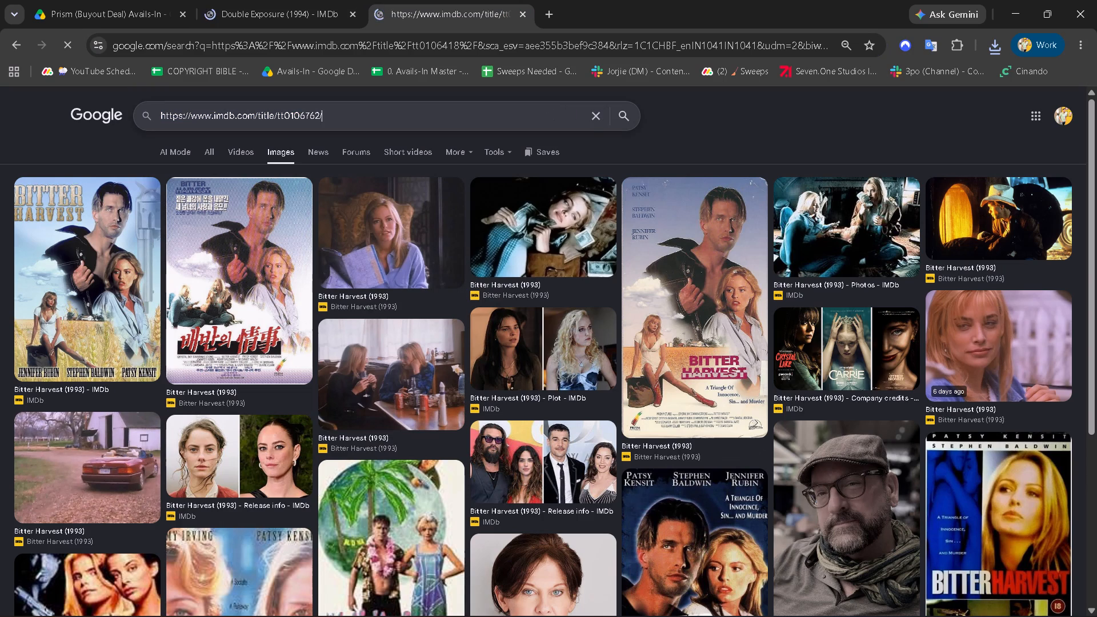
key("ctrl+Return")
Copy the plot summary from the Double Exposure IMDb page into the Synopsis cell of row 5.
left_click(305, 0)
triple_click(395, 352)
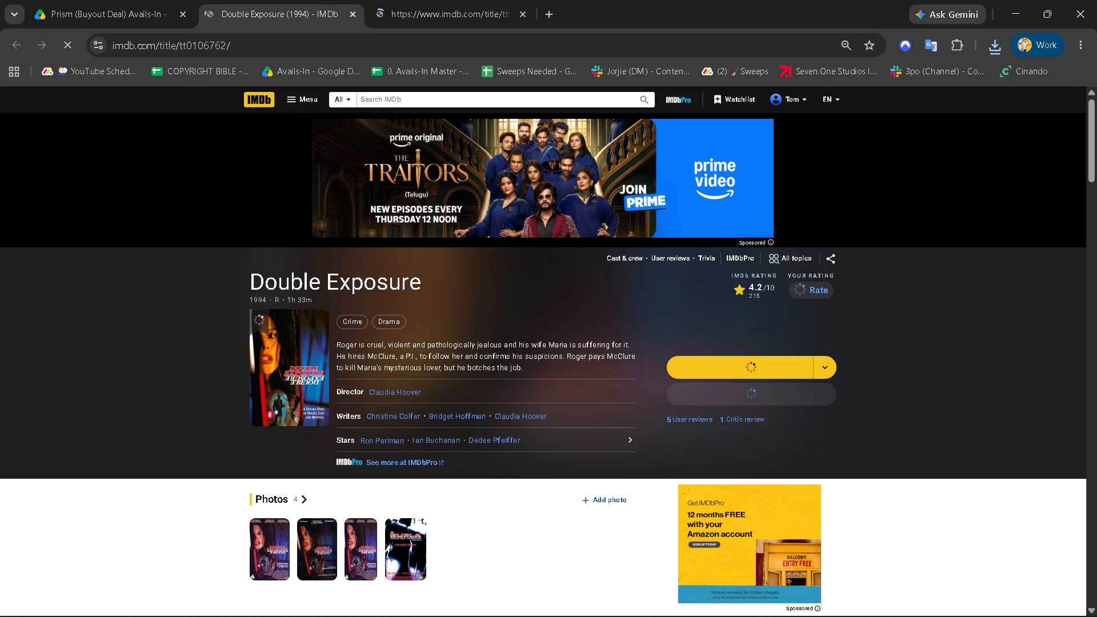
left_click(395, 352)
key("ctrl+c")
key("ctrl+c")
key("ctrl+c")
key("alt+Tab")
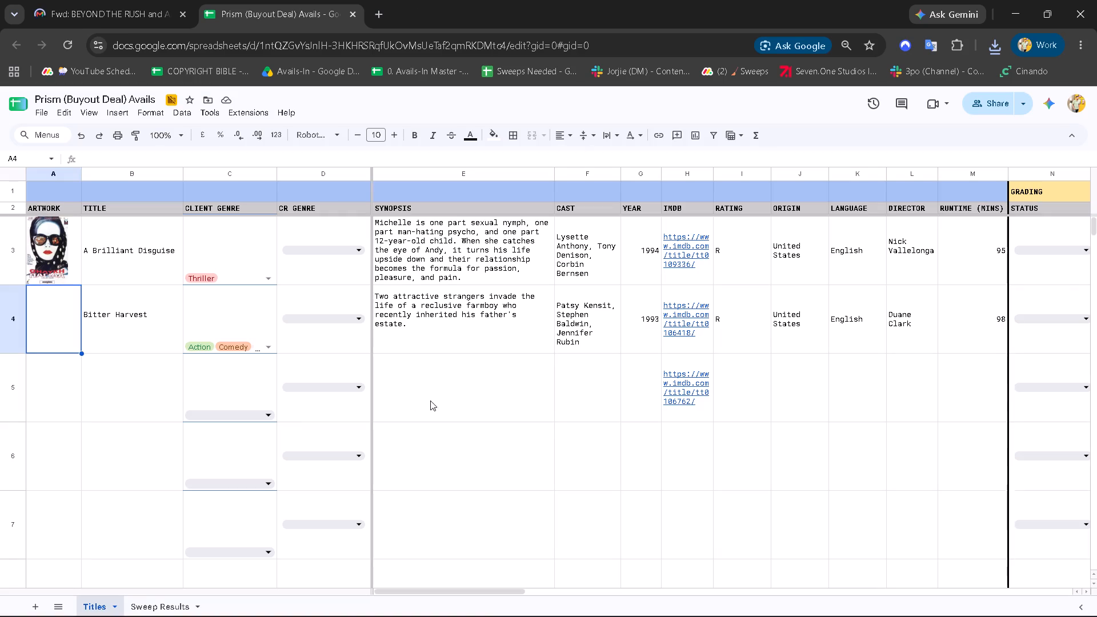
double_click(477, 382)
key("ctrl+v")
Set the Client Genre of row 5 to Crime and Drama.
left_click(223, 396)
type("cr")
left_click(204, 469)
type("dr")
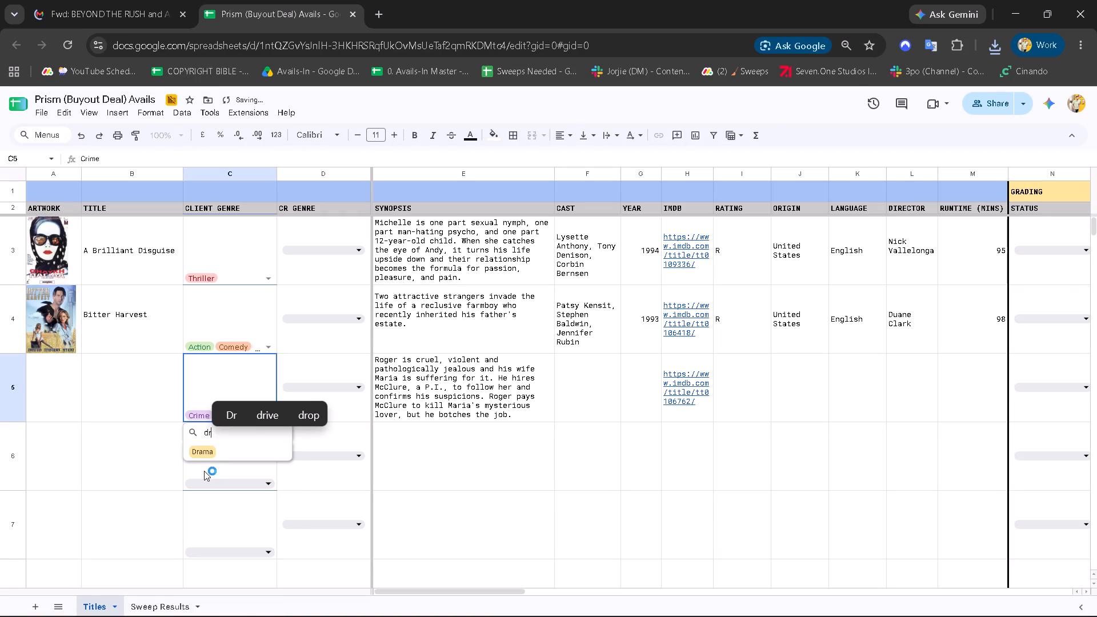
left_click(195, 448)
left_click(133, 404)
key("Tab")
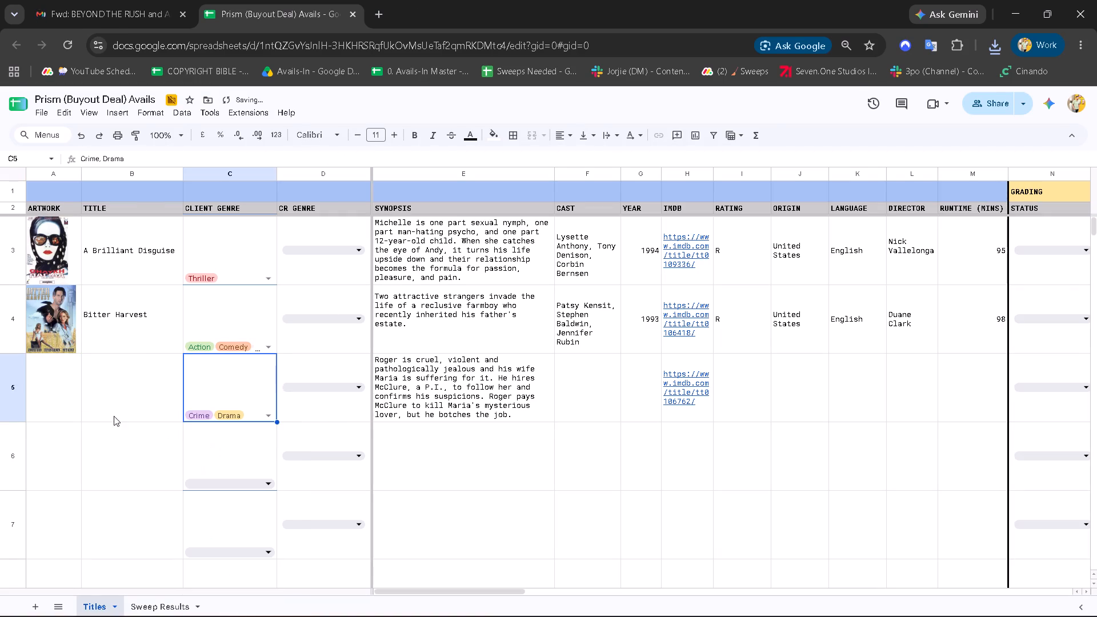
Copy the title Double Exposure from its IMDb page into the Title cell of row 5.
left_click(143, 398)
key("alt+Tab")
left_click_drag(1, 343, 6, 343)
triple_click(250, 271)
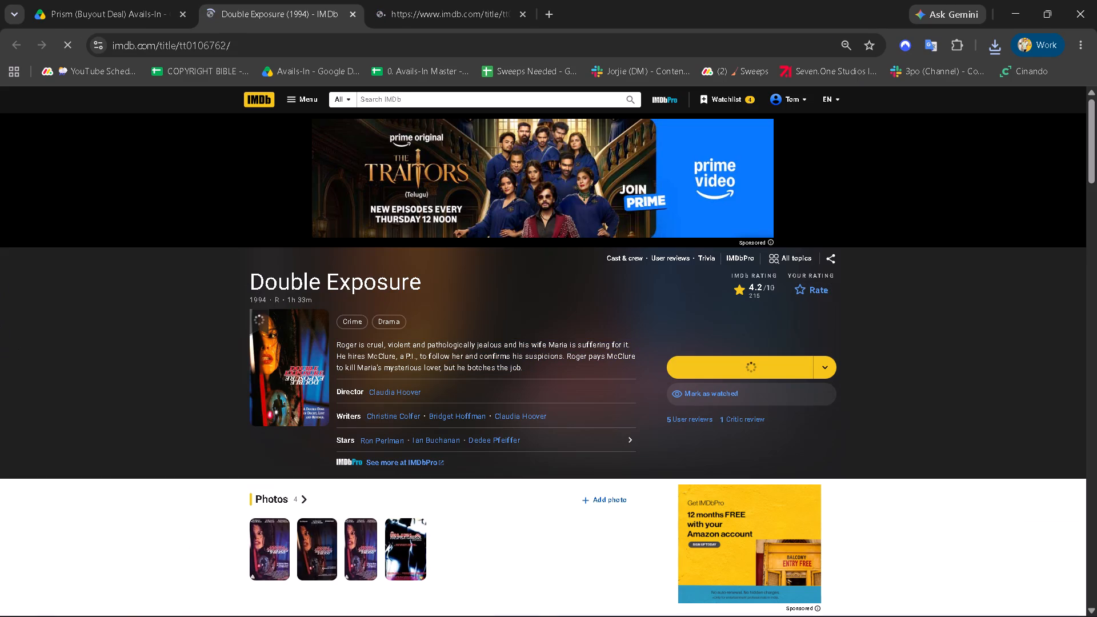
left_click(250, 271)
key("ctrl+c")
key("ctrl+c")
key("alt+Tab")
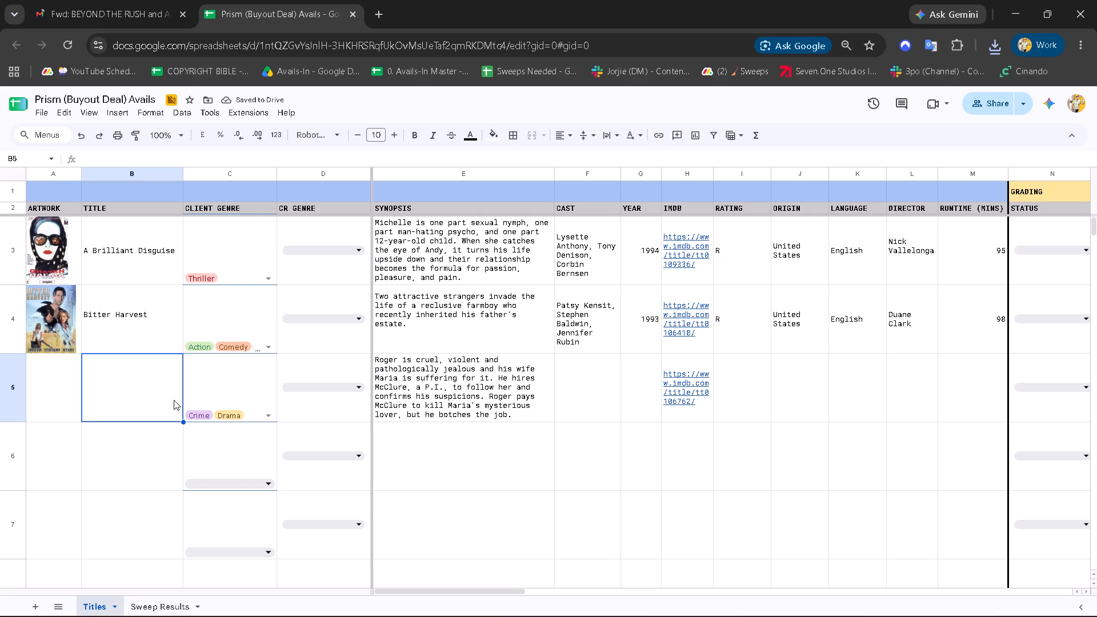
double_click(166, 396)
key("ctrl+v")
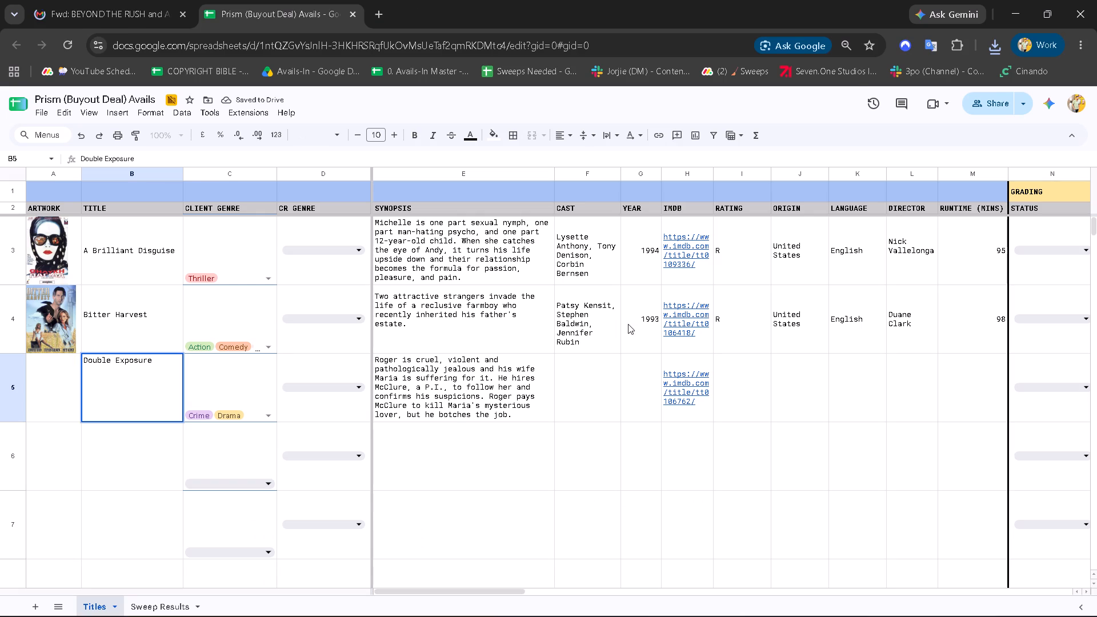
Fill in the Double Exposure row with year 1994, rating R and a runtime of 93 minutes, copying year and rating from the rows above.
left_click(649, 267)
key("ctrl+c")
key("ctrl+c")
left_click(628, 410)
key("ctrl+v")
left_click(738, 390)
left_click(749, 332)
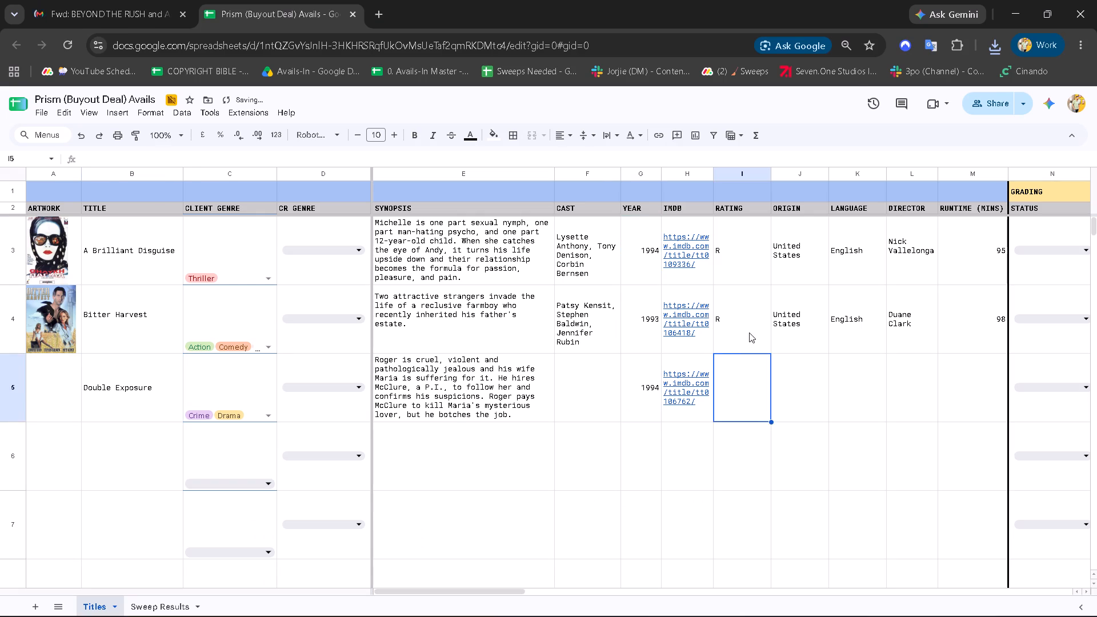
key("ctrl+c")
key("ctrl+c")
left_click(742, 384)
key("ctrl+v")
left_click(963, 407)
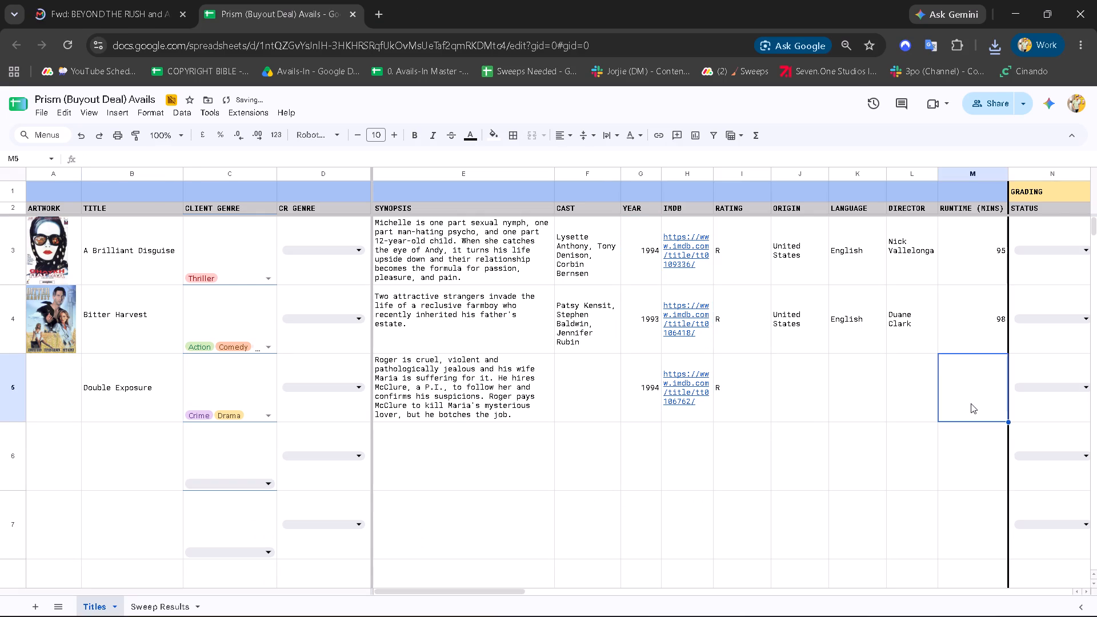
type("93")
key("Return")
Copy the three star names from the Double Exposure IMDb page and check its country of origin and language.
key("alt+Tab")
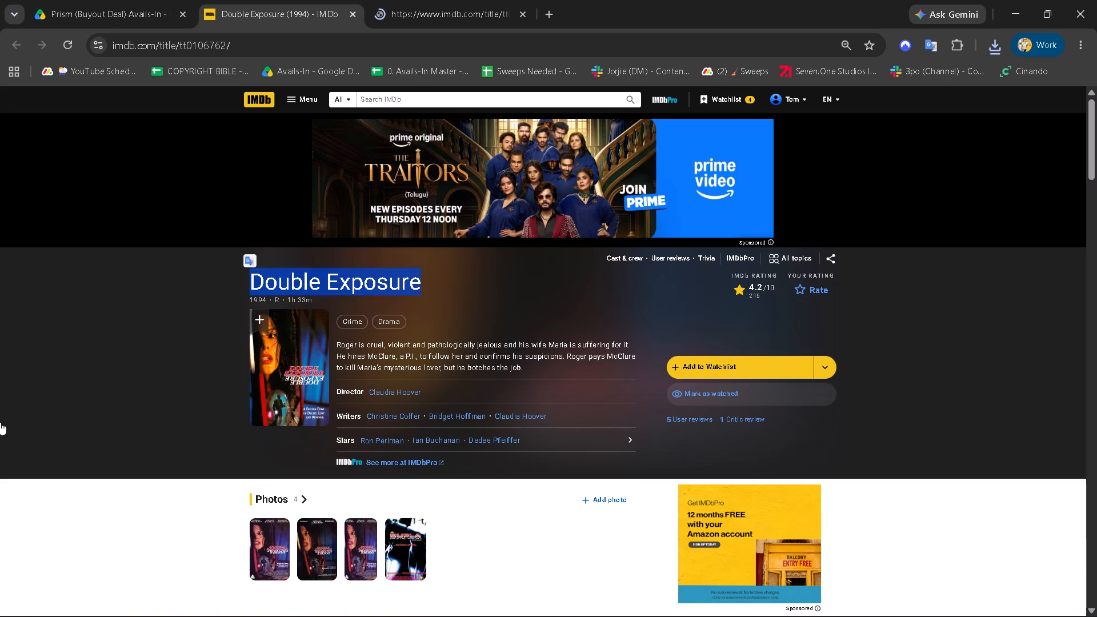
left_click(0, 418)
left_click_drag(636, 436, 499, 436)
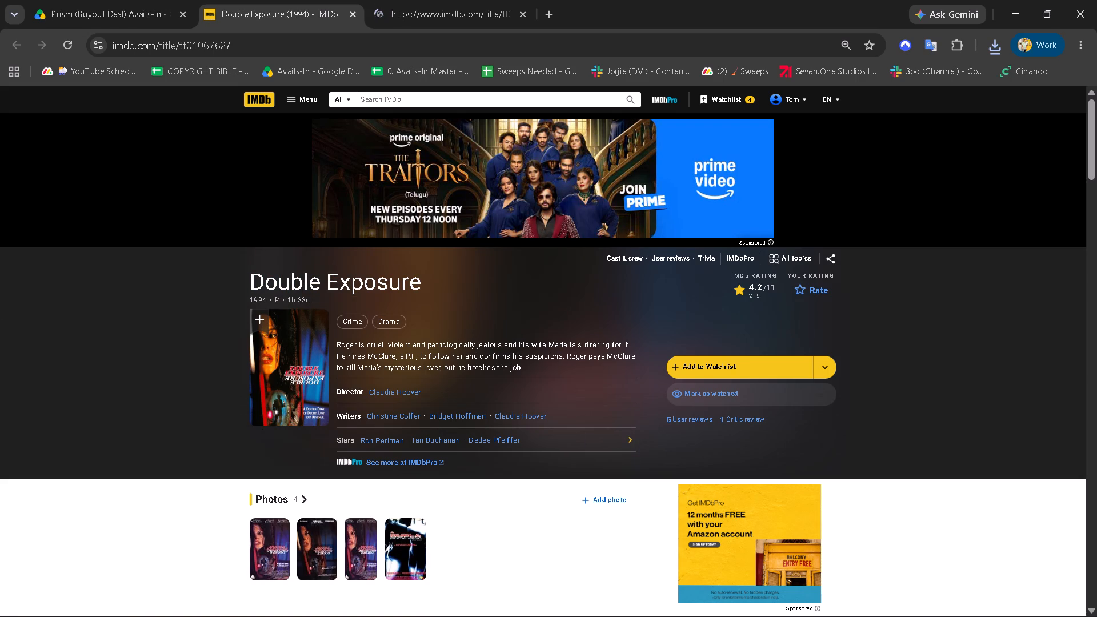
left_click_drag(499, 436, 361, 441)
key("ctrl+c")
key("ctrl+c")
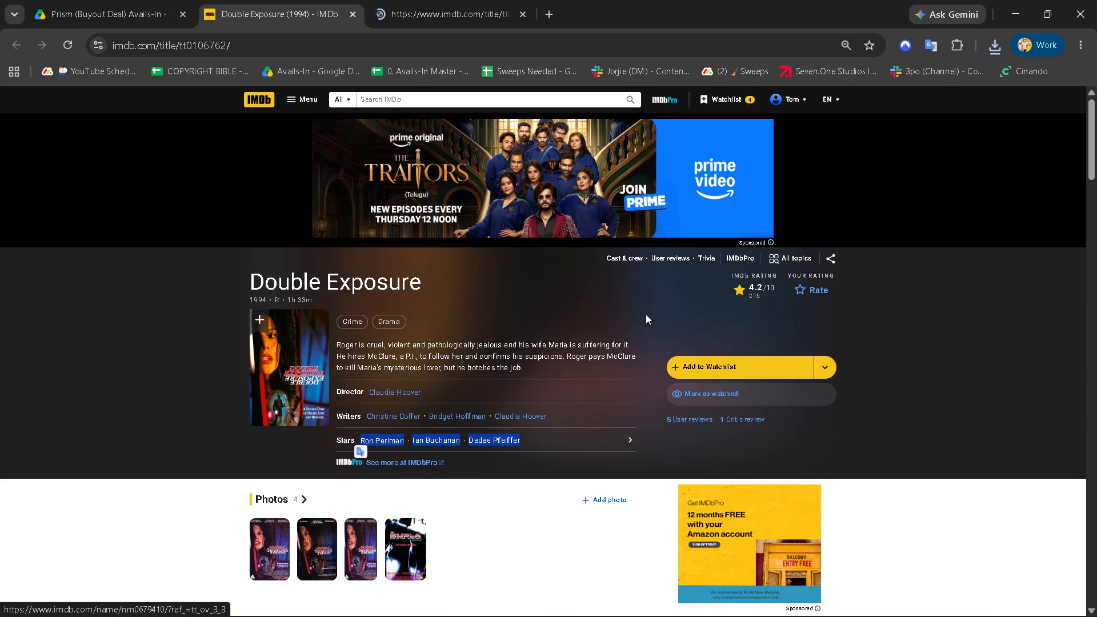
key("ctrl+c")
left_click_drag(1096, 112, 1096, 455)
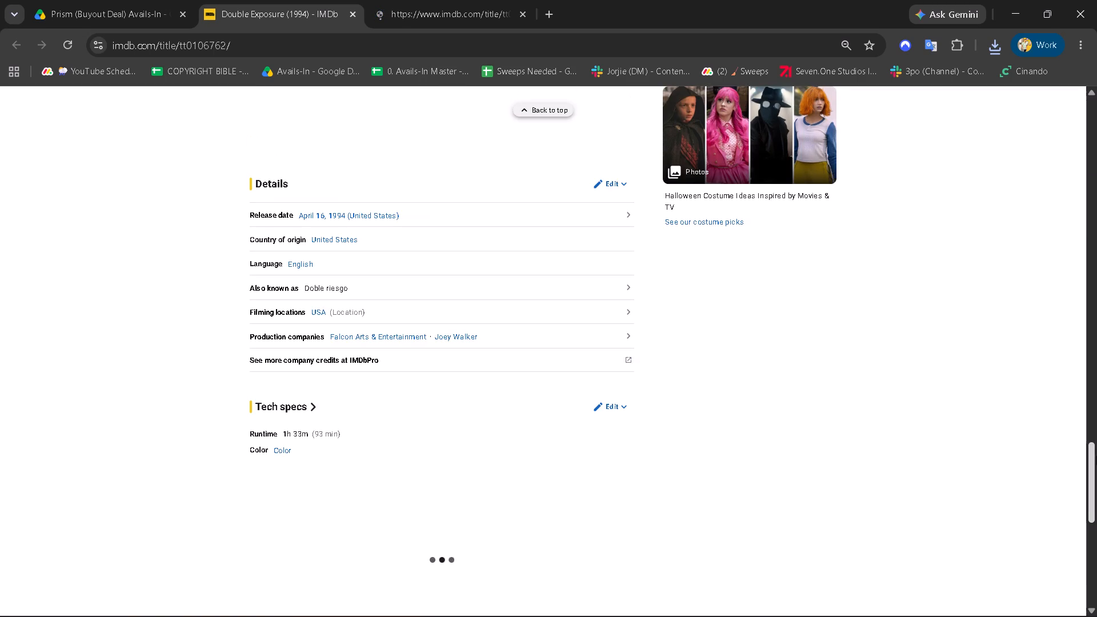
left_click_drag(1096, 455, 1096, 0)
Save the Double Exposure poster with the orange-lit face from the Google Images results.
key("ctrl+Tab")
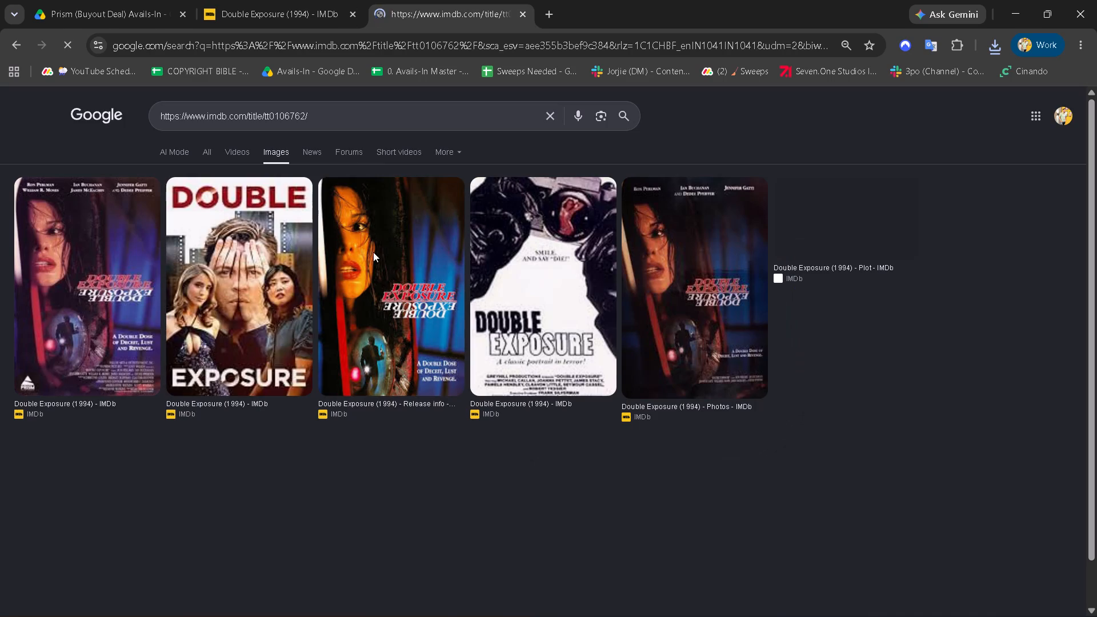
right_click(371, 260)
left_click(450, 296)
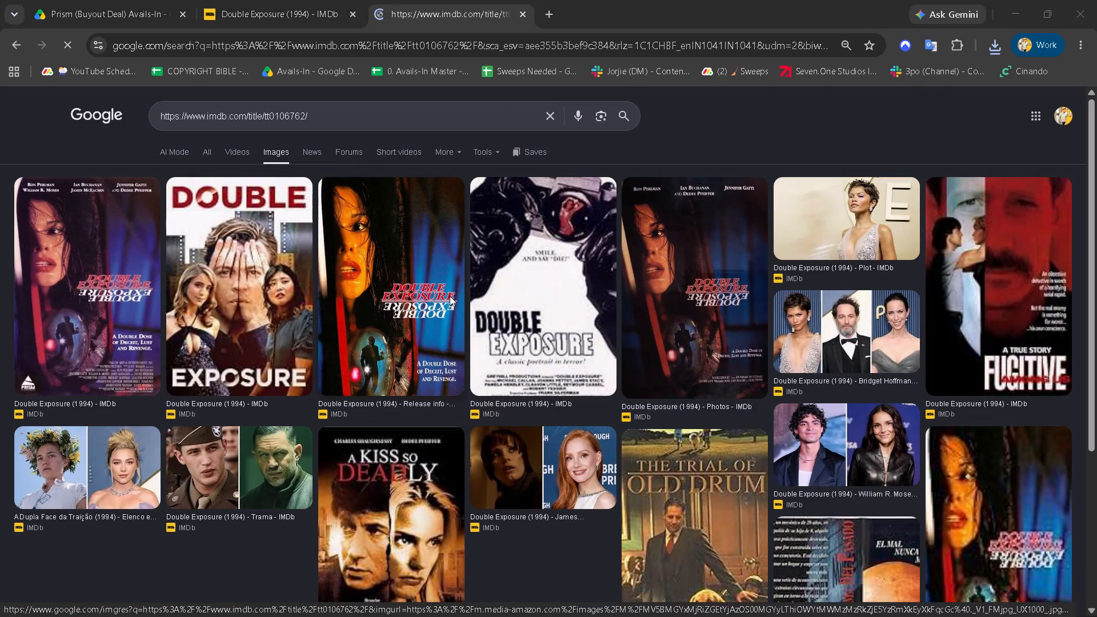
key("Return")
left_click(296, 0)
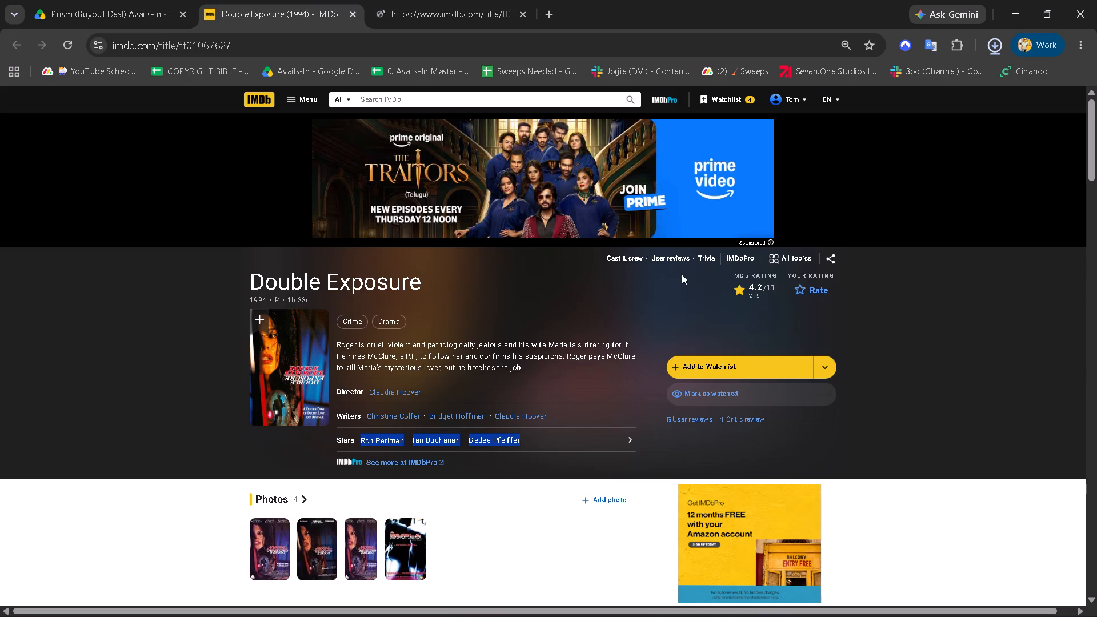
Paste the cast into row 5's Cast cell, separated by commas: Ron Perlman, Ian Buchanan, Dedee Pfeiffer.
key("alt+Tab")
double_click(585, 405)
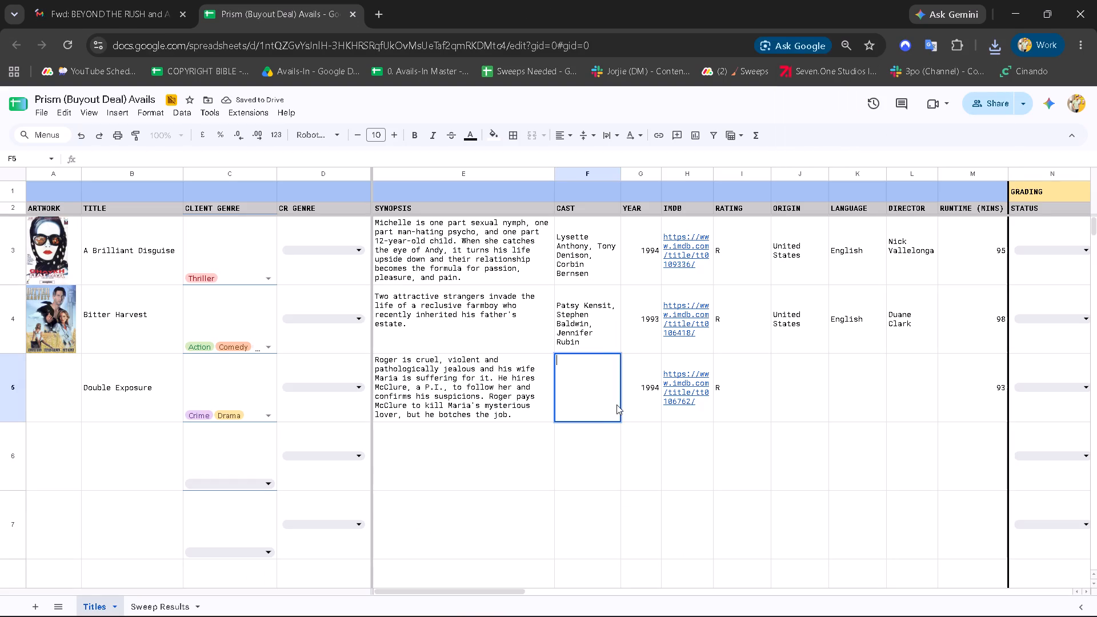
key("ctrl+v")
left_click(606, 363)
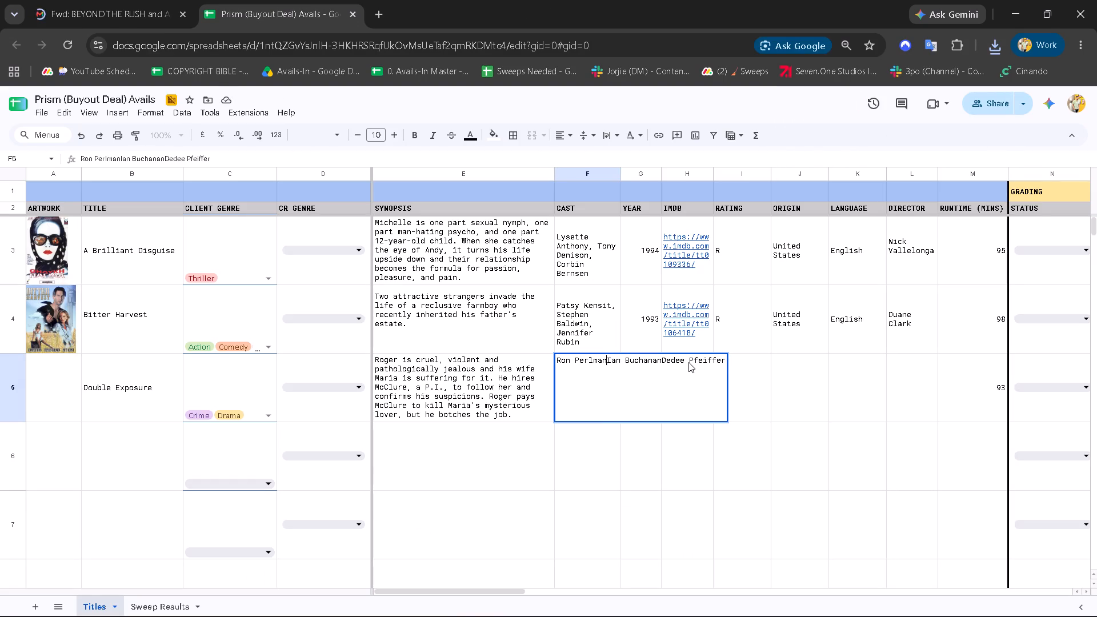
key("comma")
key("space")
left_click(671, 358)
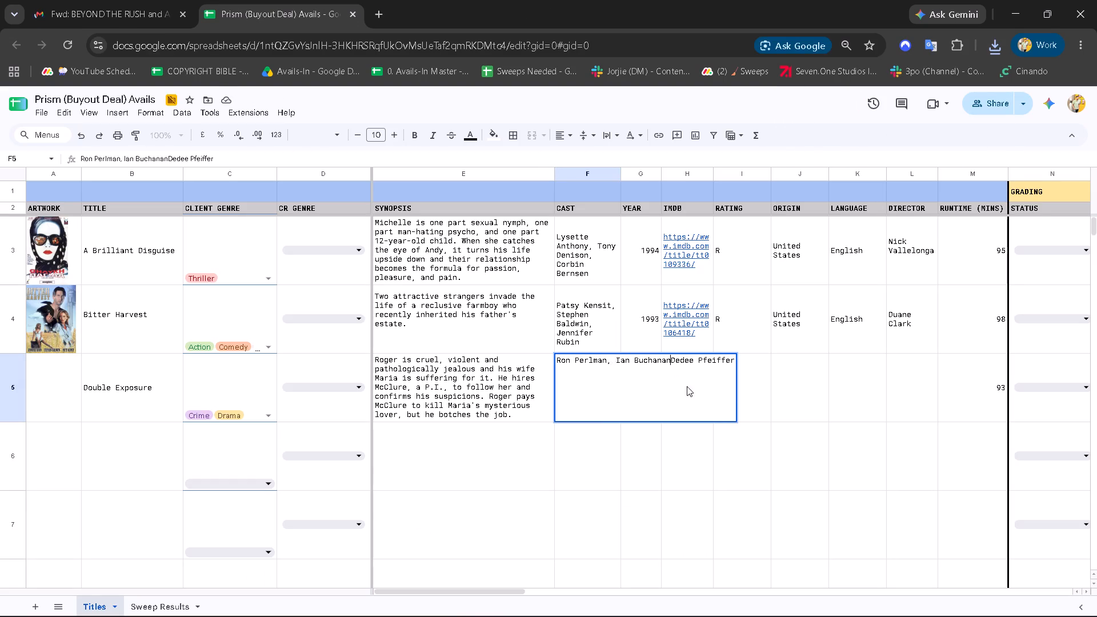
key("comma")
key("space")
left_click(828, 390)
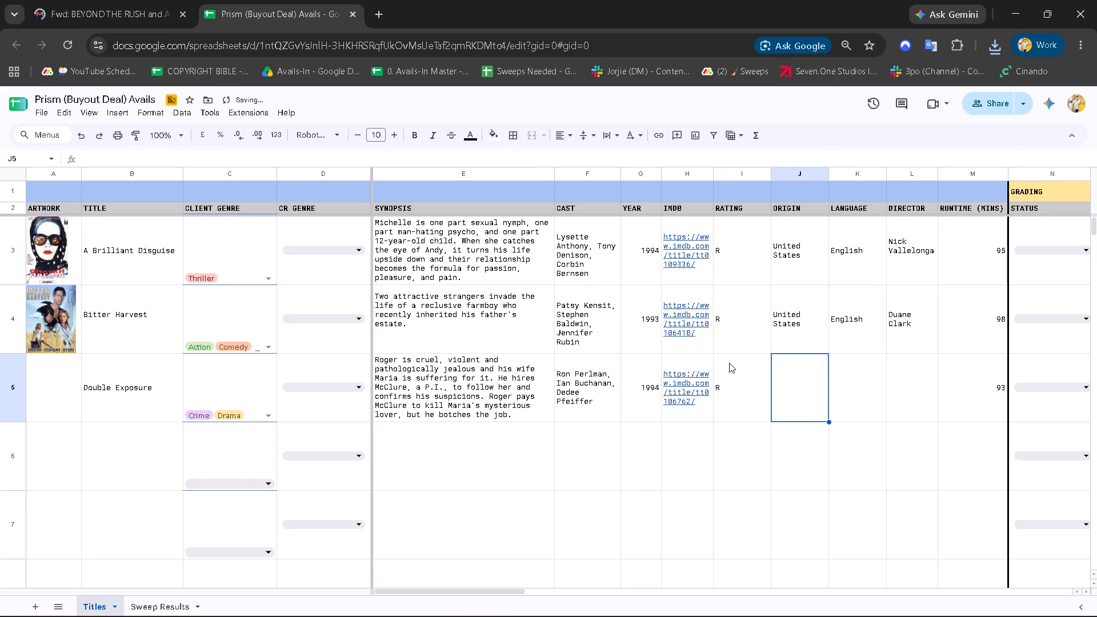
Copy the origin United States and language English from the Bitter Harvest row into the Double Exposure row.
left_click_drag(780, 327, 842, 338)
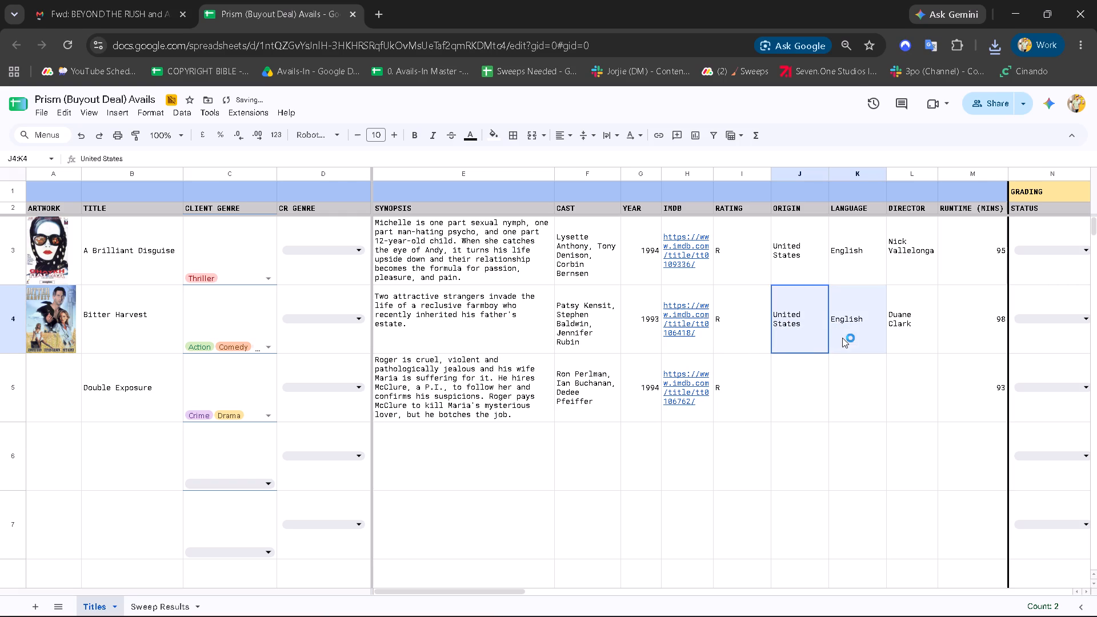
left_click_drag(842, 338, 842, 338)
key("ctrl+c")
key("ctrl+c")
left_click(779, 389)
key("ctrl+v")
Insert the saved Double Exposure poster as an uploaded in-cell image in the Artwork cell of row 5.
left_click(50, 400)
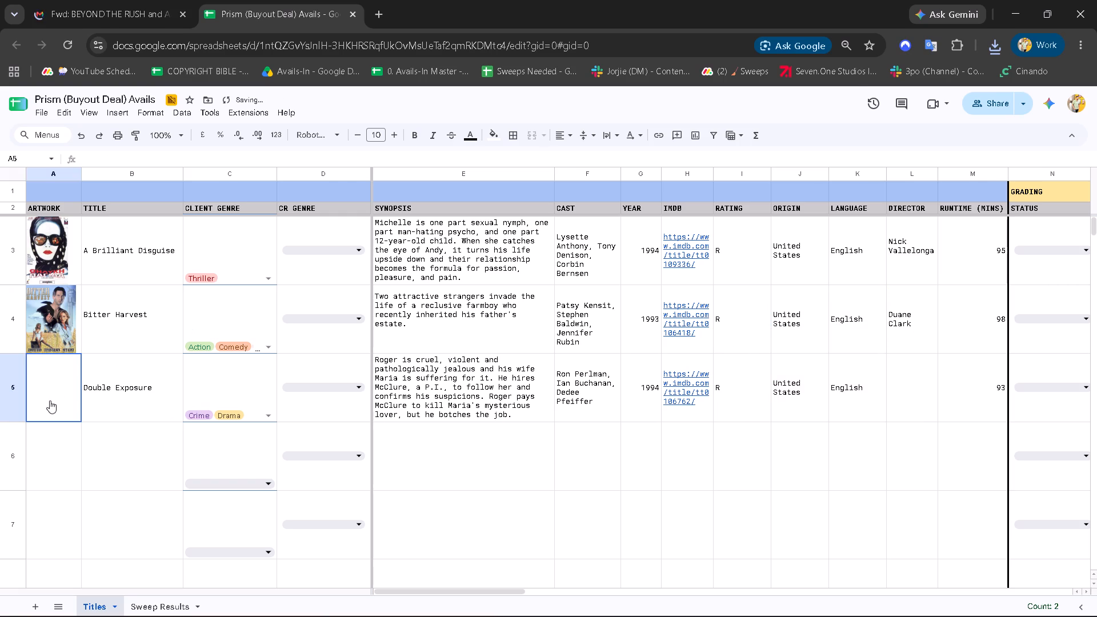
left_click(116, 111)
left_click(139, 299)
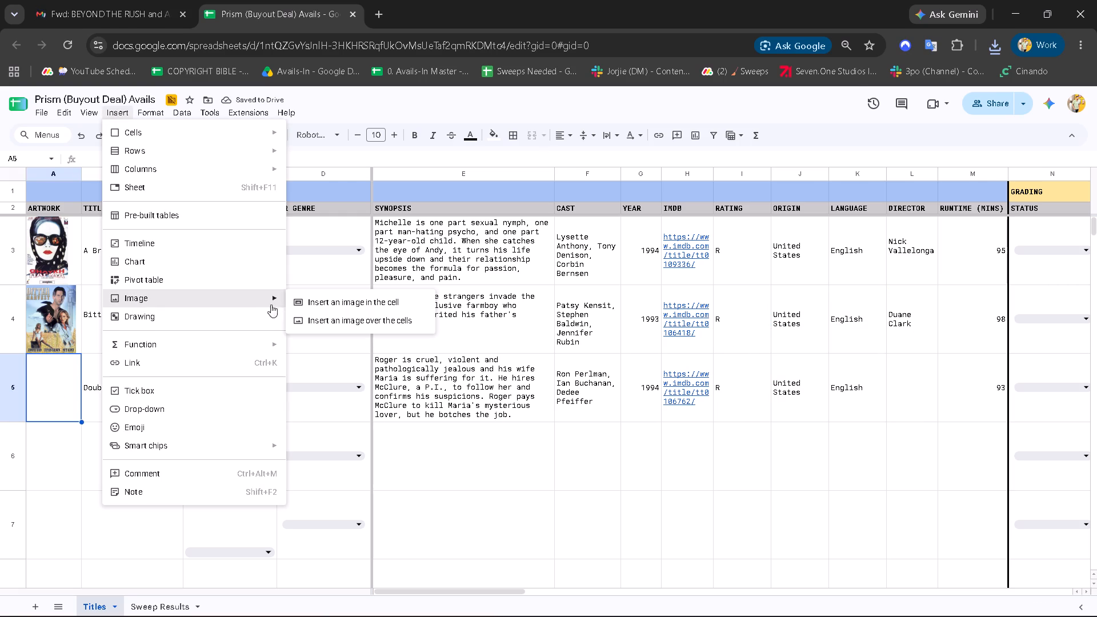
left_click(350, 305)
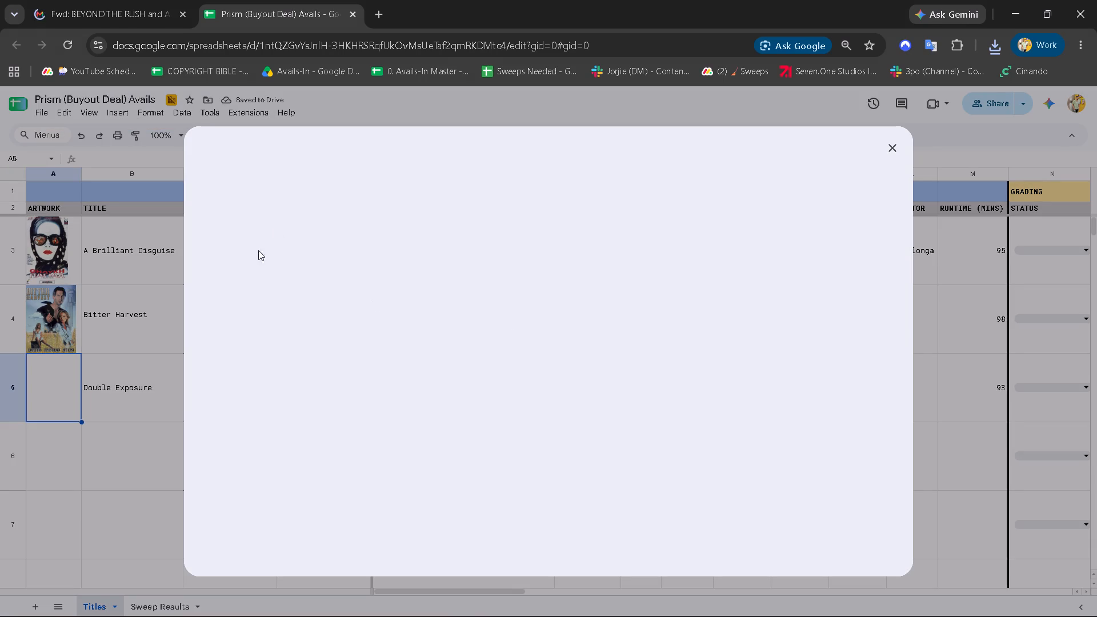
left_click(229, 279)
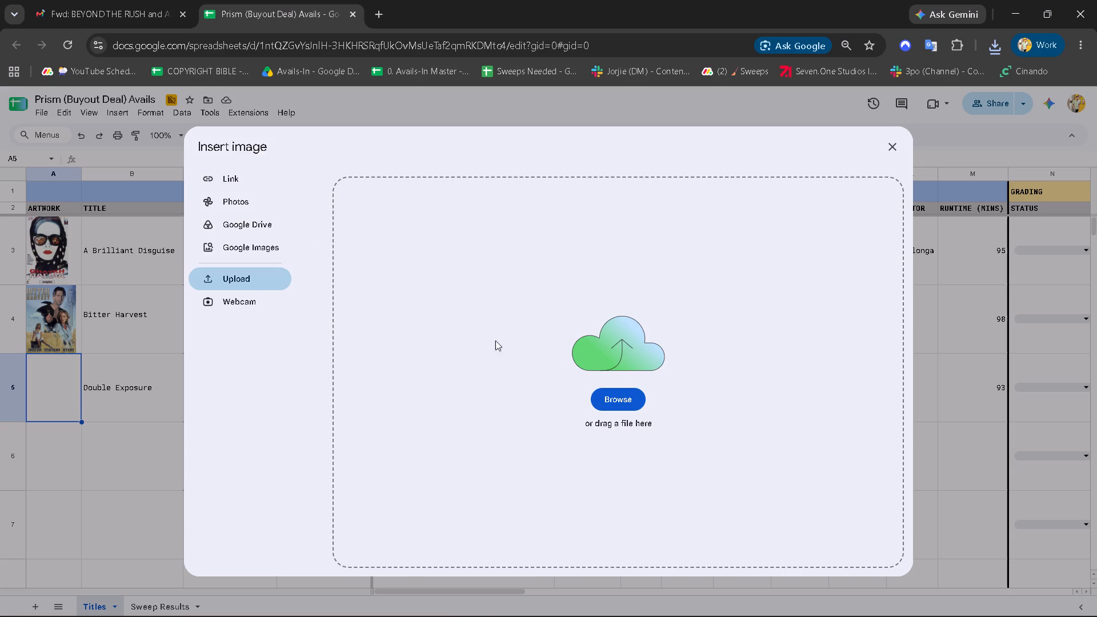
left_click(640, 406)
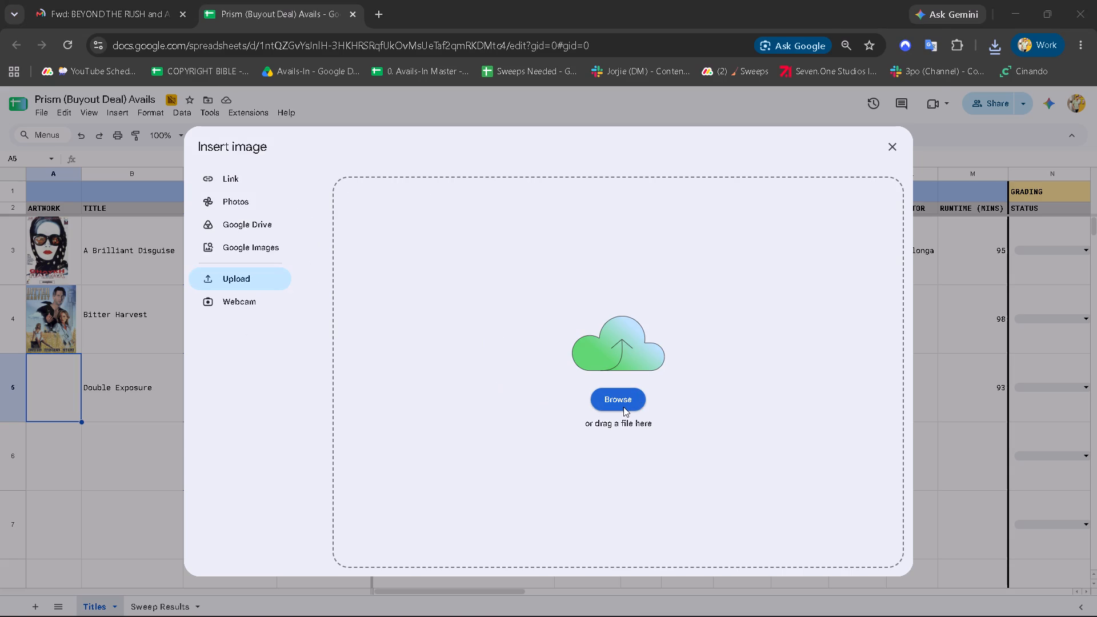
left_click(163, 178)
key("Return")
Copy the director's name, Claudia Hoover, from the Double Exposure IMDb page.
key("alt+Tab")
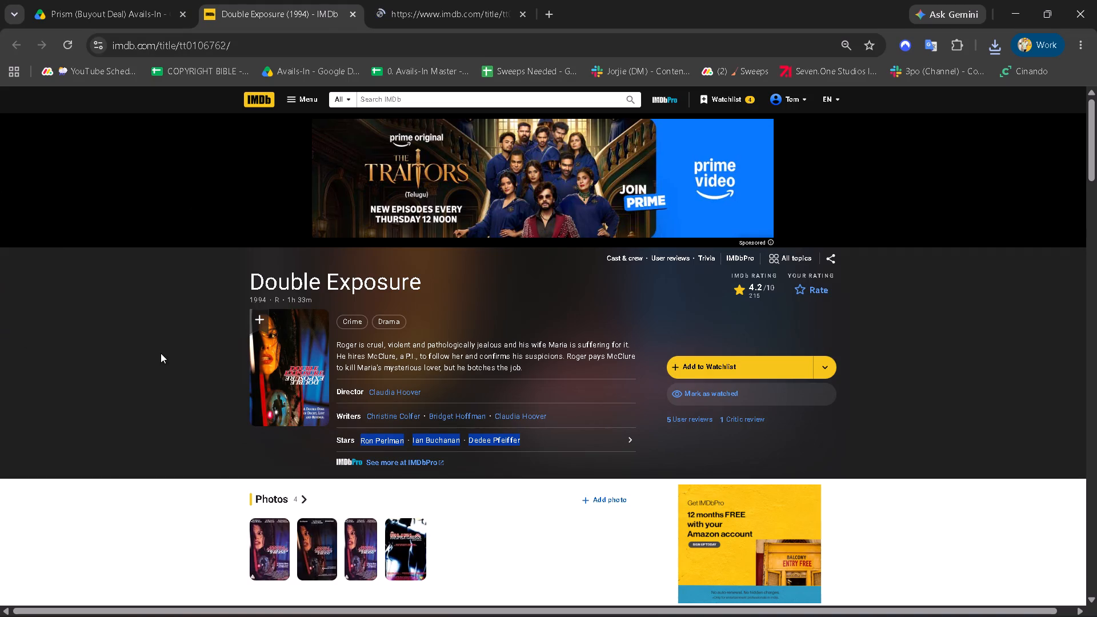
left_click(161, 353)
left_click(425, 386)
left_click_drag(426, 386, 368, 396)
key("ctrl+c")
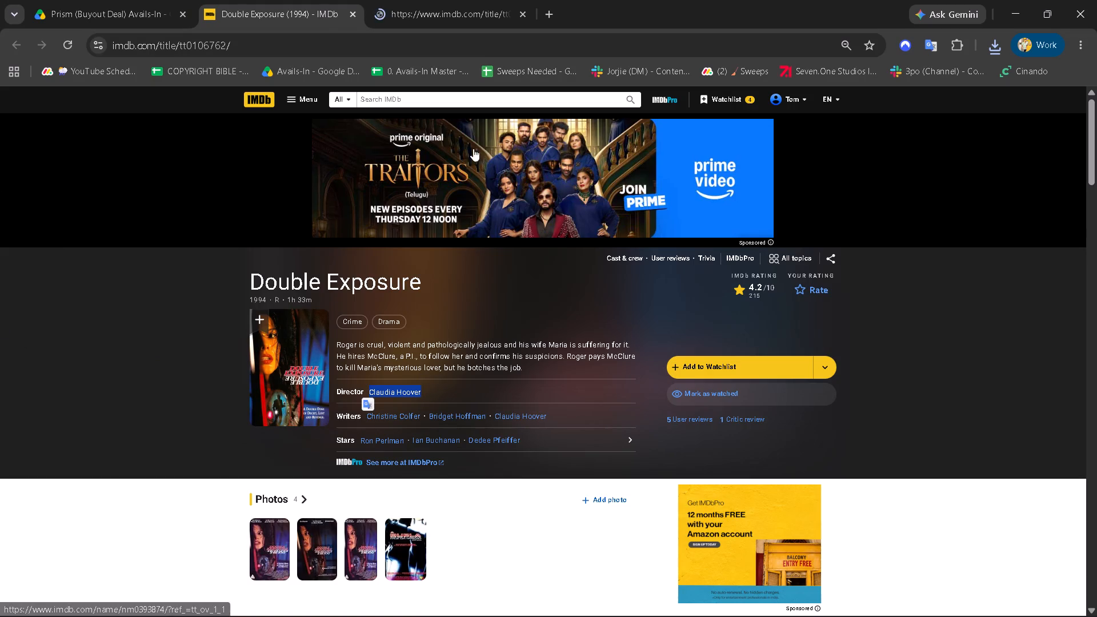
key("ctrl+c")
key("ctrl+c")
Open the Fleshtone IMDb link from Prism.deck.pdf and close the Double Exposure IMDb page.
left_click(418, 9)
left_click(89, 0)
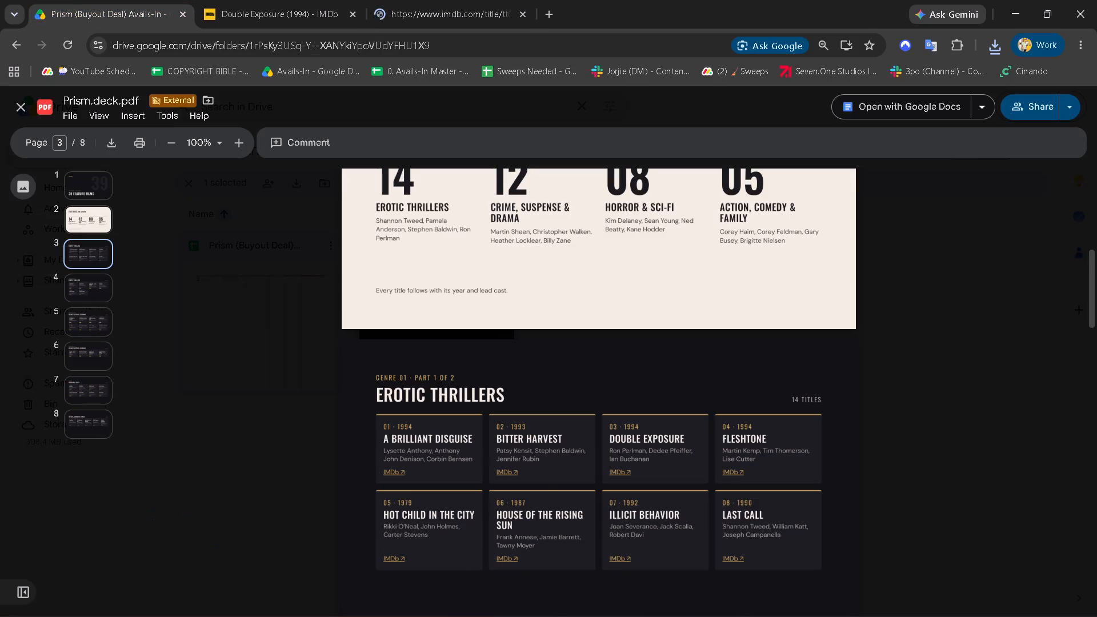
left_click(740, 477)
left_click(722, 471)
left_click(434, 23)
key("ctrl+w")
left_click(246, 0)
key("alt+Tab")
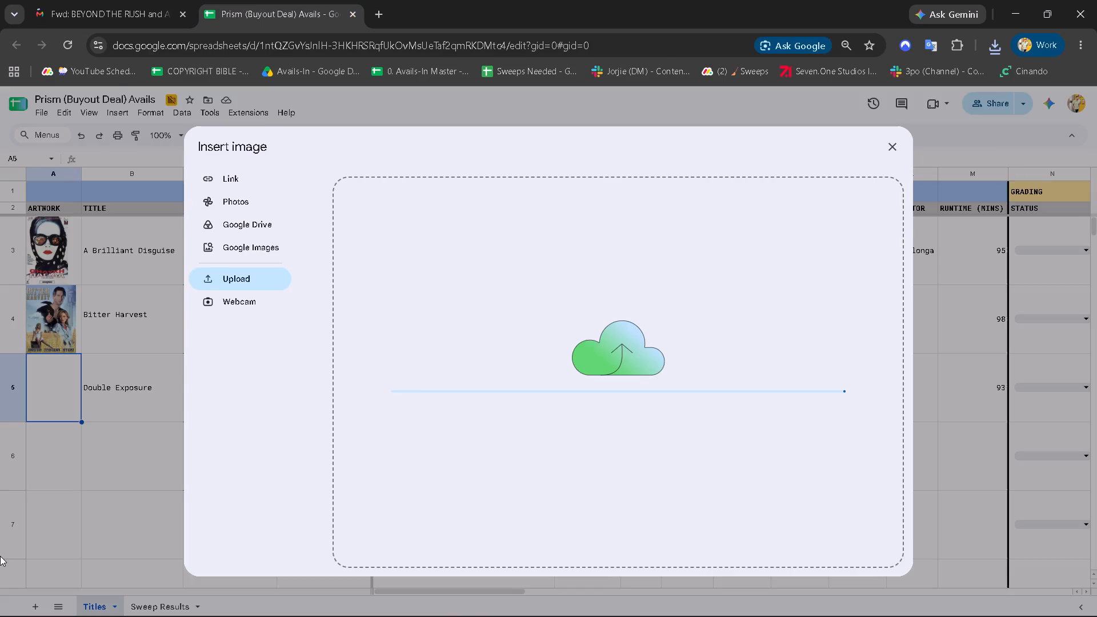
double_click(913, 386)
key("ctrl+v")
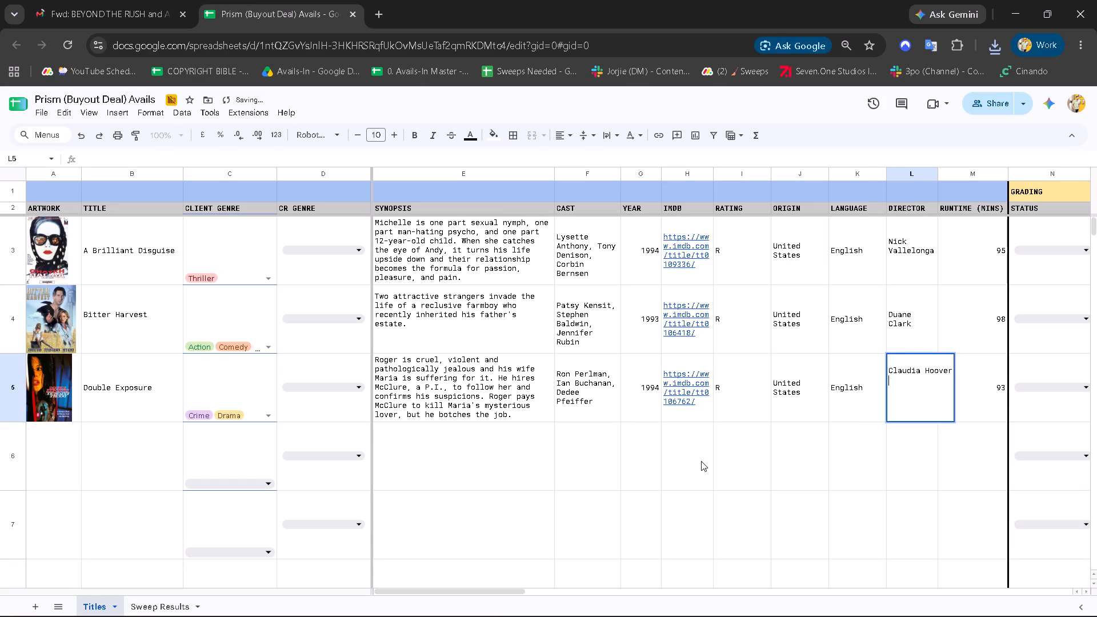
left_click(693, 463)
Copy the Fleshtone IMDb page address and search Google Images for it.
scroll(834, 396, "down", 1)
key("alt+Tab")
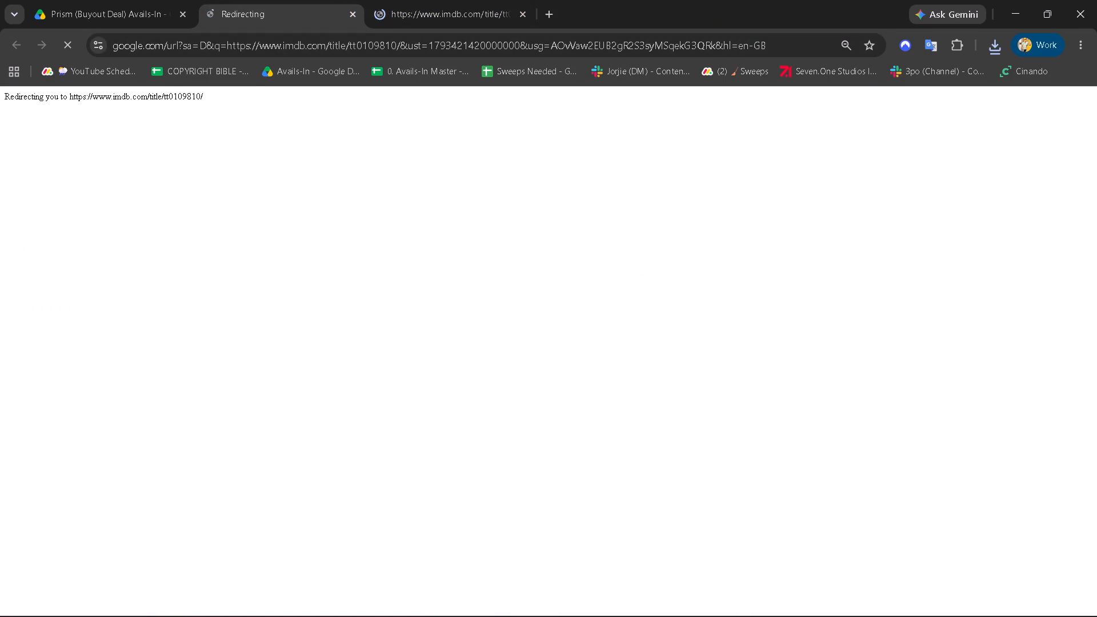
left_click(271, 36)
key("ctrl+c")
key("ctrl+c")
left_click(458, 0)
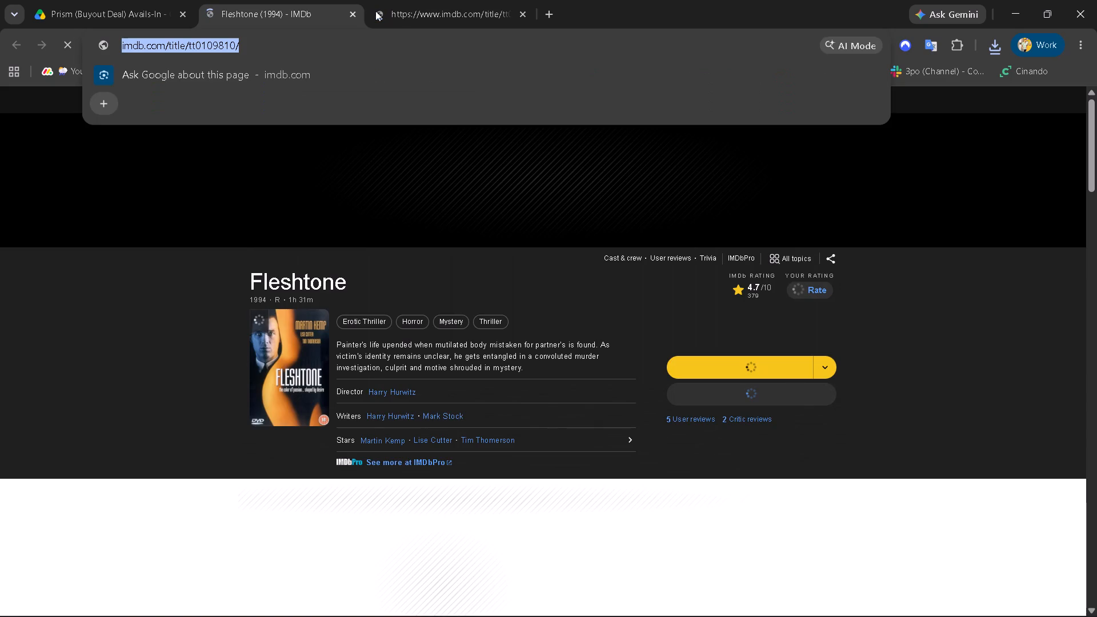
triple_click(311, 115)
key("ctrl+v")
key("Return")
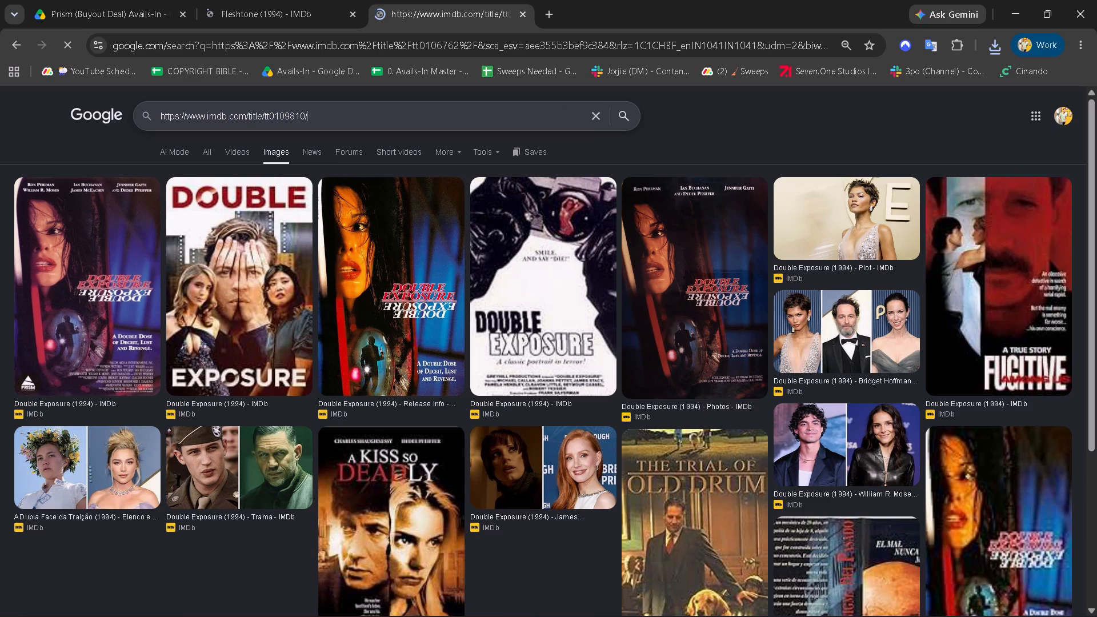
Paste the Fleshtone IMDb address into the IMDb cell of row 6.
left_click(290, 0)
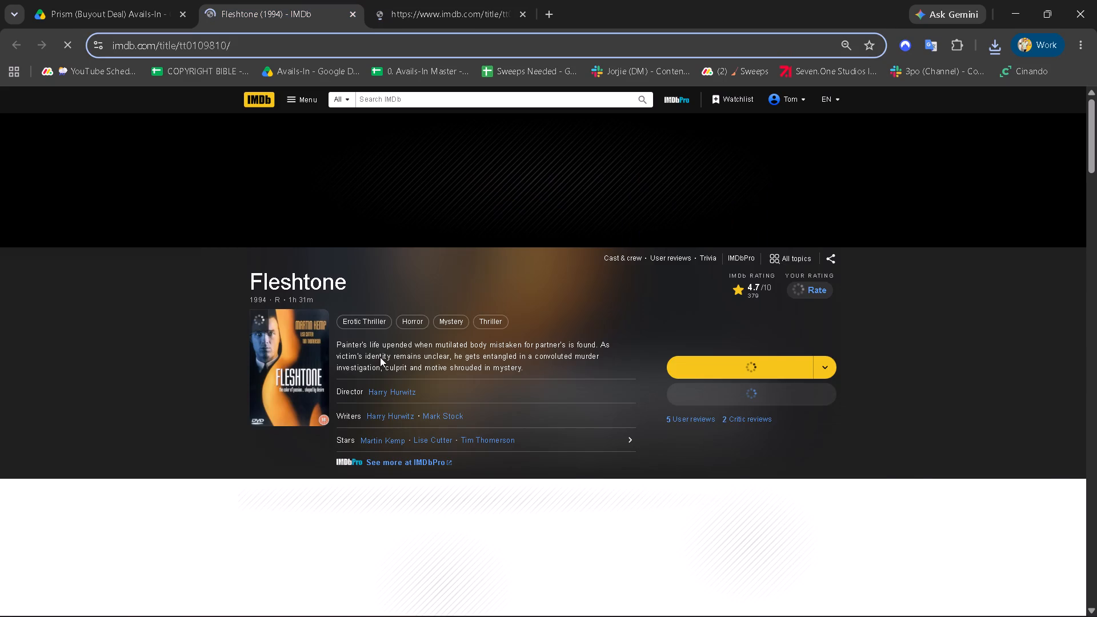
key("alt+Tab")
key("ctrl+v")
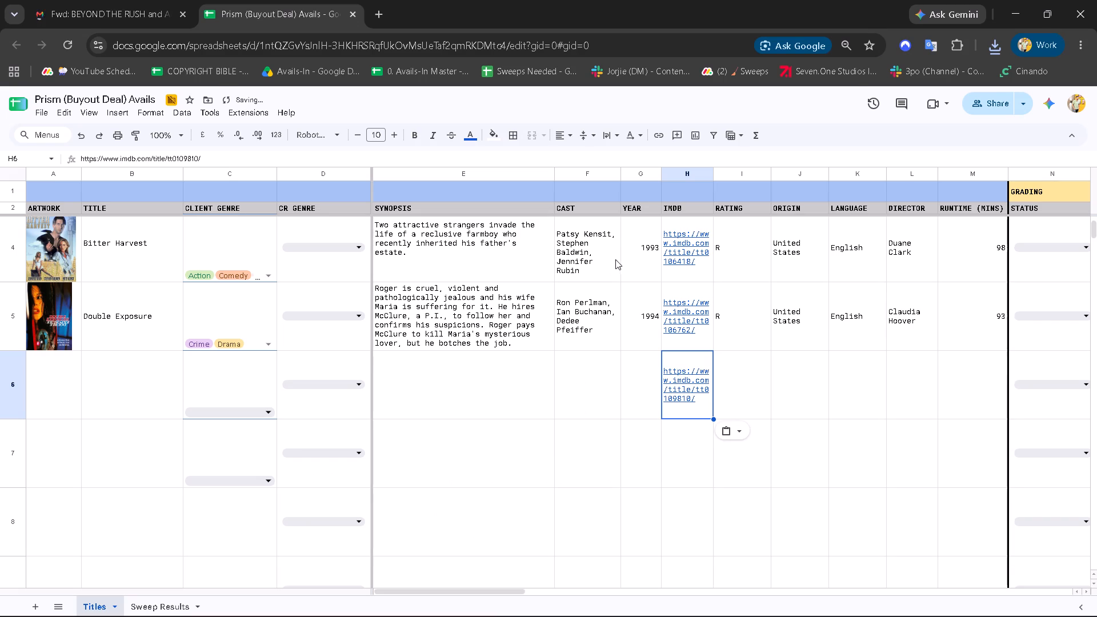
Copy the year 1994 and rating R from the Double Exposure row into row 6.
left_click(646, 324)
key("ctrl+c")
key("ctrl+c")
left_click(639, 392)
key("ctrl+v")
left_click(736, 328)
key("ctrl+c")
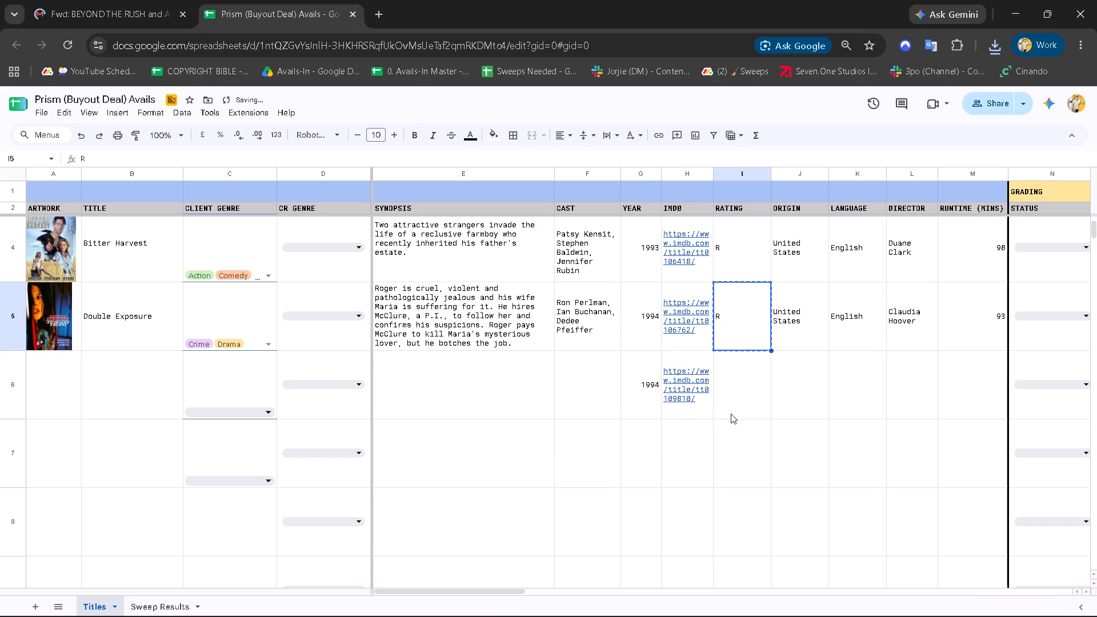
key("ctrl+c")
left_click(734, 384)
key("ctrl+v")
Copy the title Fleshtone from its IMDb page into the Title cell of row 6.
left_click(149, 378)
key("alt+Tab")
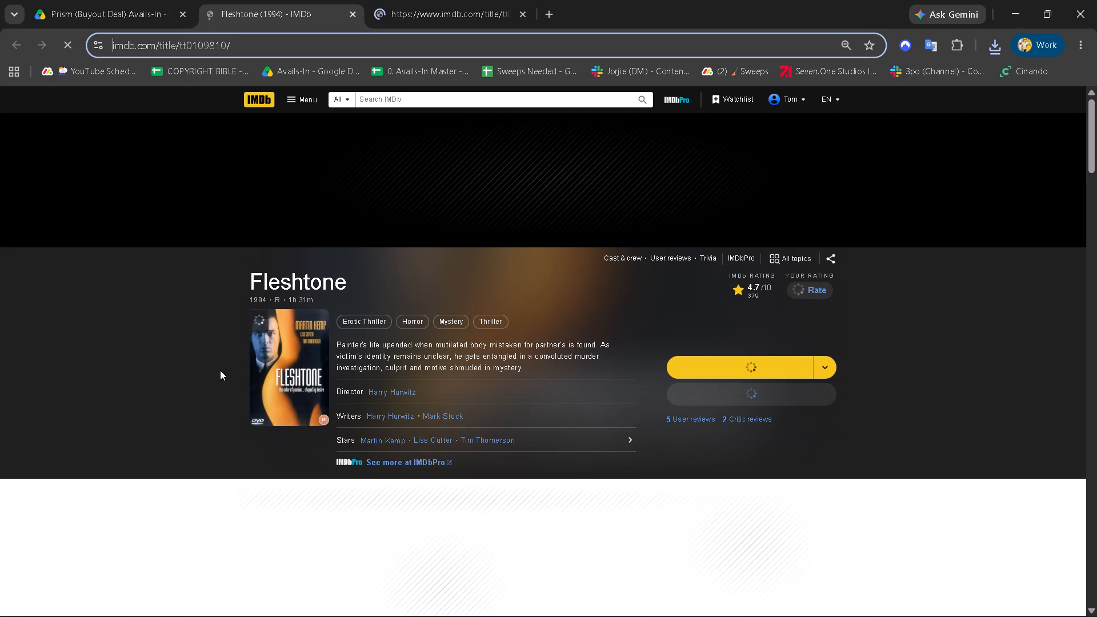
left_click(6, 365)
left_click(305, 273)
triple_click(286, 138)
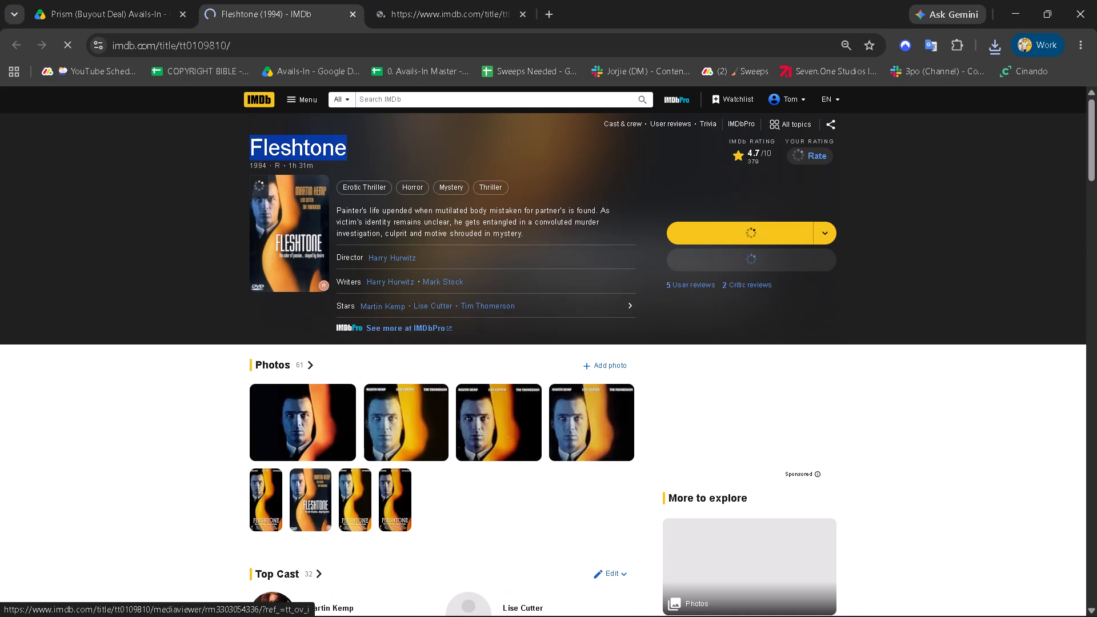
key("ctrl+c")
key("ctrl+c")
key("ctrl+c")
left_click(55, 275)
key("alt+Tab")
double_click(135, 386)
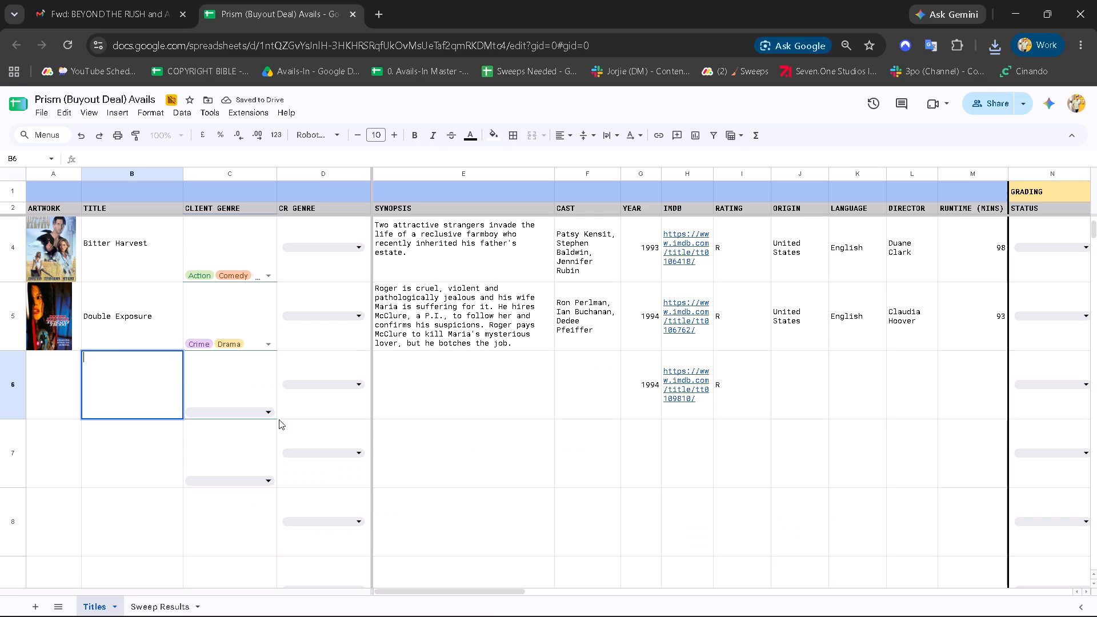
key("ctrl+v")
Set the runtime of the Fleshtone row to 91 minutes.
left_click(953, 386)
type("91")
key("Return")
Copy the plot summary from the Fleshtone IMDb page into the Synopsis cell of row 6.
key("alt+Tab")
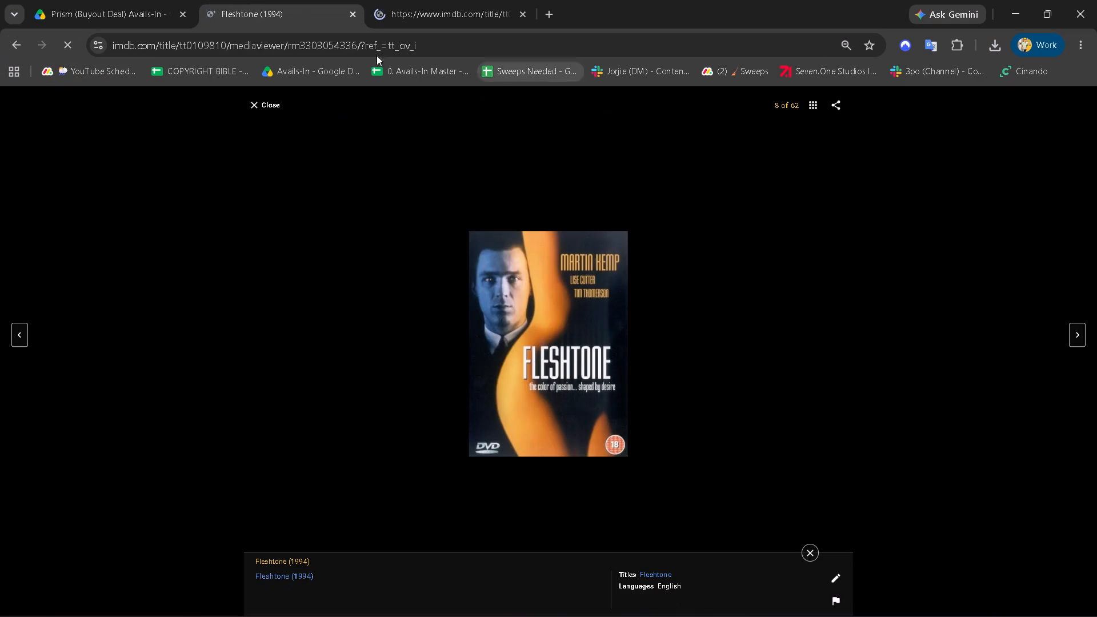
left_click(269, 101)
triple_click(449, 343)
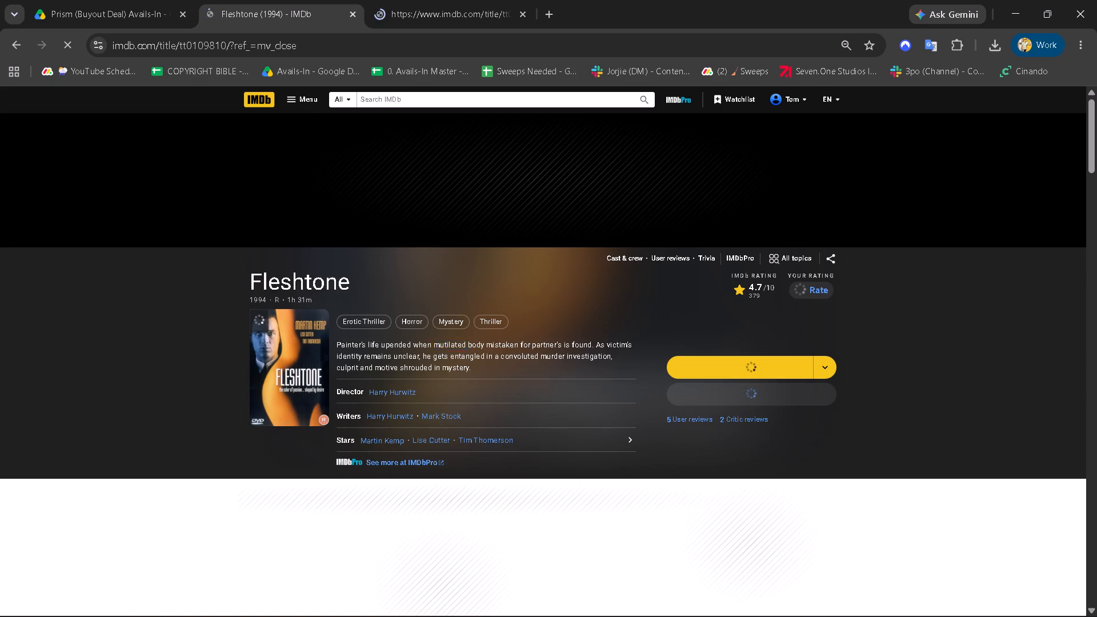
left_click(449, 343)
key("ctrl+c")
key("ctrl+c")
key("ctrl+c")
key("ctrl+c")
key("alt+Tab")
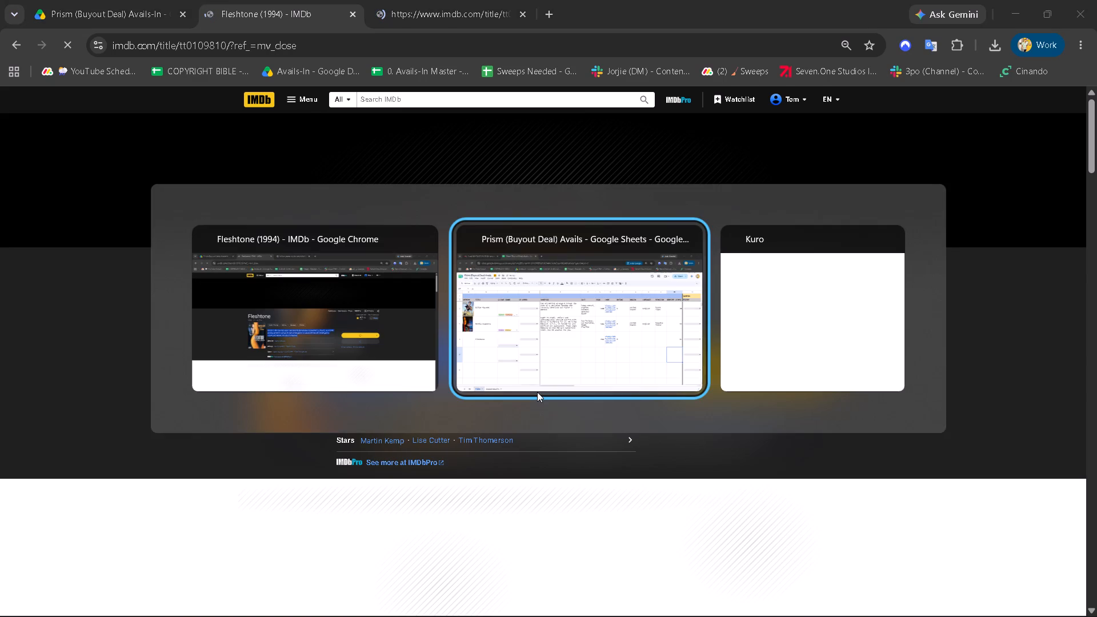
double_click(450, 387)
key("ctrl+v")
Set the client genres of the Fleshtone row to Horror, Mystery and Thriller.
left_click(234, 382)
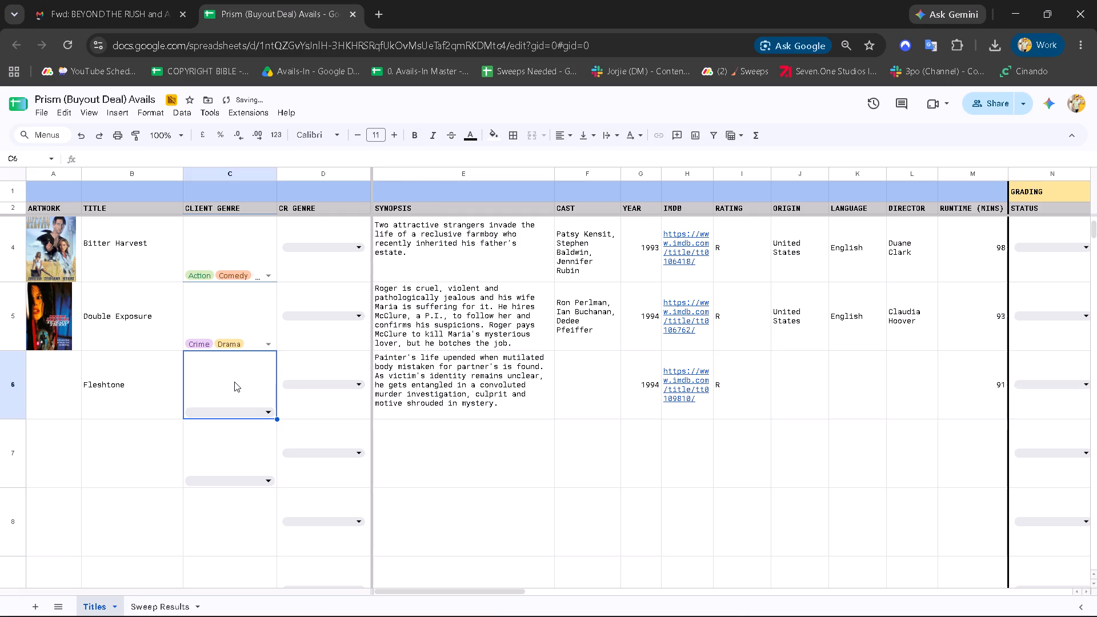
key("h")
left_click(196, 447)
key("m")
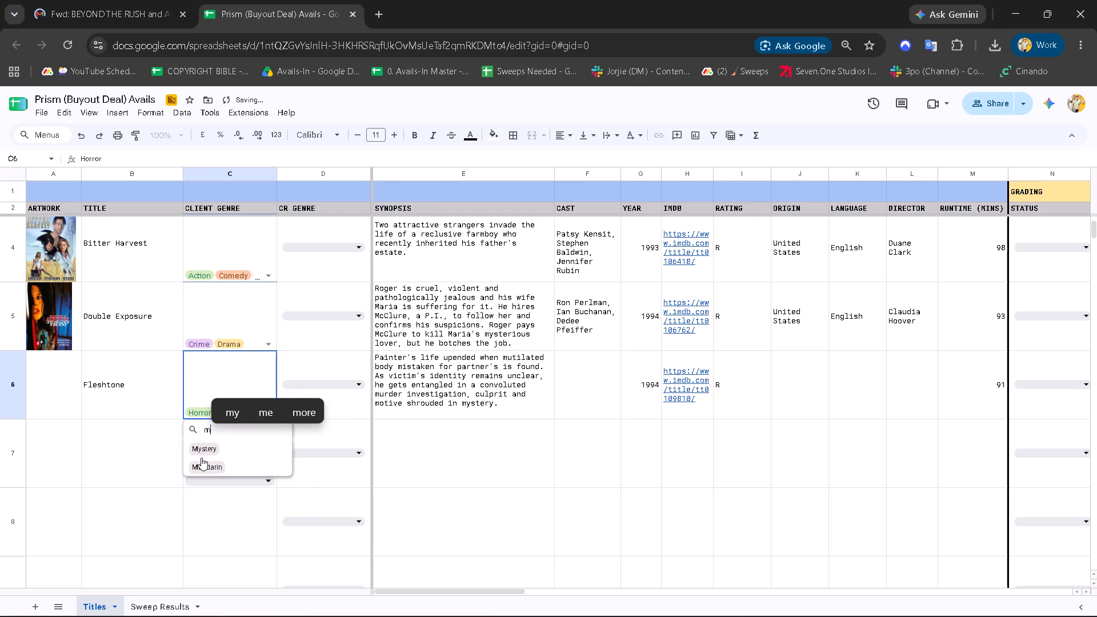
left_click(201, 451)
key("t")
left_click(210, 442)
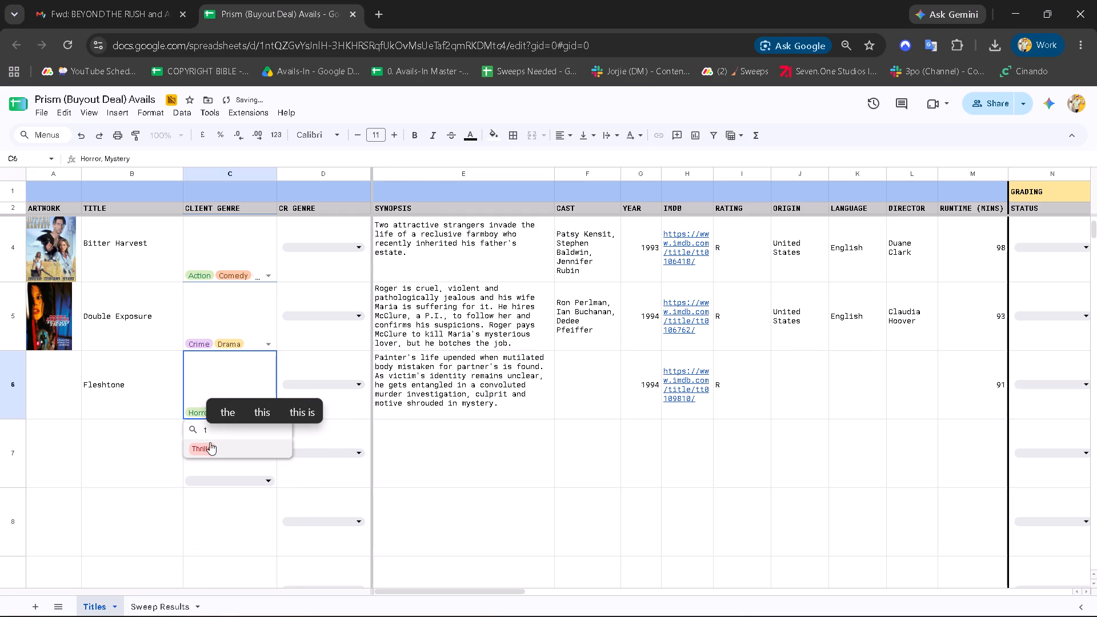
left_click(480, 374)
Copy the three star names from the Fleshtone IMDb page for the Cast cell of row 6.
left_click(616, 371)
key("alt+Tab")
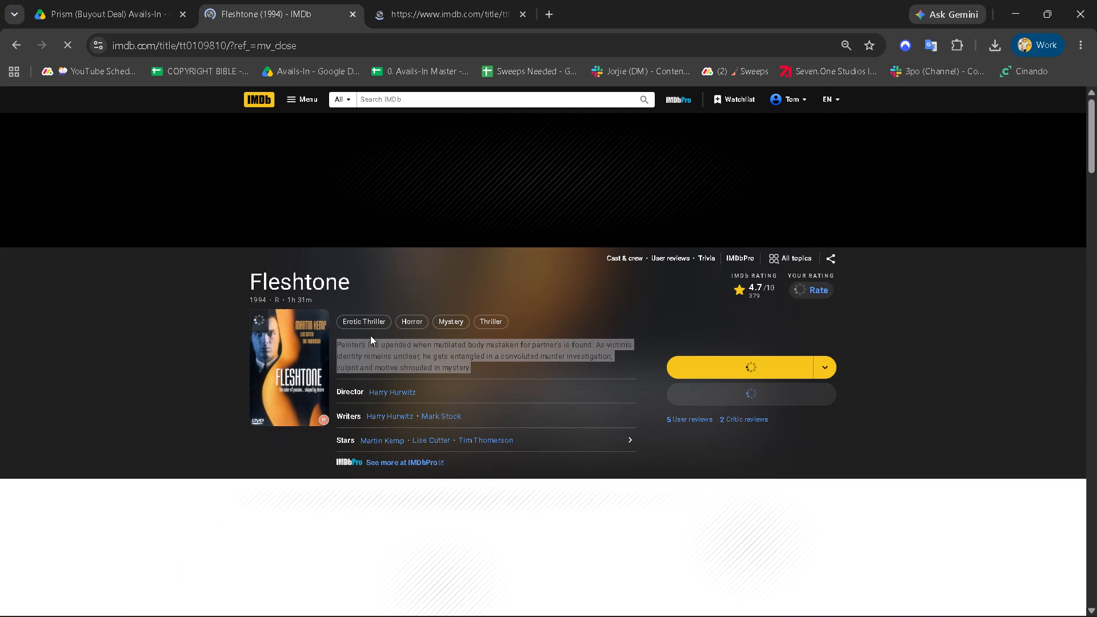
left_click(0, 352)
left_click_drag(648, 436, 367, 439)
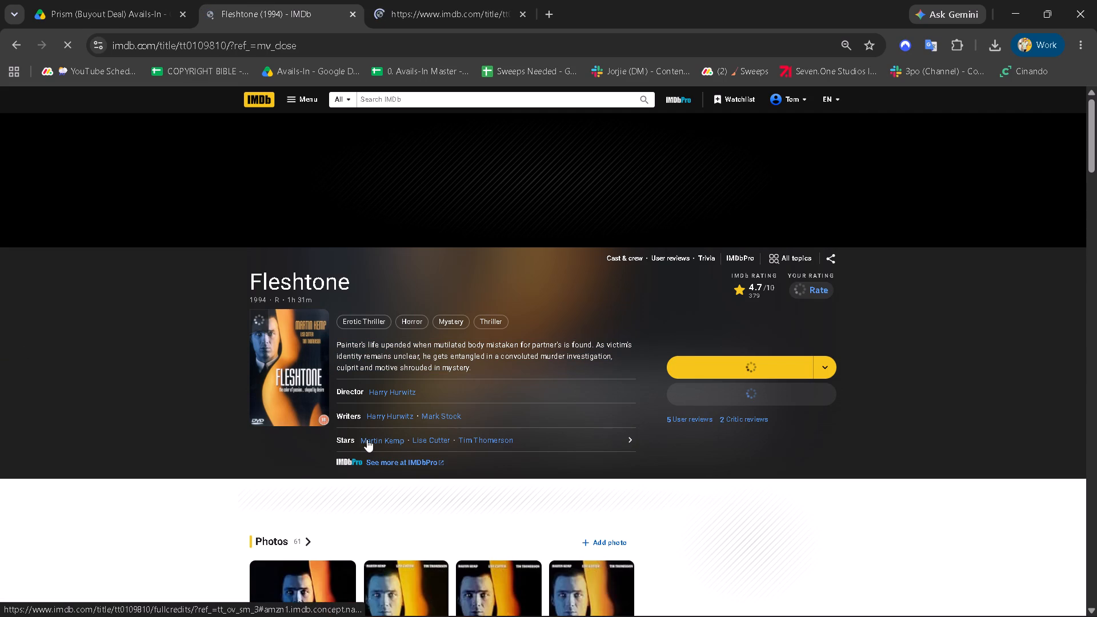
left_click_drag(367, 439, 369, 291)
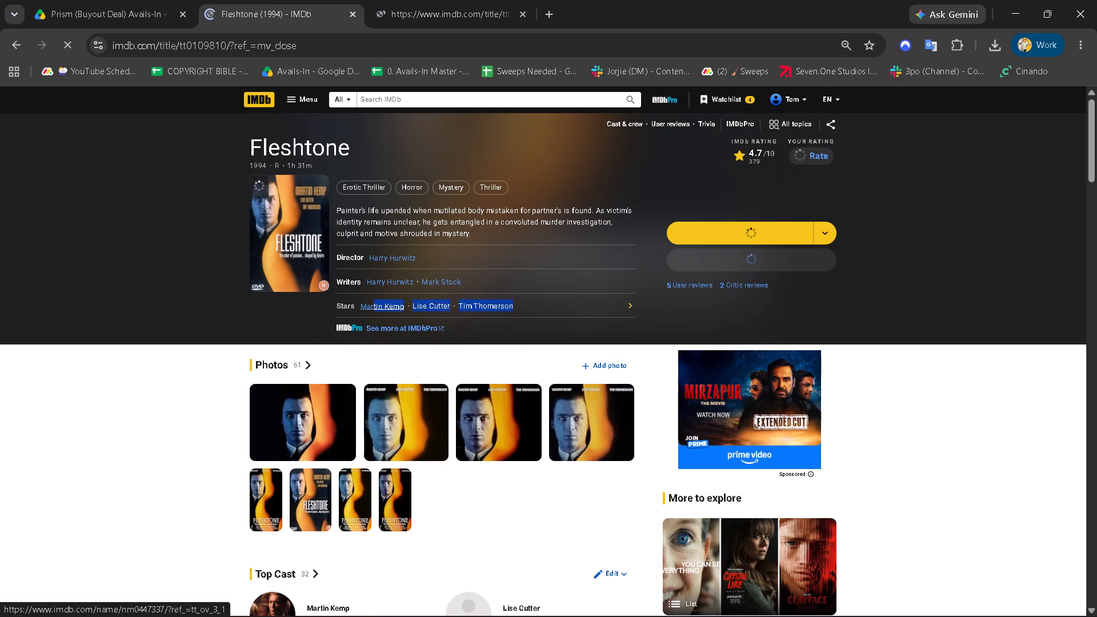
left_click_drag(369, 291, 361, 306)
key("ctrl+c")
key("ctrl+c")
key("ctrl+c")
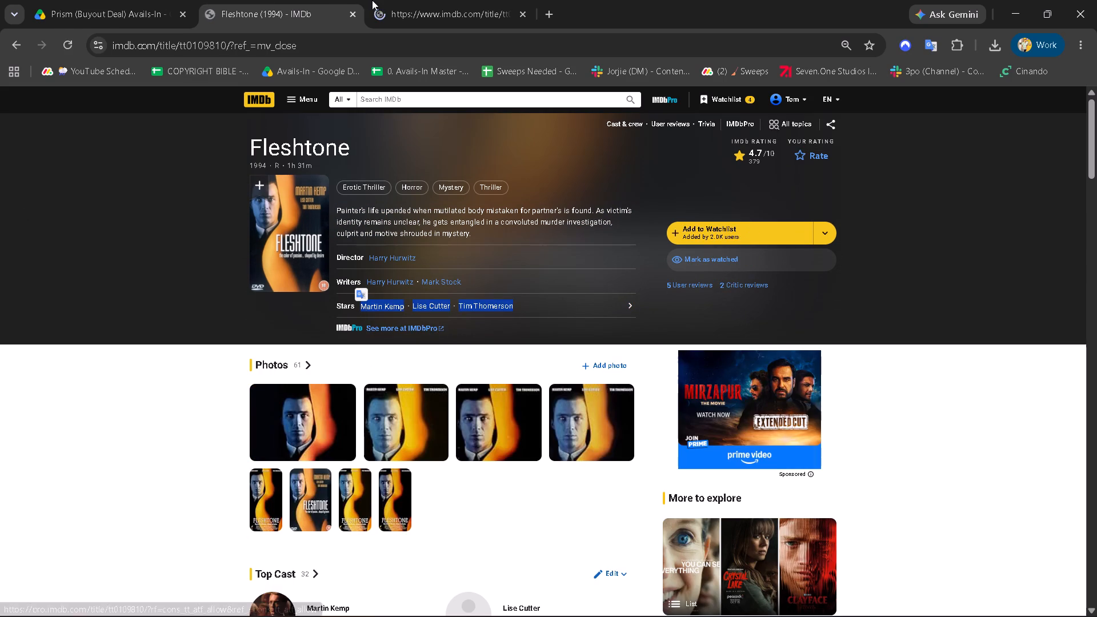
Save the Fleshtone DVD cover from the Google Images results as a JPEG in the barnaby folder, keeping the suggested name.
left_click(383, 0)
left_click(255, 0)
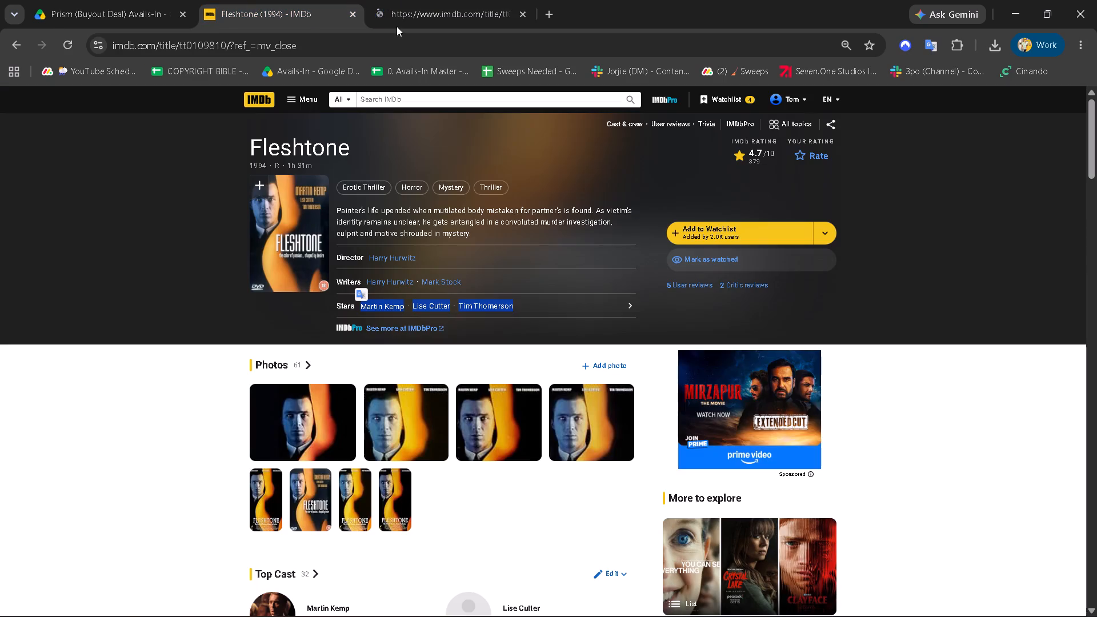
left_click(446, 0)
right_click(11, 291)
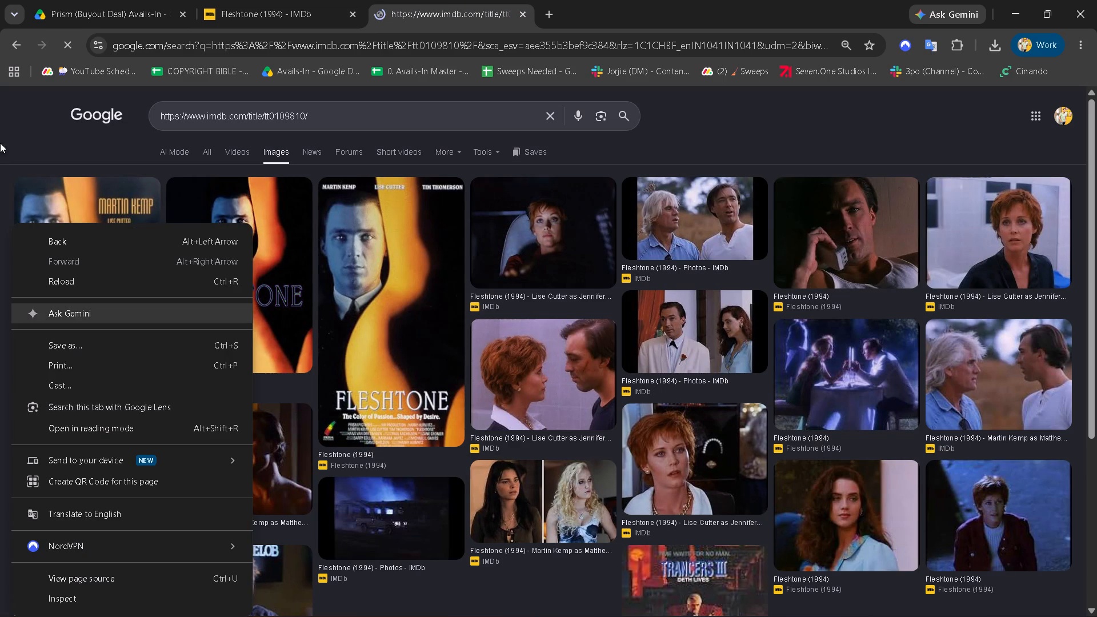
left_click(0, 143)
right_click(87, 266)
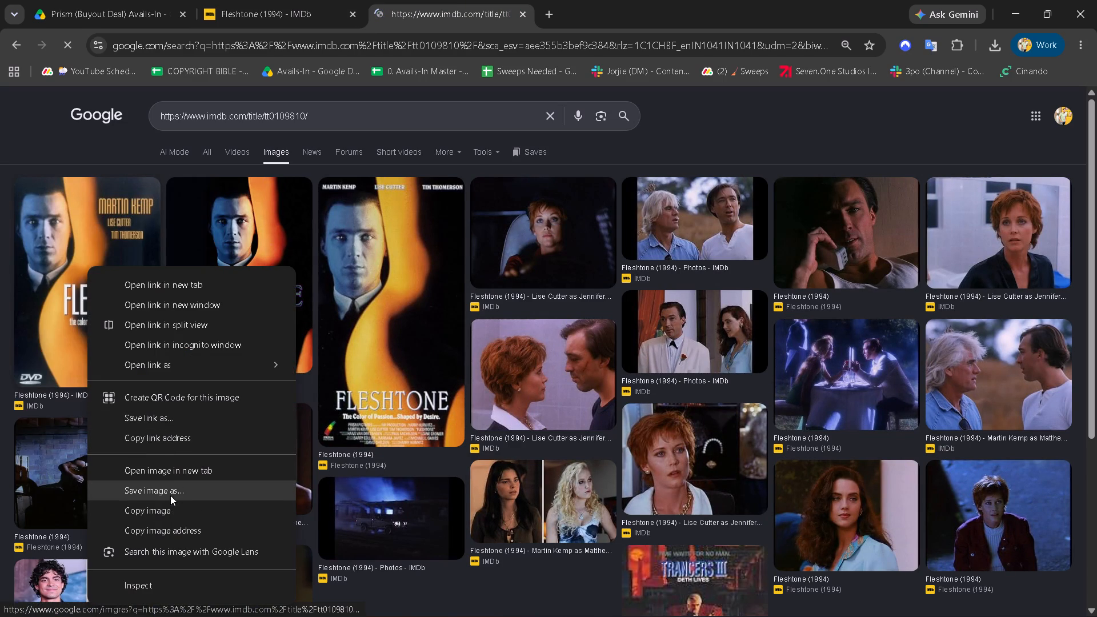
left_click(170, 488)
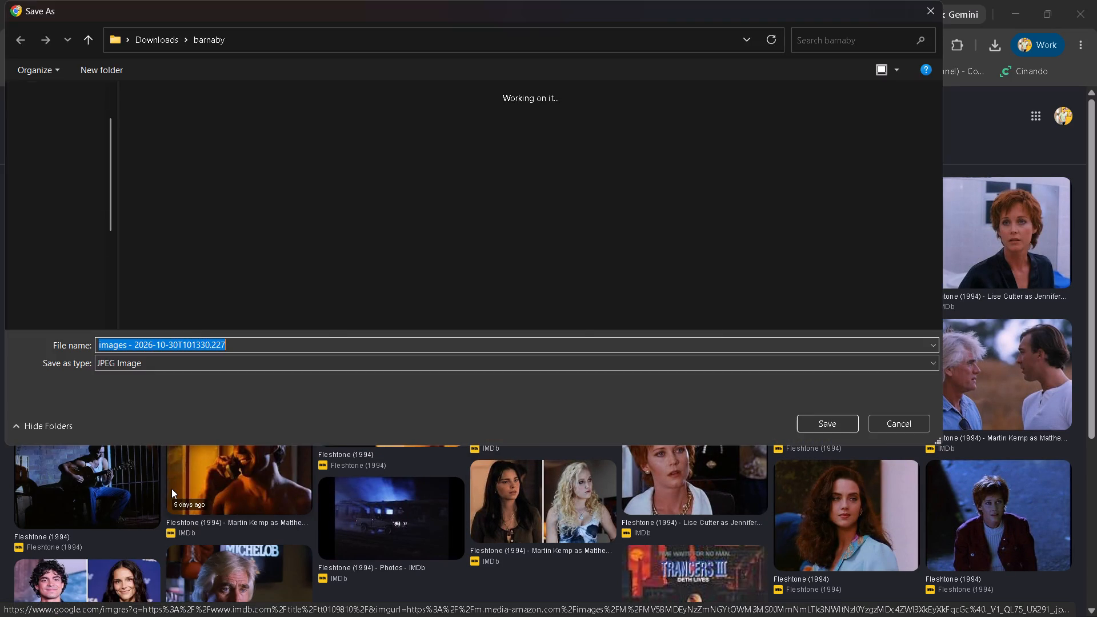
key("Return")
Paste the star names into the Cast cell of row 6 and separate them as Martin Kemp, Lise Cutter, Tim Thomerson.
key("ctrl+Tab")
key("ctrl+Tab")
key("alt+Tab")
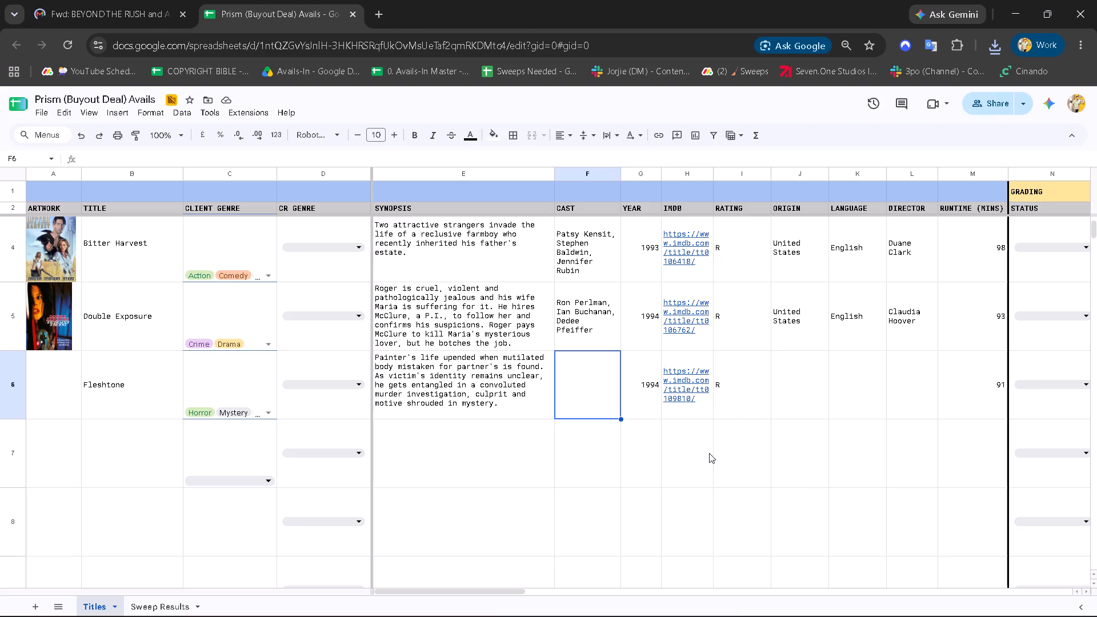
double_click(598, 383)
key("ctrl+v")
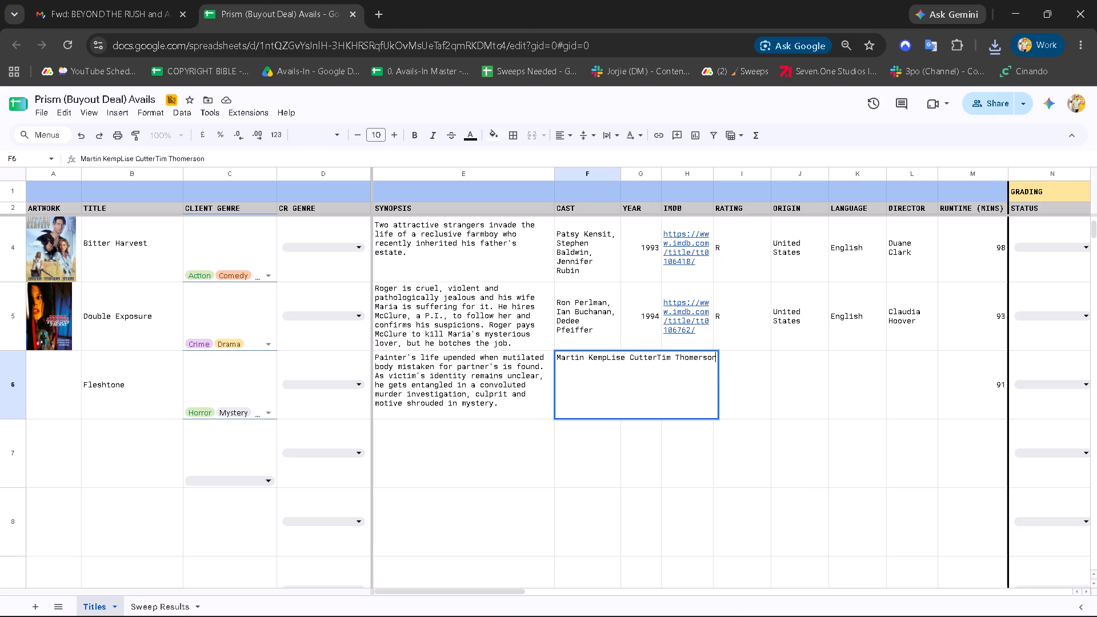
left_click(606, 357)
key("comma")
key("space")
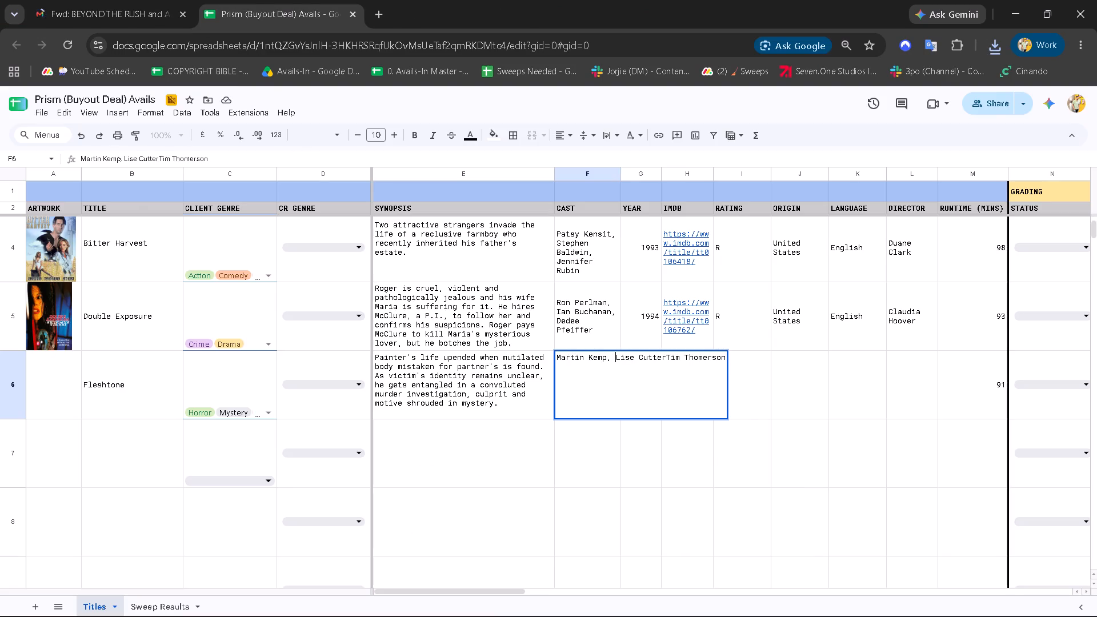
left_click(667, 357)
key("comma")
key("space")
left_click(858, 388)
Copy the director's name, Harry Hurwitz, from the Fleshtone IMDb page and check the film's country of origin and language.
left_click(916, 370)
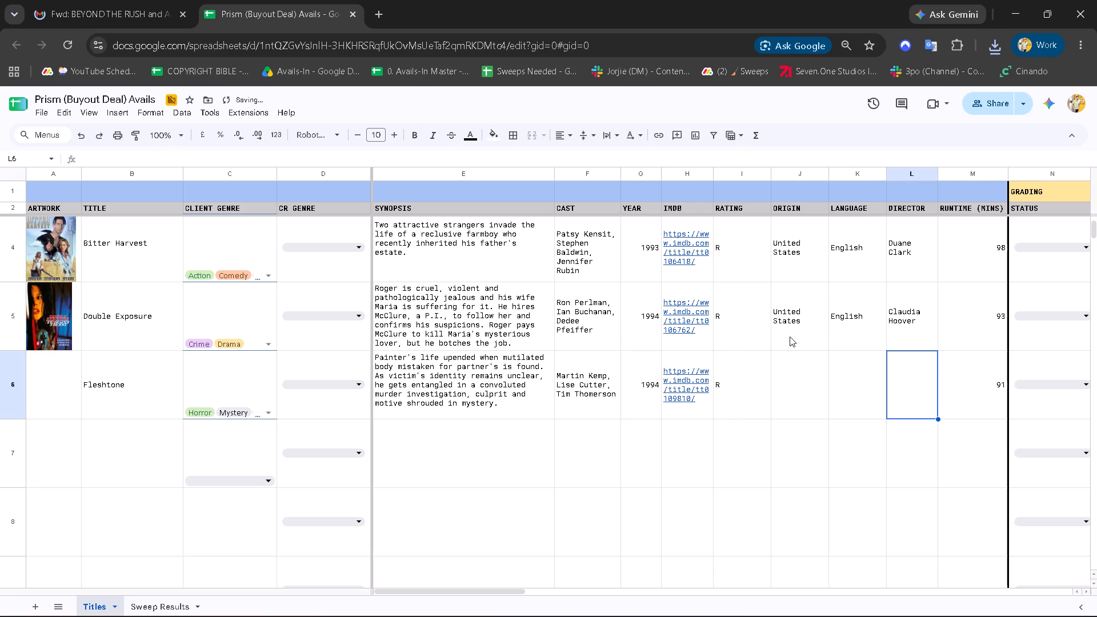
key("alt+Tab")
left_click(466, 247)
left_click_drag(466, 247, 373, 259)
key("ctrl+c")
key("ctrl+c")
key("ctrl+c")
left_click_drag(1096, 139, 1096, 500, "ctrl")
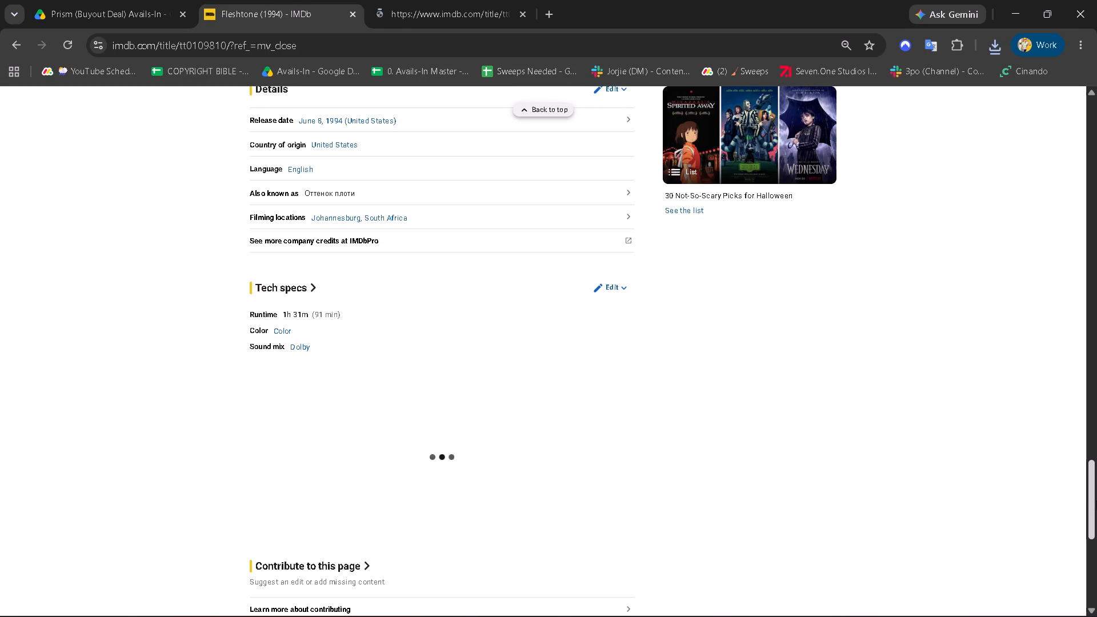
left_click_drag(1096, 500, 1091, 0, "ctrl")
Open the IMDb link for Hot Child in the City from the Prism deck and close the Fleshtone IMDb page.
left_click(68, 0)
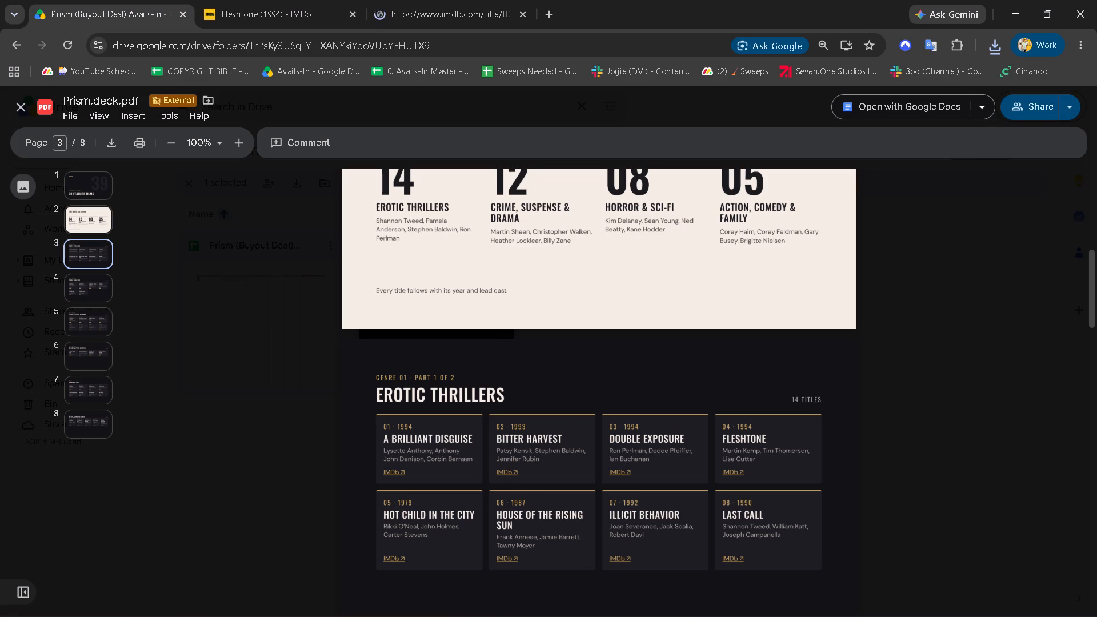
left_click(395, 559)
left_click(412, 0)
key("ctrl+w")
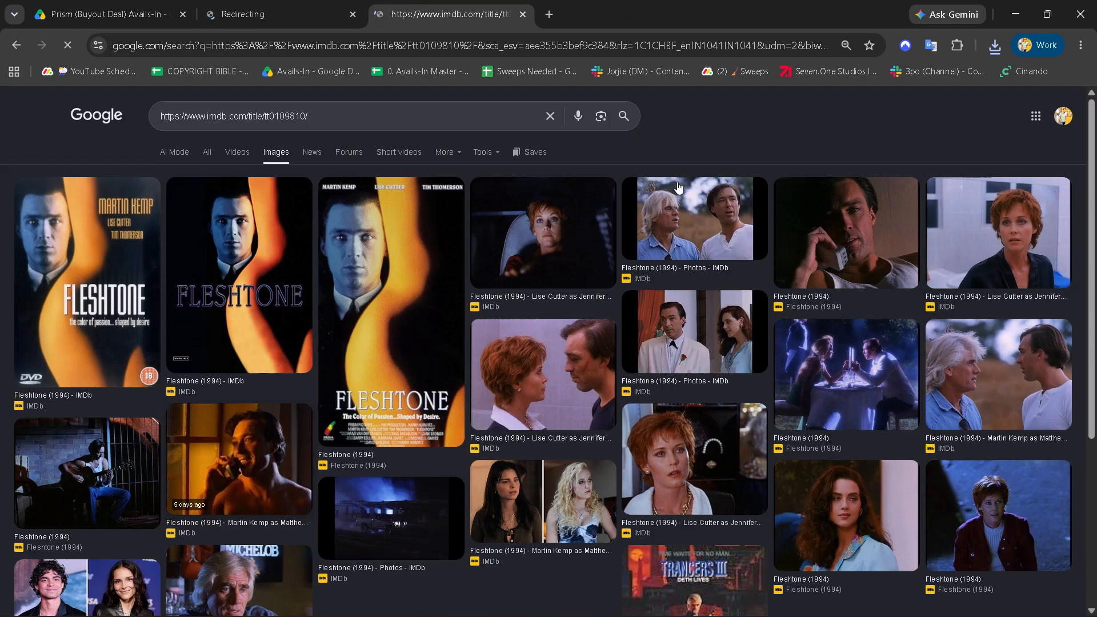
Paste Harry Hurwitz into the Director cell of the Fleshtone row.
key("alt+Tab")
double_click(914, 368)
key("ctrl+v")
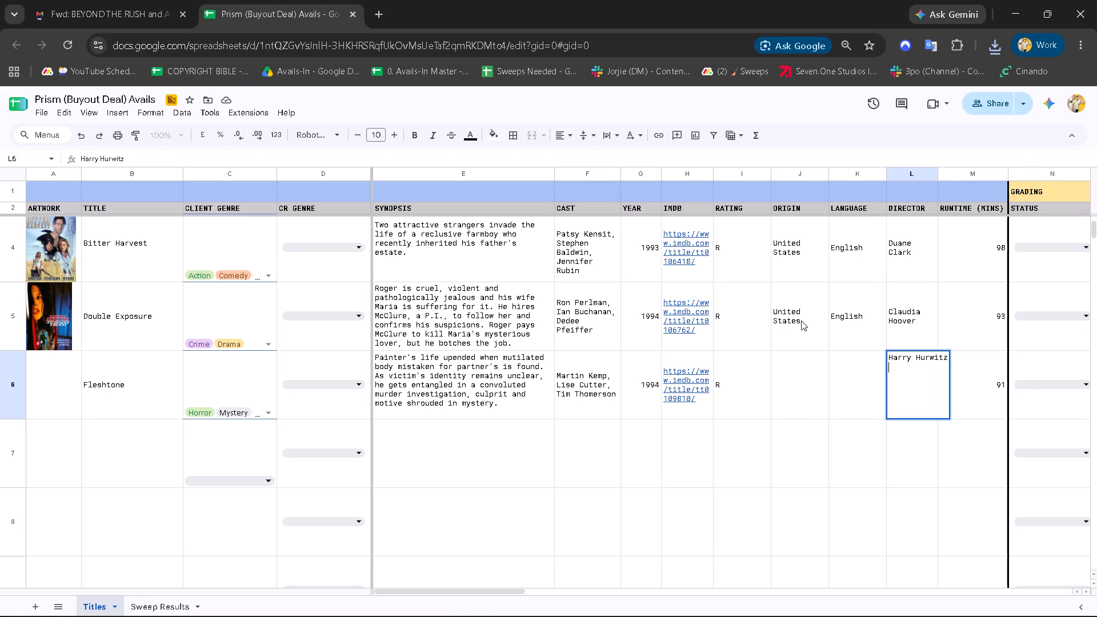
Copy the origin United States and language English from the Double Exposure row into the Fleshtone row.
left_click_drag(788, 316, 836, 320)
key("ctrl+c")
key("ctrl+c")
left_click(804, 384)
key("ctrl+v")
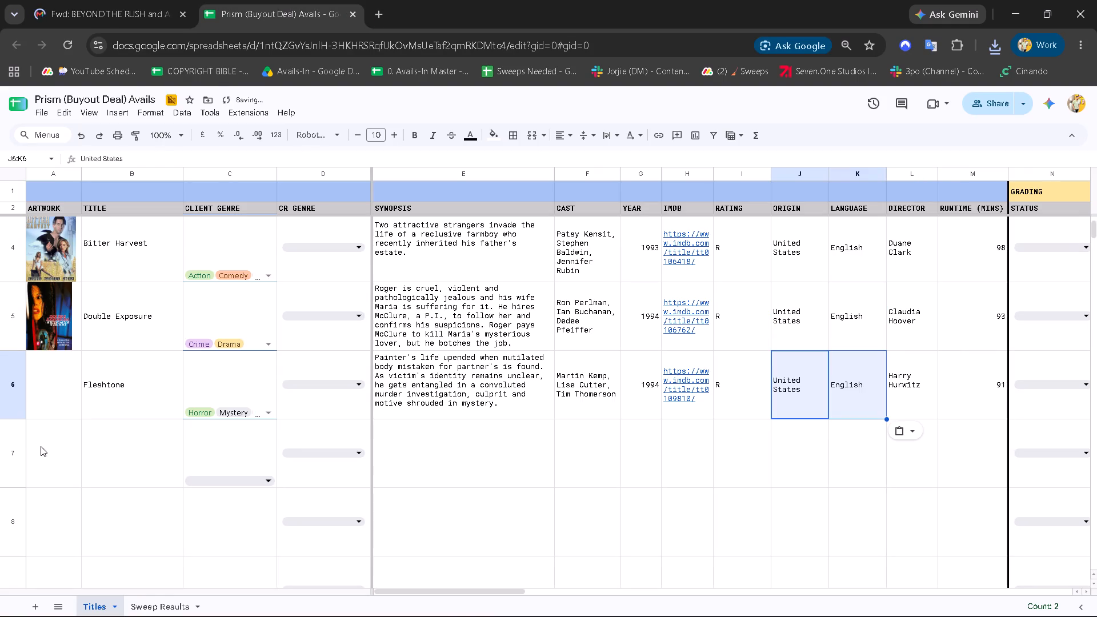
Insert the saved Fleshtone poster image from the barnaby folder into the Artwork cell of row 6.
left_click(63, 391)
left_click(114, 108)
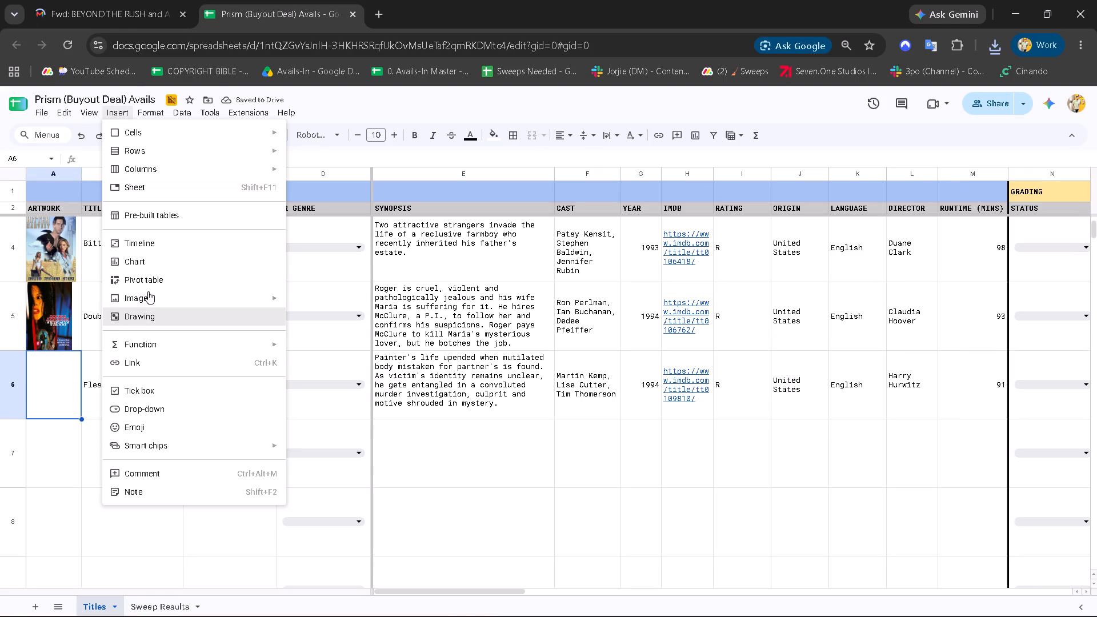
left_click(151, 298)
left_click(382, 298)
key("alt+Tab")
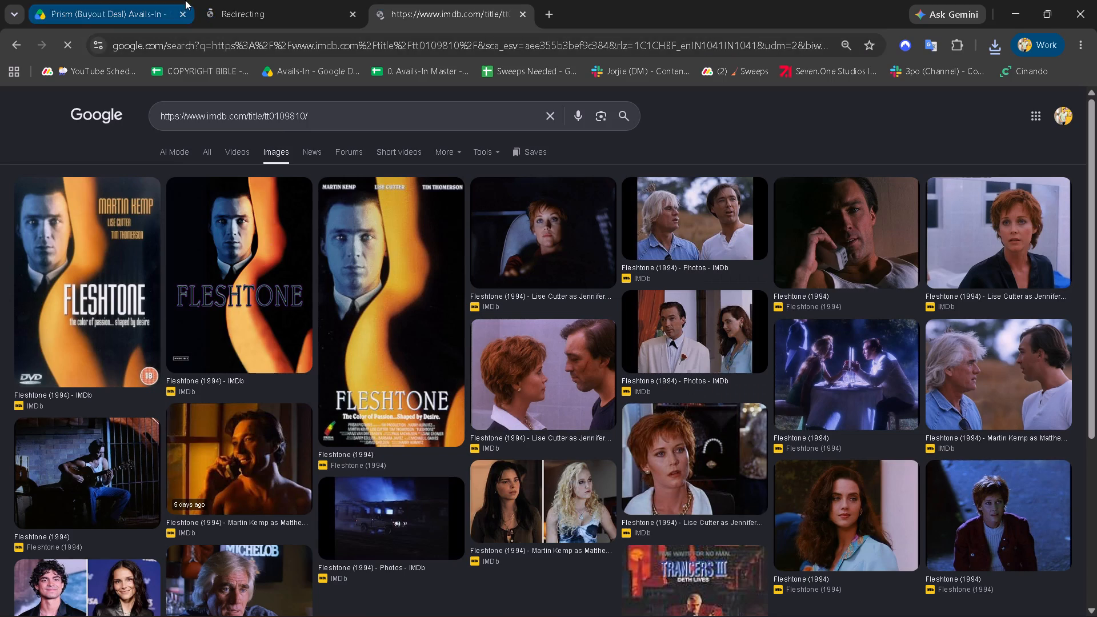
left_click(213, 0)
key("alt+Tab")
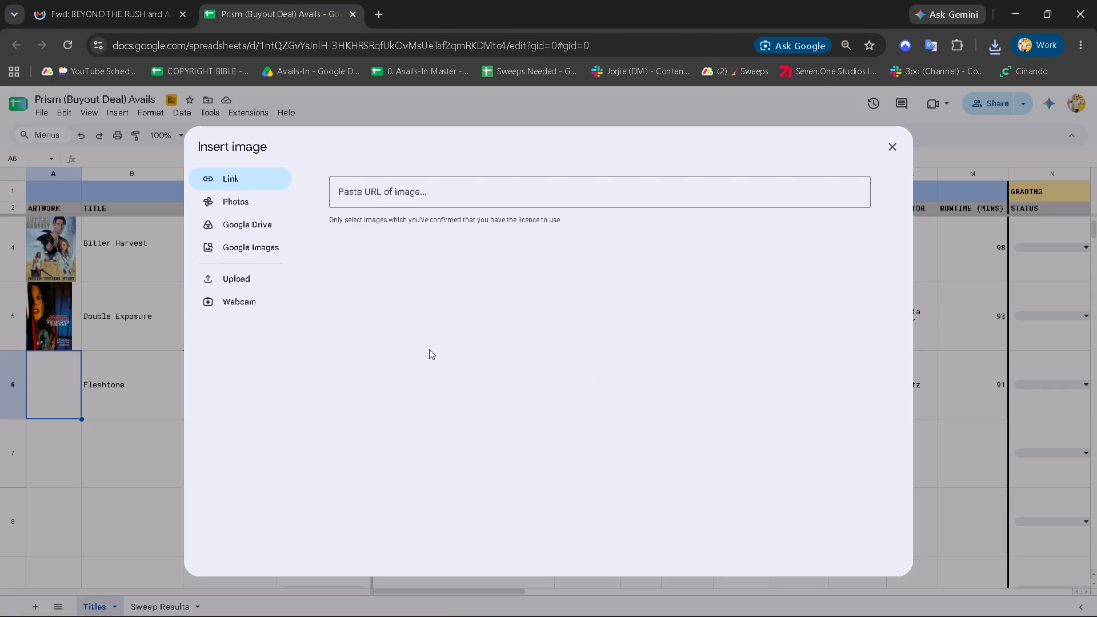
left_click(242, 282)
left_click(606, 392)
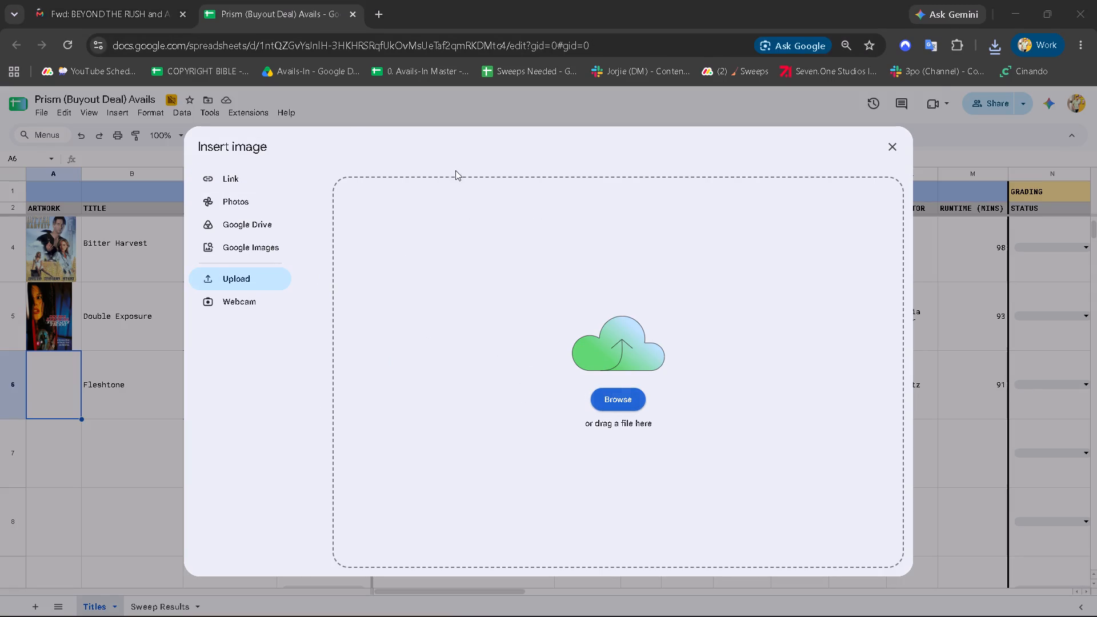
left_click(167, 167)
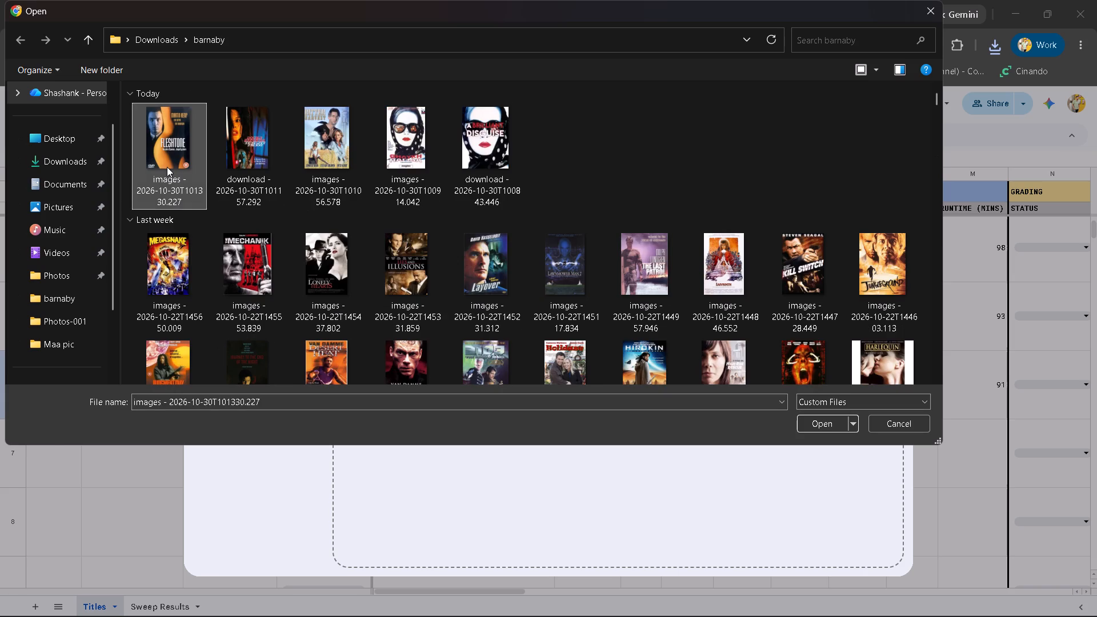
key("Return")
Search Google Images for the Hot Child in the City IMDb address, imdb.com/title/tt0183182/.
key("alt+Tab")
left_click(288, 41)
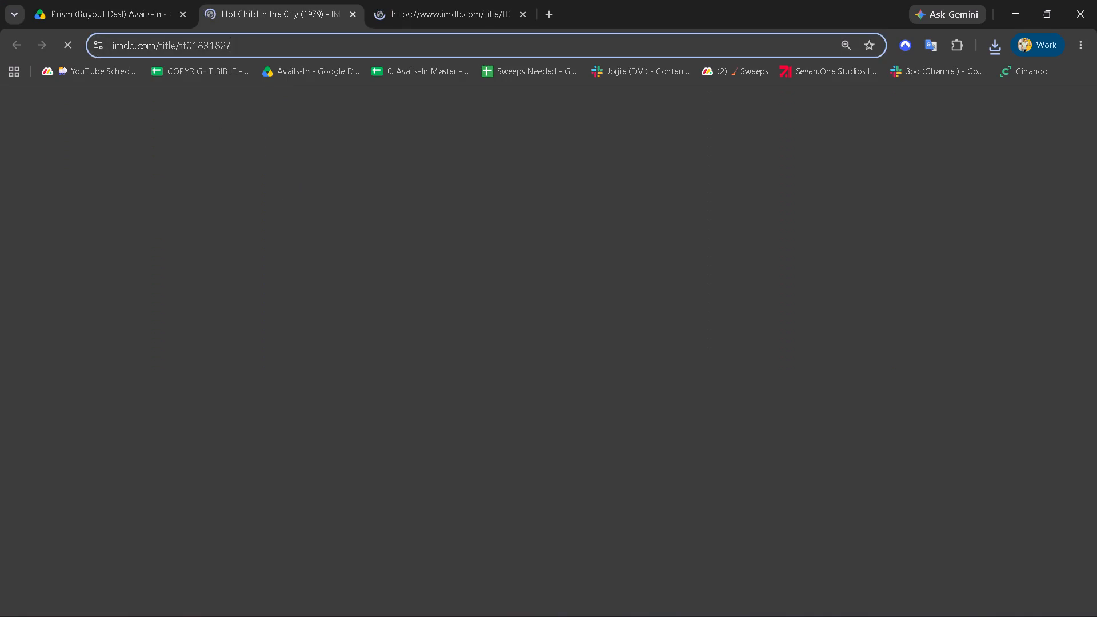
key("ctrl+c")
key("ctrl+c")
left_click(406, 2)
triple_click(375, 122)
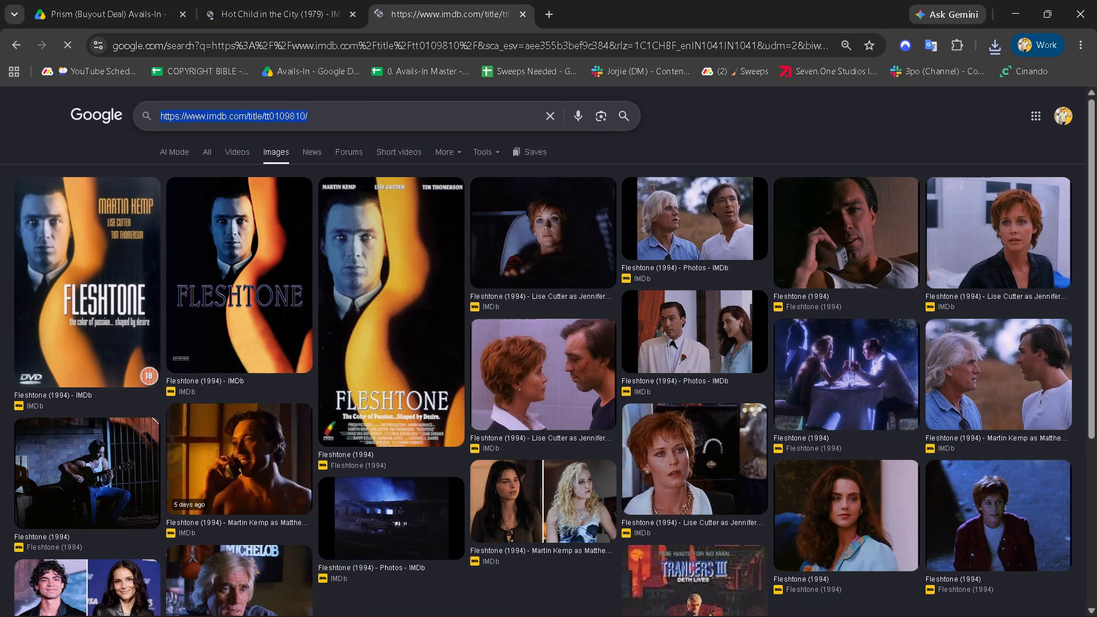
key("ctrl+v")
key("Return")
Check the Fleshtone poster upload and bring up the Hot Child in the City IMDb page.
left_click(291, 0)
key("alt+Tab")
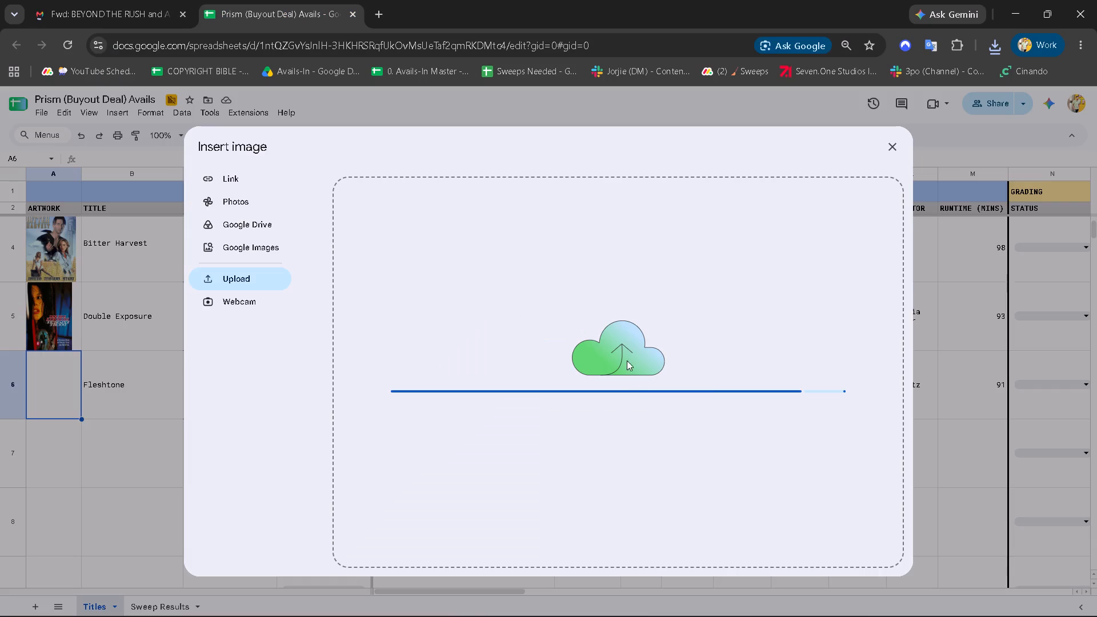
key("alt+Tab")
left_click(97, 0)
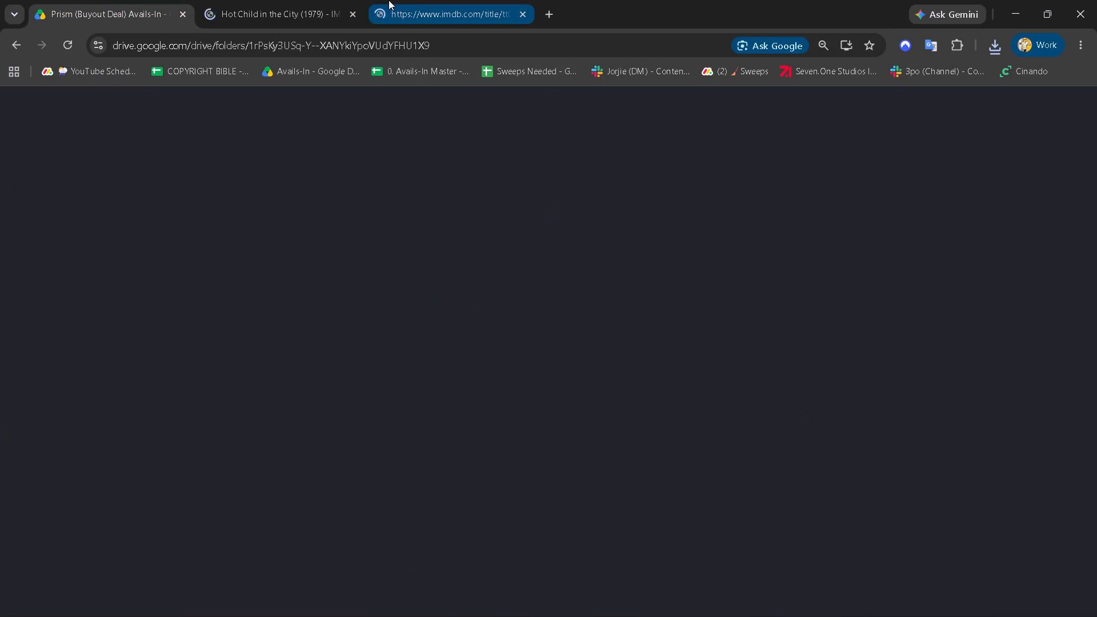
left_click(266, 0)
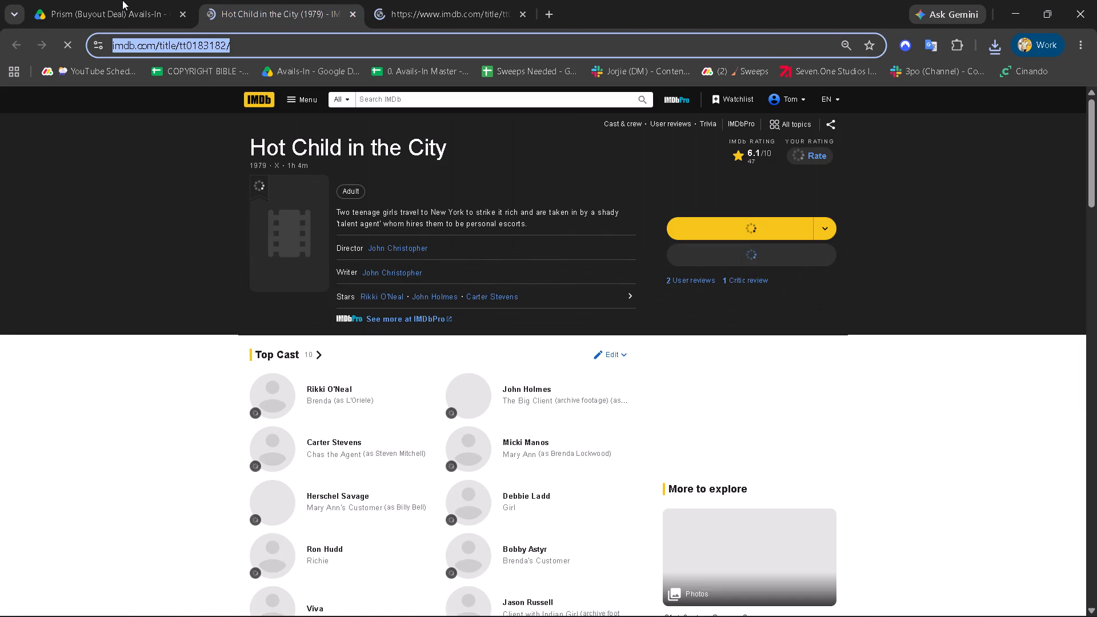
Paste the Hot Child in the City IMDb link, imdb.com/title/tt0183182/, into the IMDb cell of row 7.
left_click(122, 0)
scroll(398, 519, "down", 1)
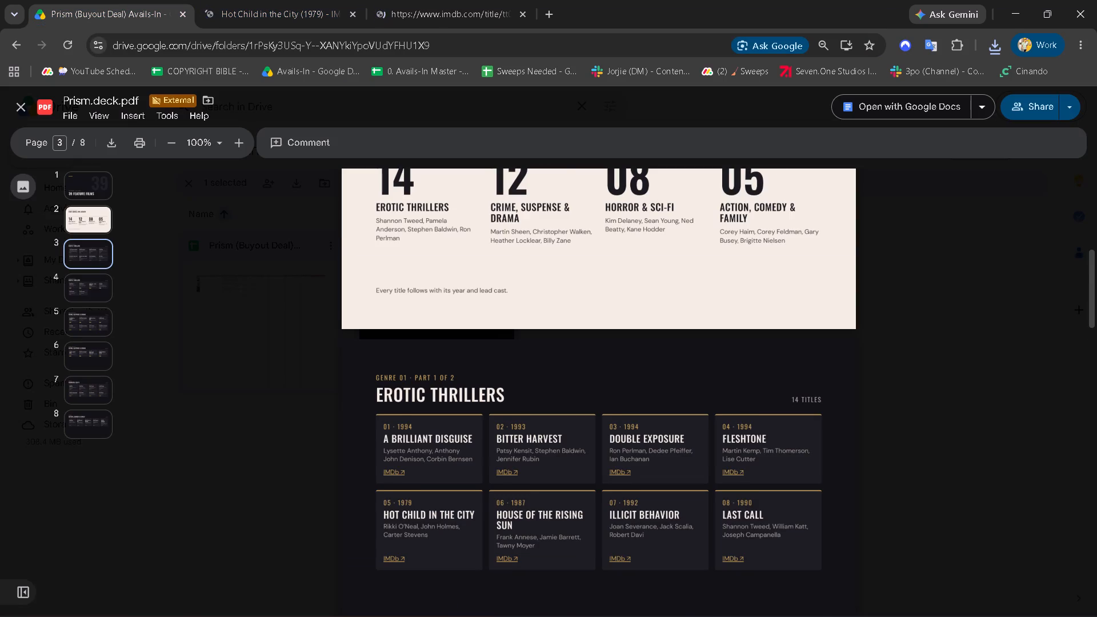
scroll(403, 515, "down", 1)
left_click(211, 0)
key("alt+Tab")
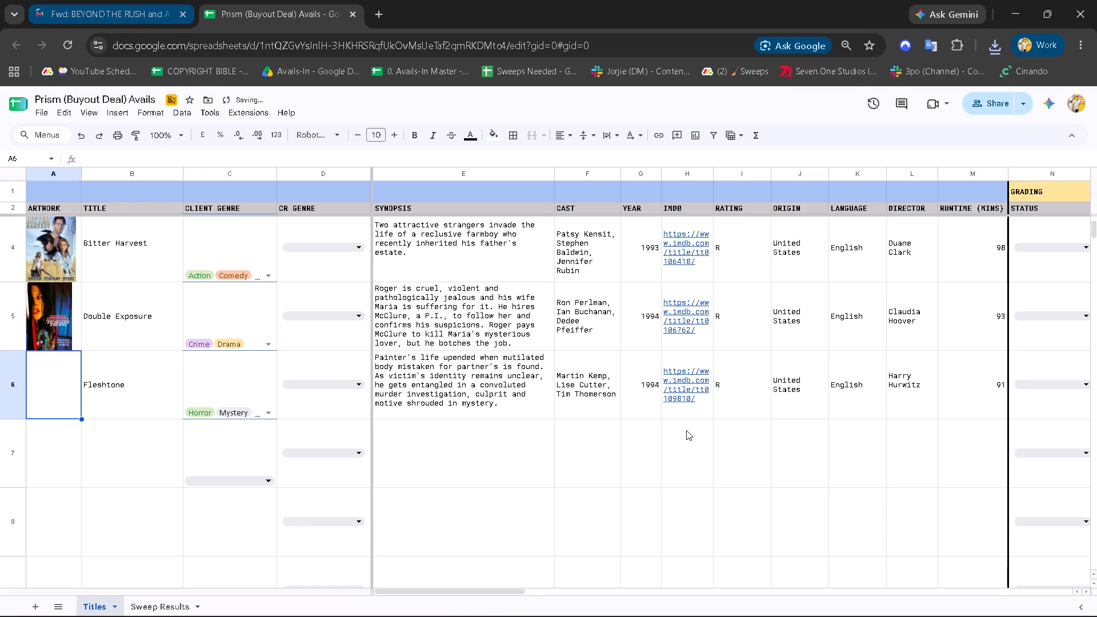
double_click(686, 430)
key("ctrl+v")
left_click(511, 455)
Copy the film title Hot Child in the City from its IMDb page into the Title cell of row 7.
left_click(107, 464)
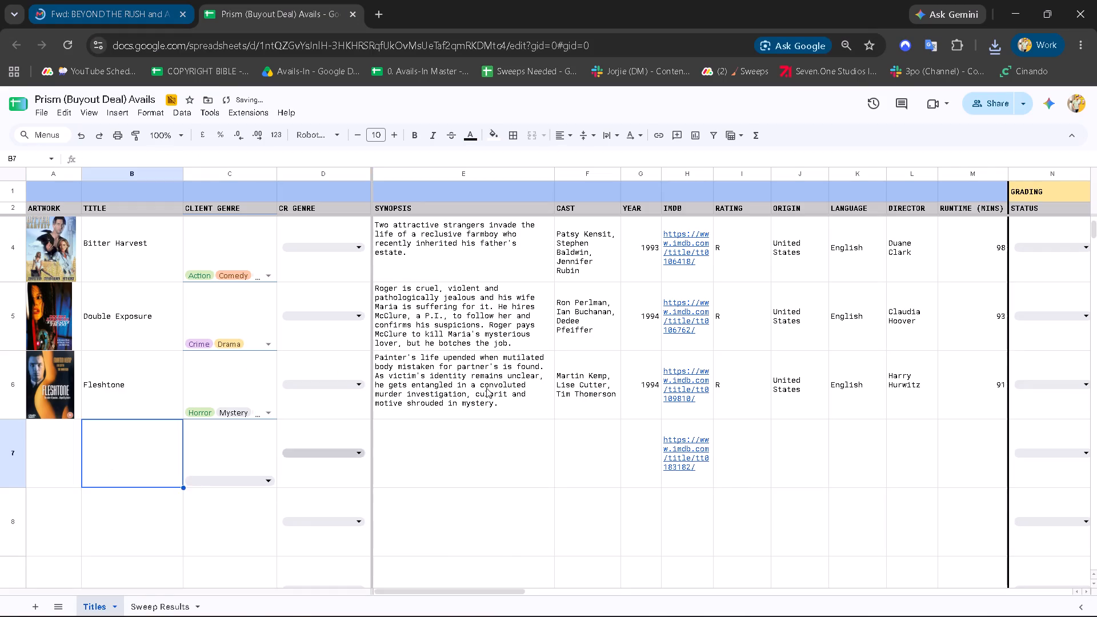
key("alt+Tab")
triple_click(355, 138)
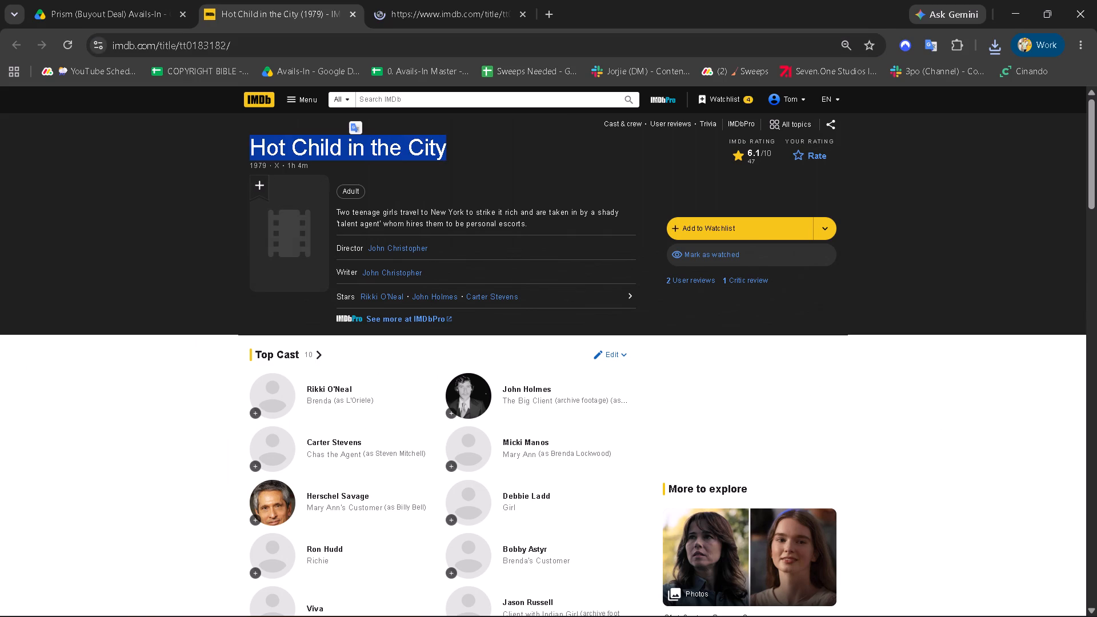
key("ctrl+c")
key("ctrl+c")
key("ctrl+c")
key("alt+Tab")
double_click(104, 463)
key("ctrl+v")
Copy the Hot Child in the City plot summary from IMDb into the Synopsis cell of row 7.
left_click(465, 439)
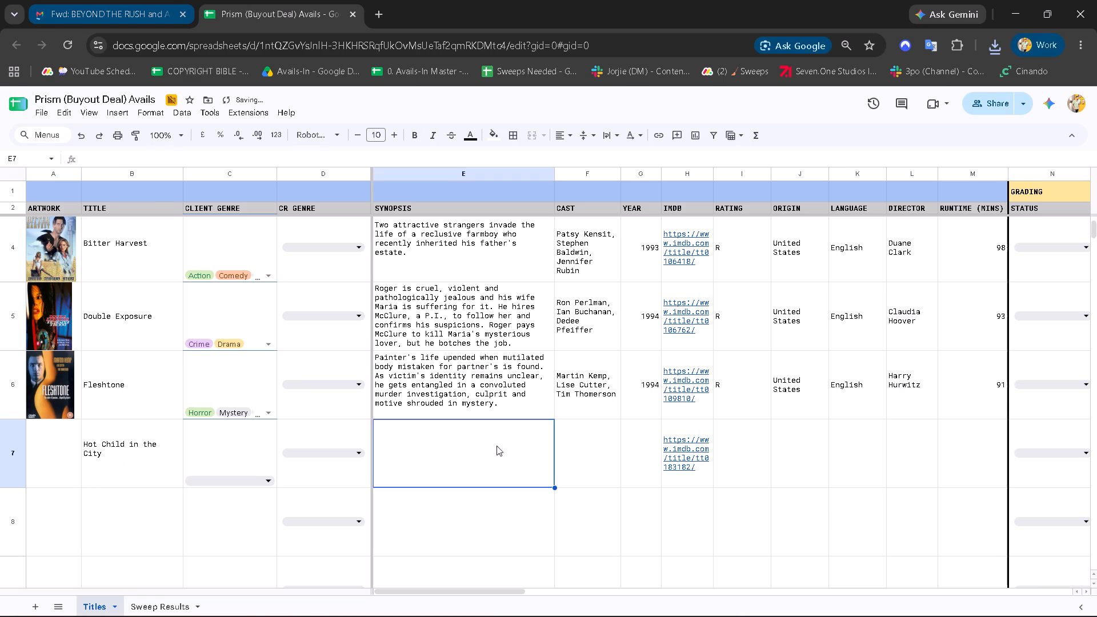
key("alt+Tab")
triple_click(432, 213)
key("ctrl+c")
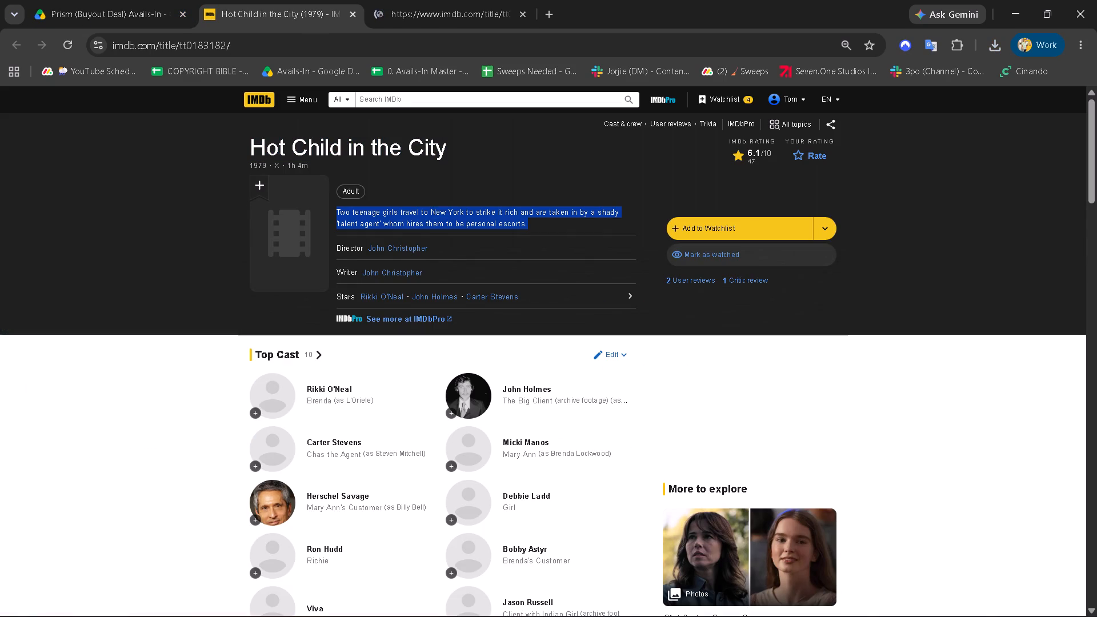
key("ctrl+c")
key("ctrl+c")
key("alt+Tab")
double_click(489, 452)
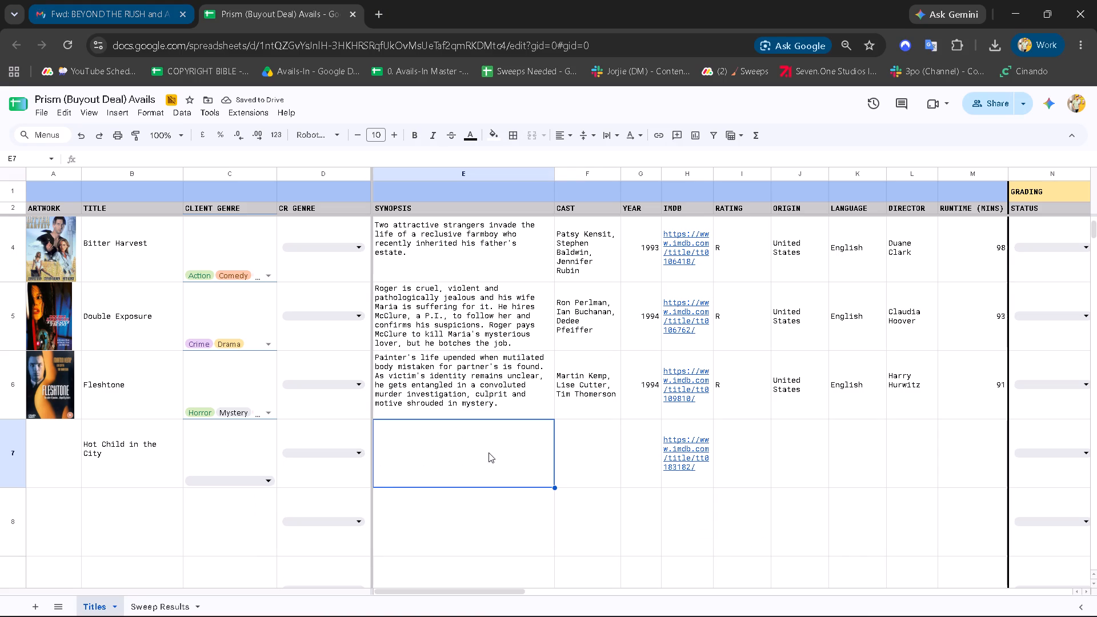
key("ctrl+v")
Add Adult as a new option to the Client Genre drop-down and apply it to all matching drop-downs.
left_click(230, 453)
type("ad")
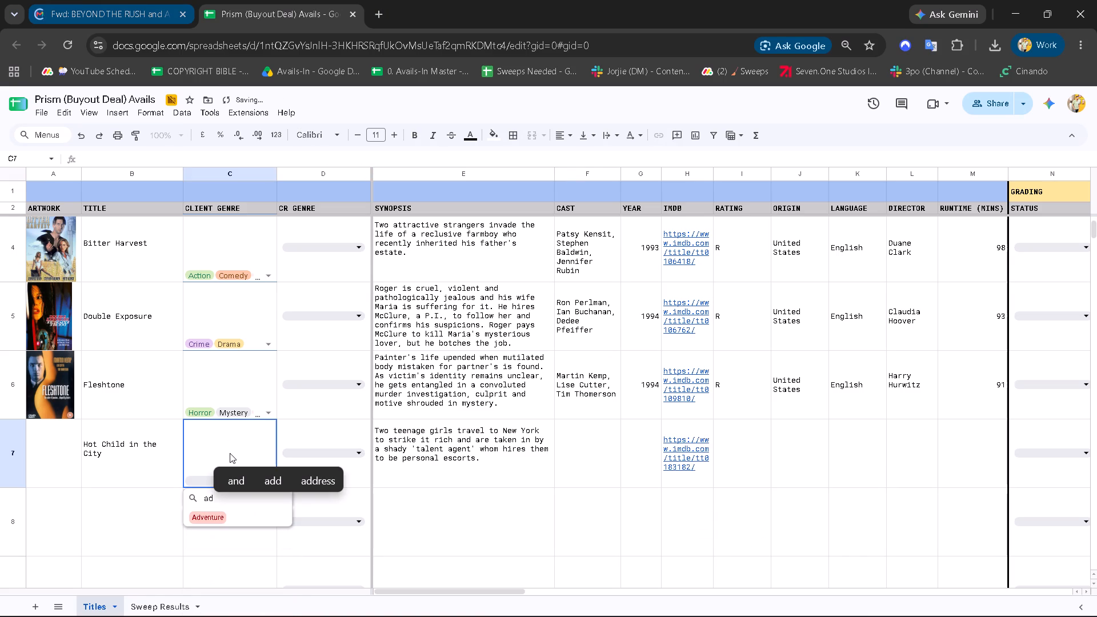
key("BackSpace")
key("BackSpace")
scroll(220, 537, "down", 7)
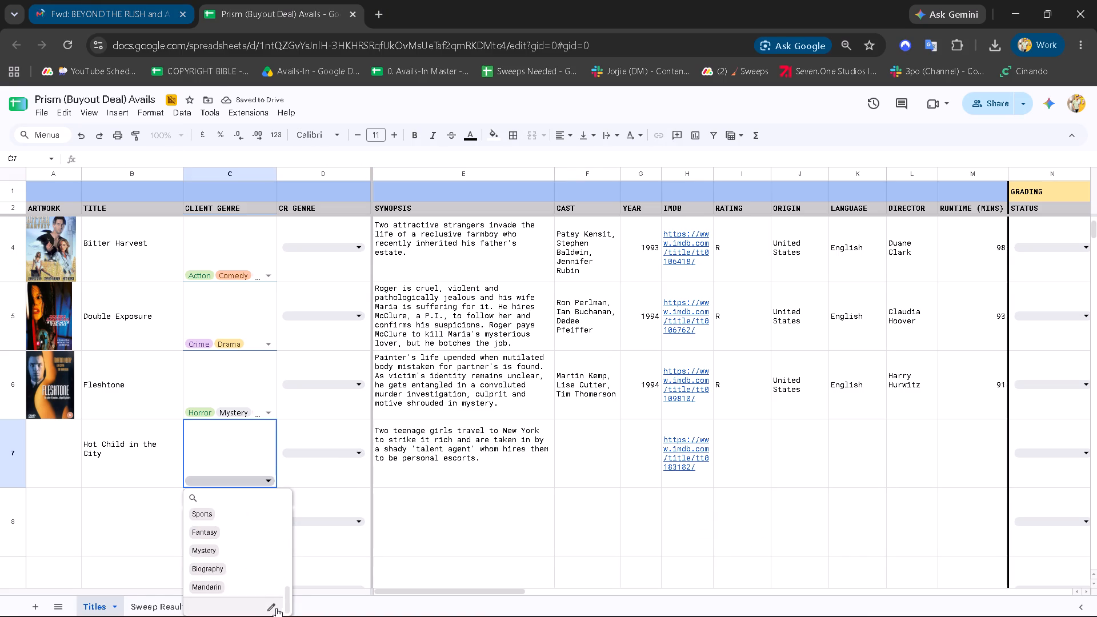
left_click(274, 606)
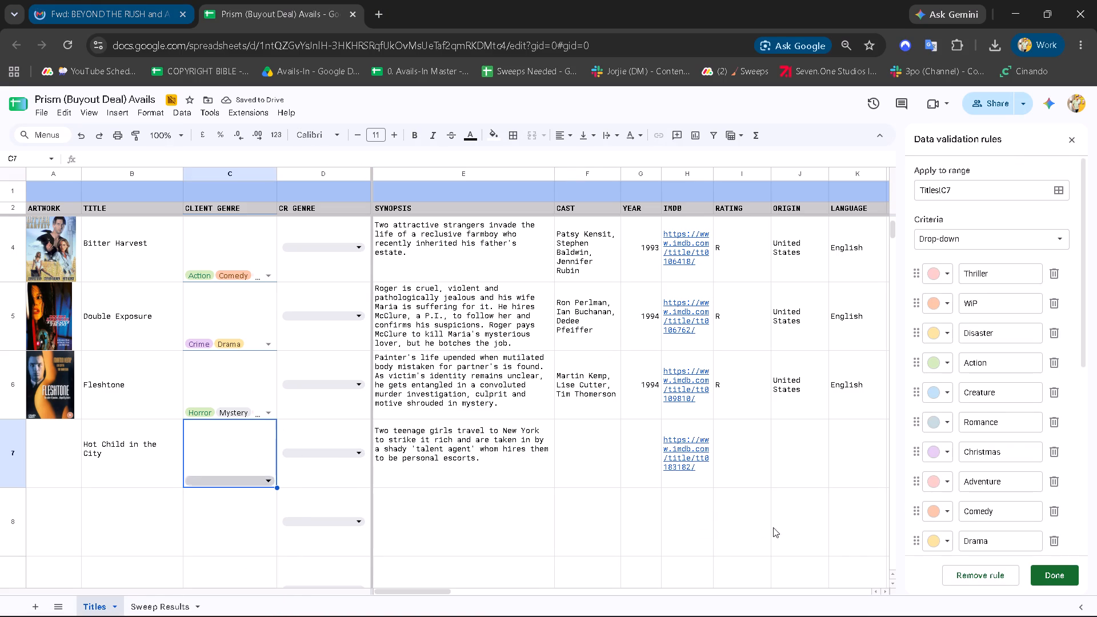
scroll(907, 447, "down", 7)
scroll(951, 522, "down", 1)
left_click(939, 490)
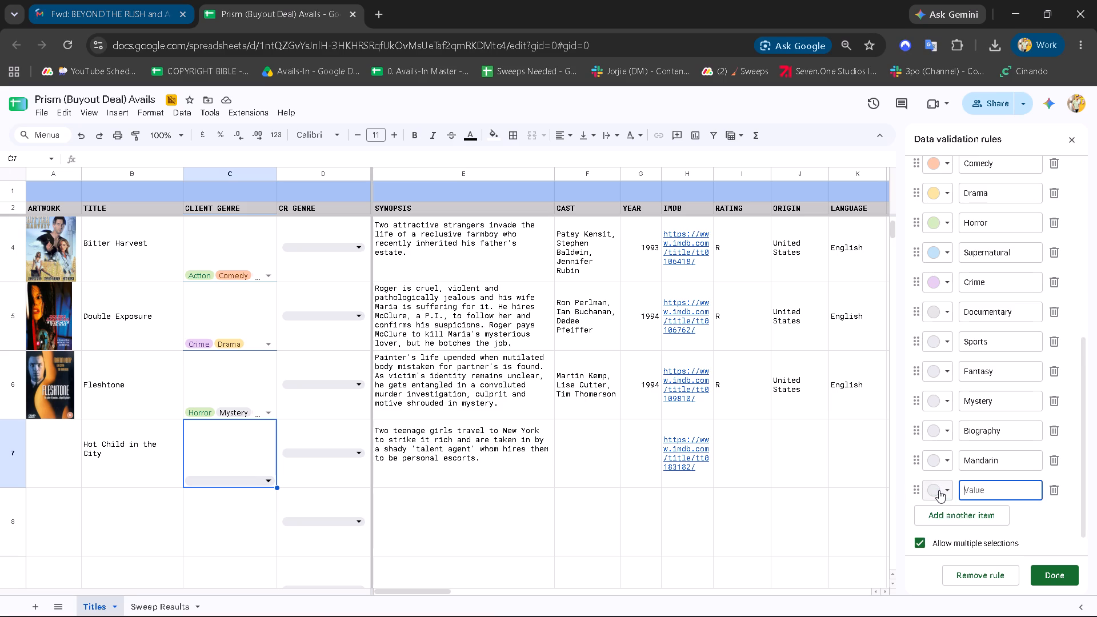
type("Adult")
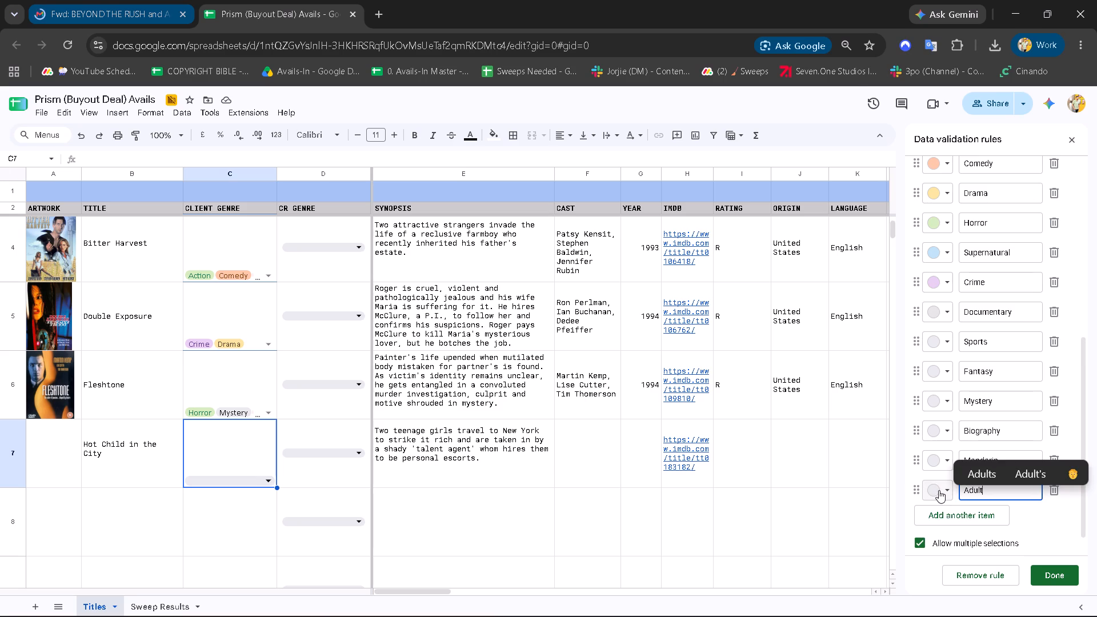
left_click(1049, 575)
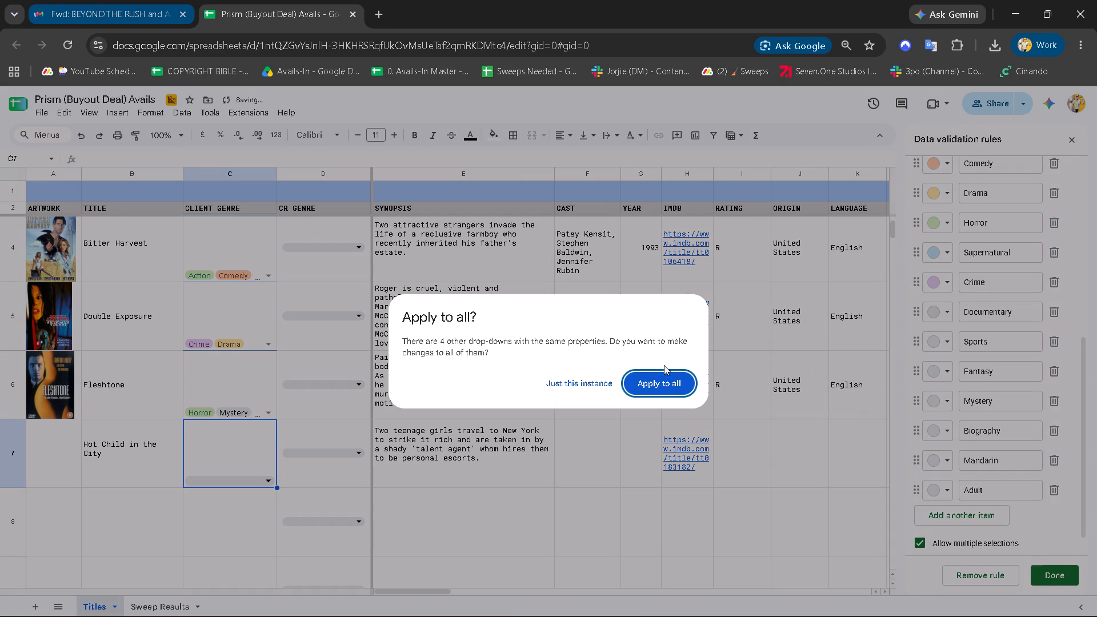
left_click(664, 378)
Set the Client Genre of Hot Child in the City to Adult and close the data validation rules.
left_click(254, 486)
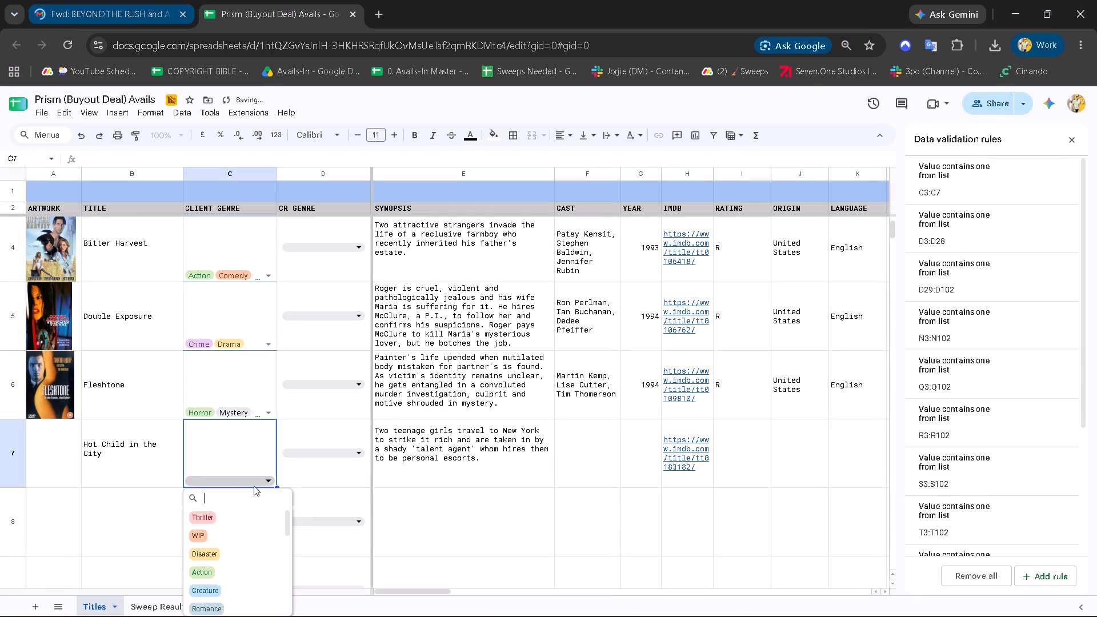
key("a")
key("d")
left_click(225, 535)
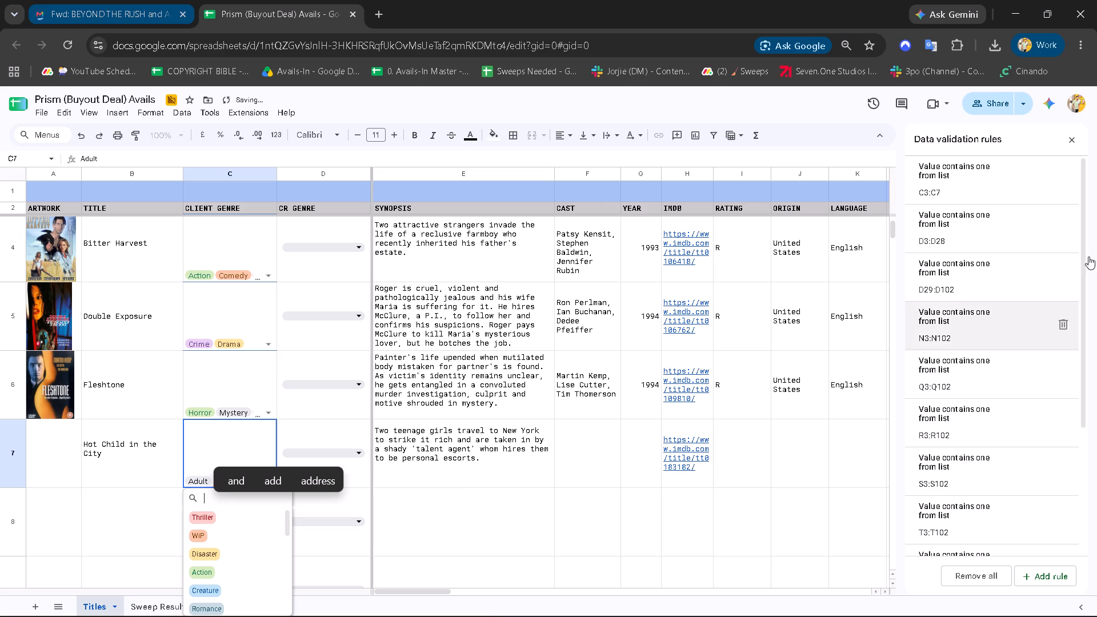
left_click(1064, 140)
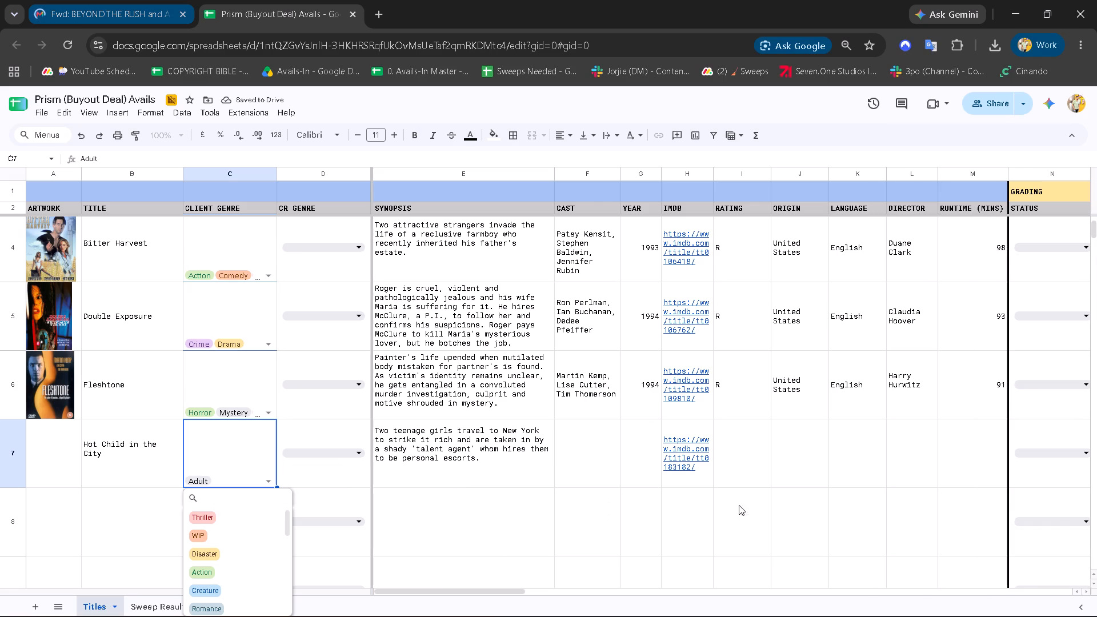
Enter the year 1979 and the rating X for Hot Child in the City.
left_click(680, 438)
left_click(642, 449)
type("1979")
key("Tab")
key("Tab")
key("shift+x")
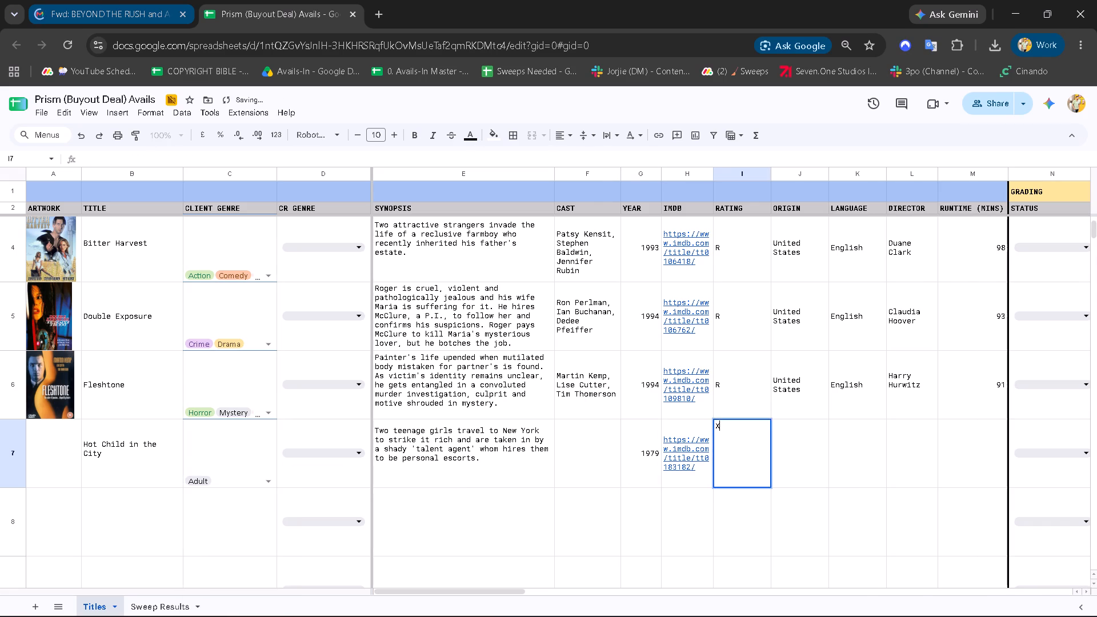
key("Return")
Copy the three stars' names from the Hot Child in the City IMDb page into the Cast cell of row 7.
key("alt+Tab")
left_click(39, 347)
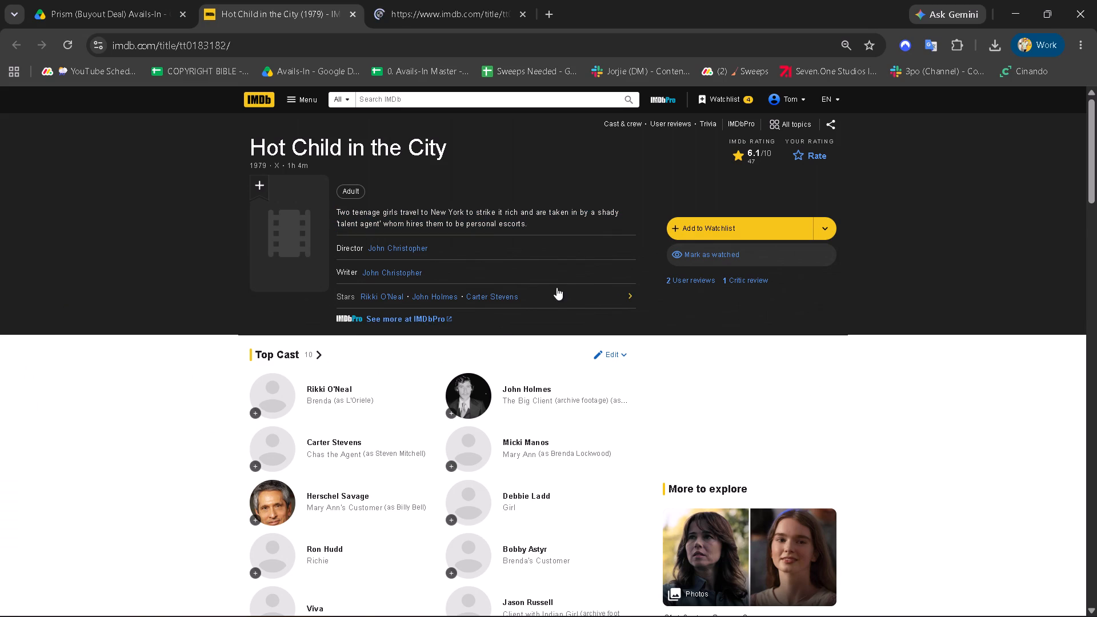
left_click_drag(650, 289, 374, 295)
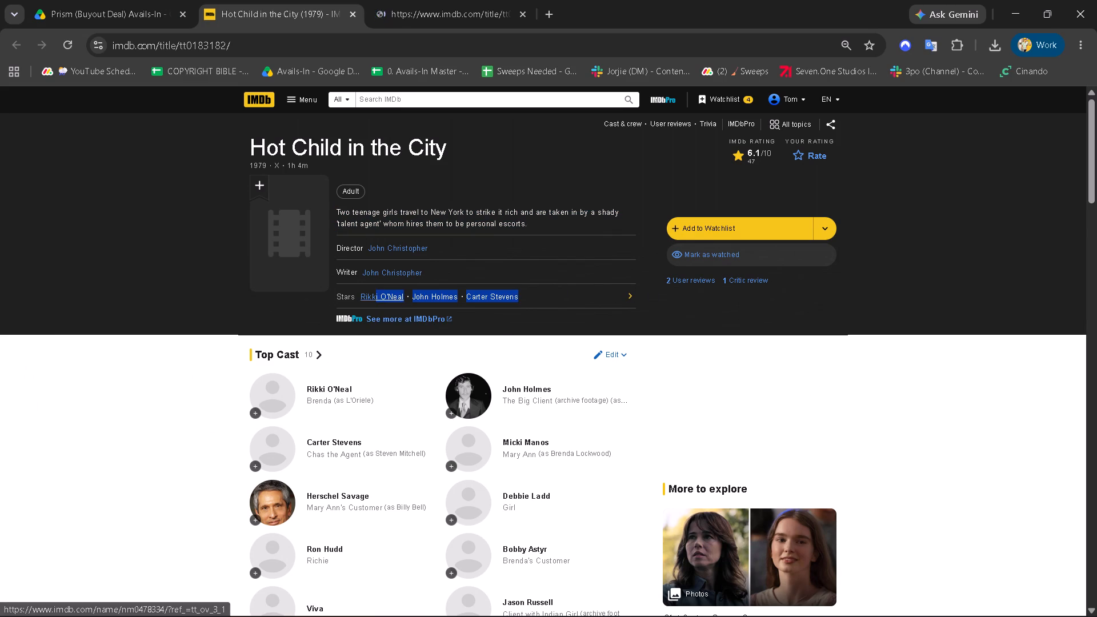
left_click_drag(374, 295, 354, 298)
key("ctrl+c")
key("ctrl+c")
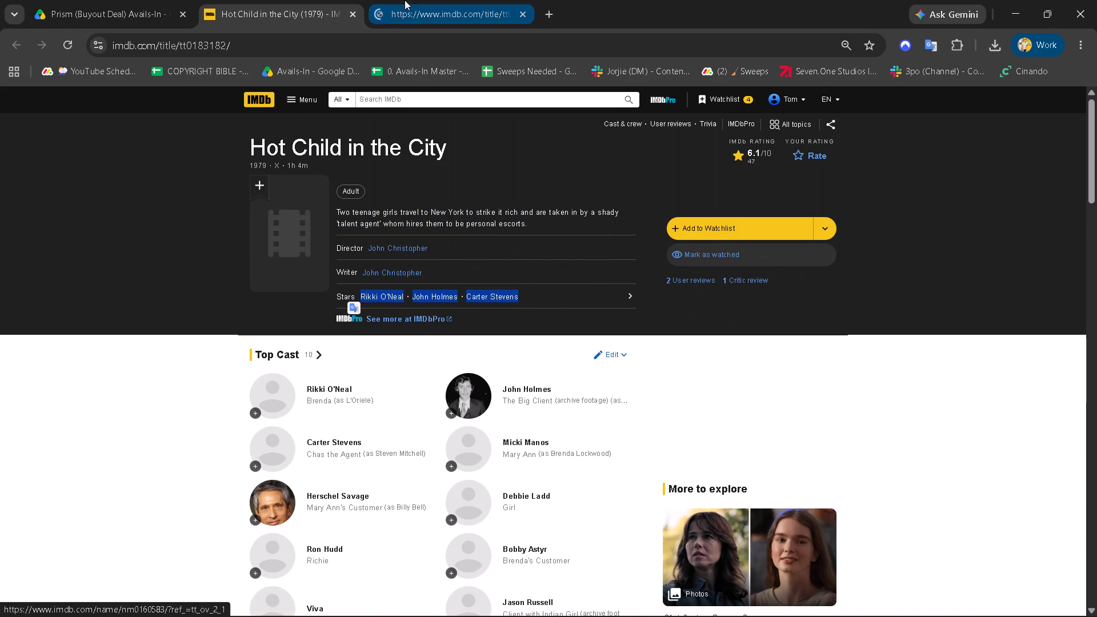
key("ctrl+c")
left_click(378, 0, "ctrl")
left_click(258, 0)
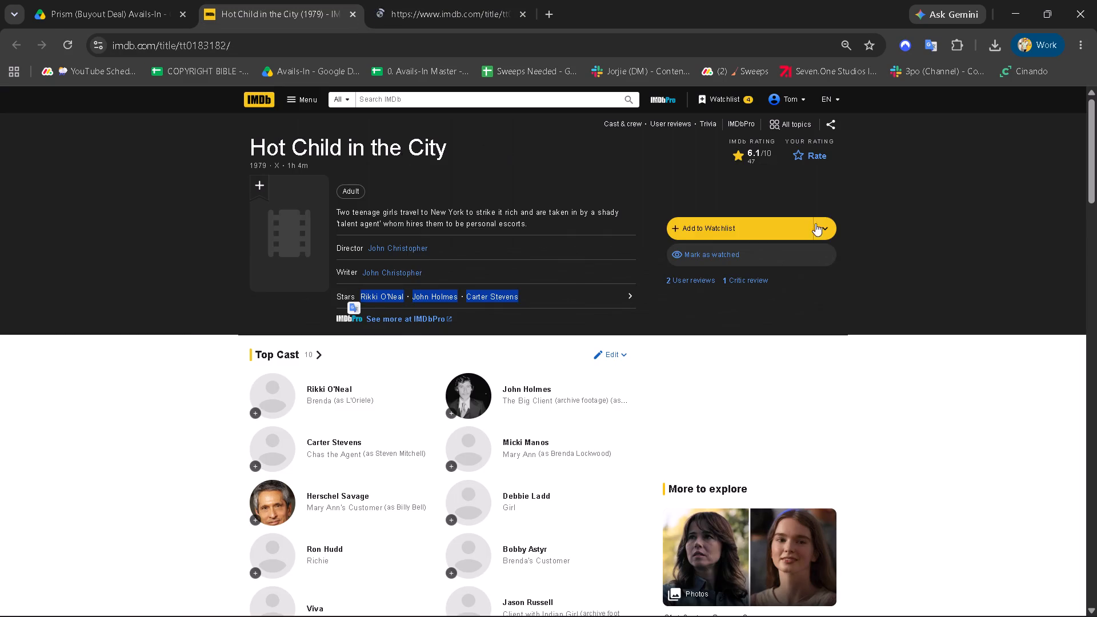
key("alt+Tab")
double_click(592, 454)
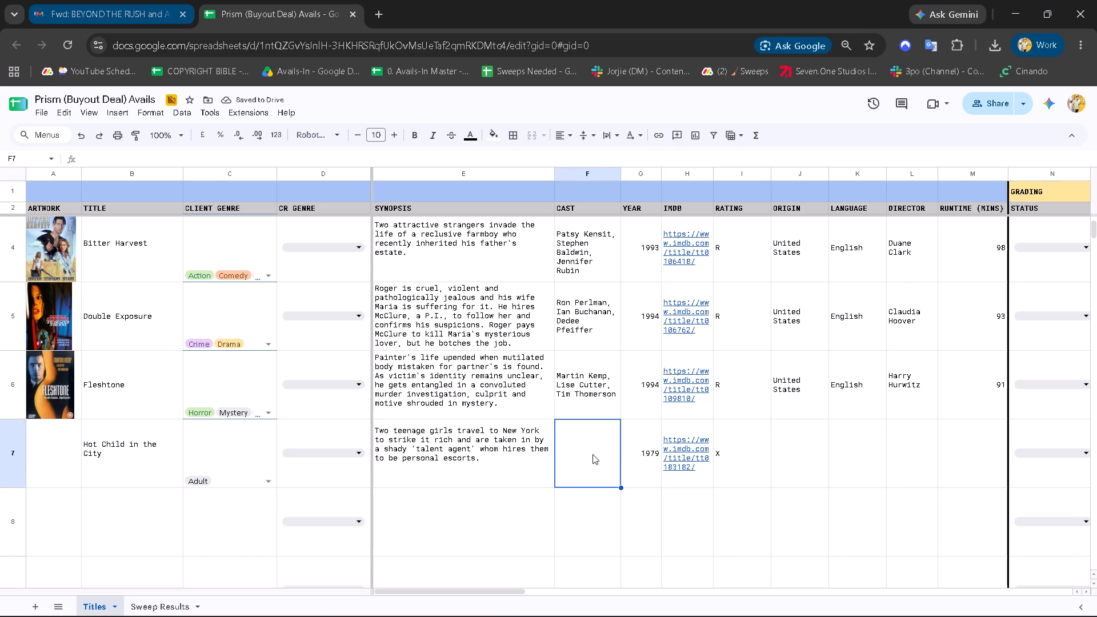
key("ctrl+v")
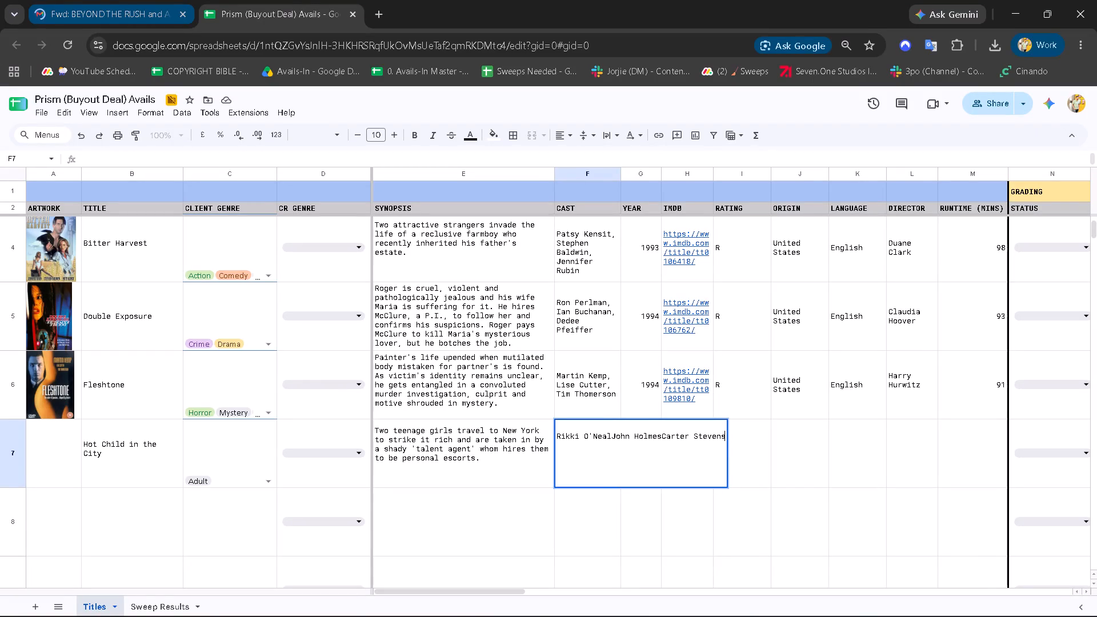
Separate the cast names in row 7 with commas and spaces: Rikki O'Neal, John Holmes, Carter Stevens.
left_click(612, 431)
key("comma")
key("space")
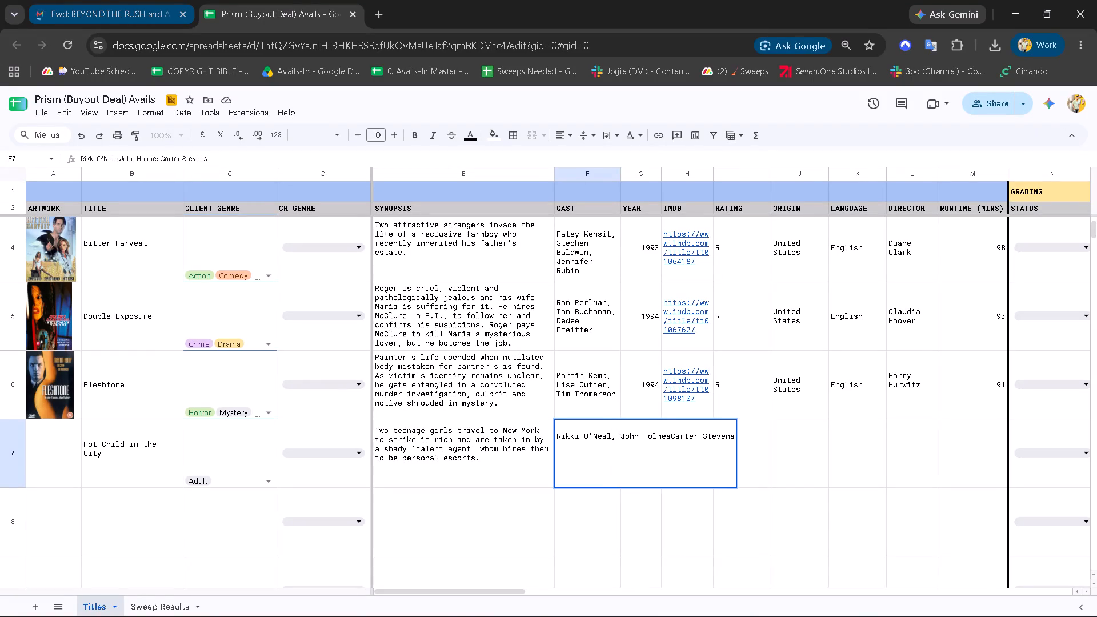
left_click(668, 435)
key("Right")
key("comma")
key("space")
left_click(805, 444)
Copy the director John Christopher from IMDb into the Director cell of row 7, checking the film's details and tech specs.
left_click(882, 439)
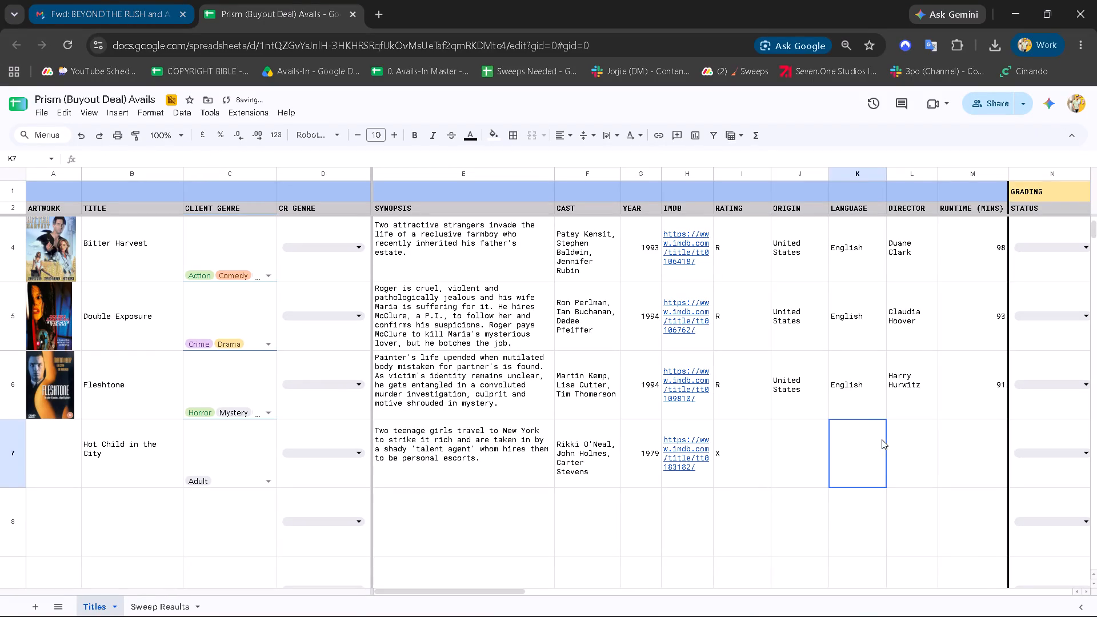
left_click(905, 444)
key("alt+Tab")
left_click(82, 297)
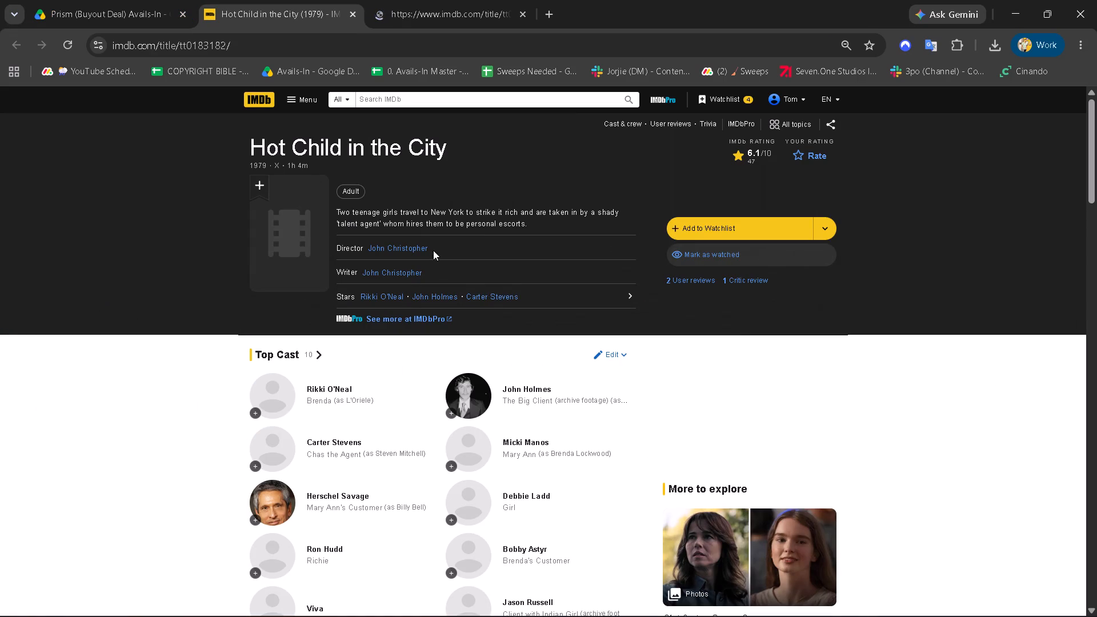
left_click_drag(433, 250, 365, 251)
key("ctrl+c")
key("ctrl+c")
key("ctrl+c")
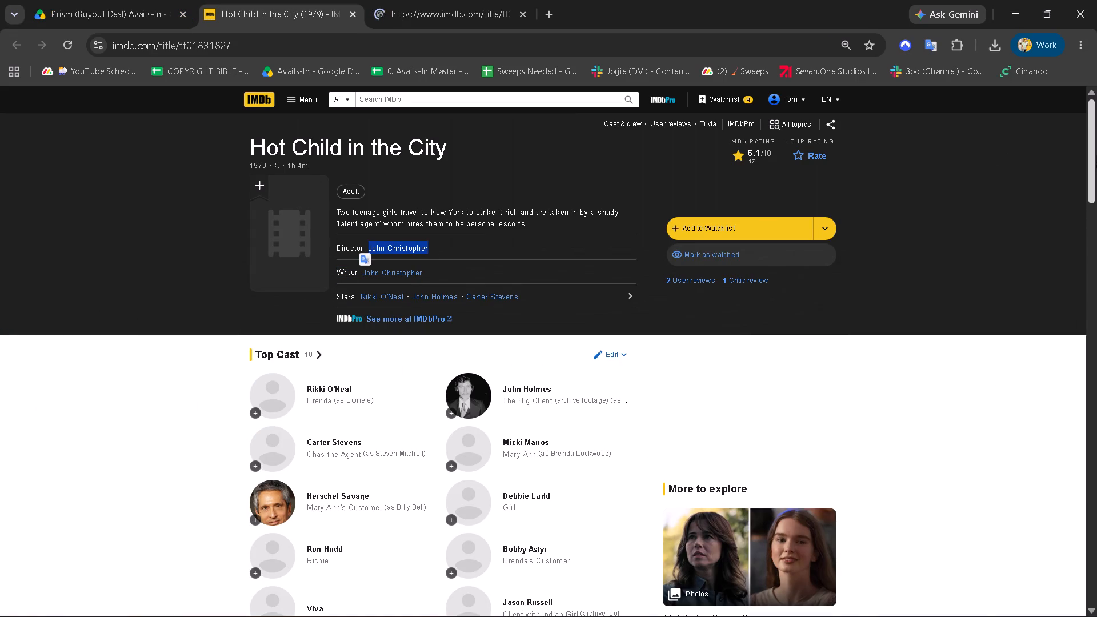
left_click_drag(1096, 152, 1096, 445)
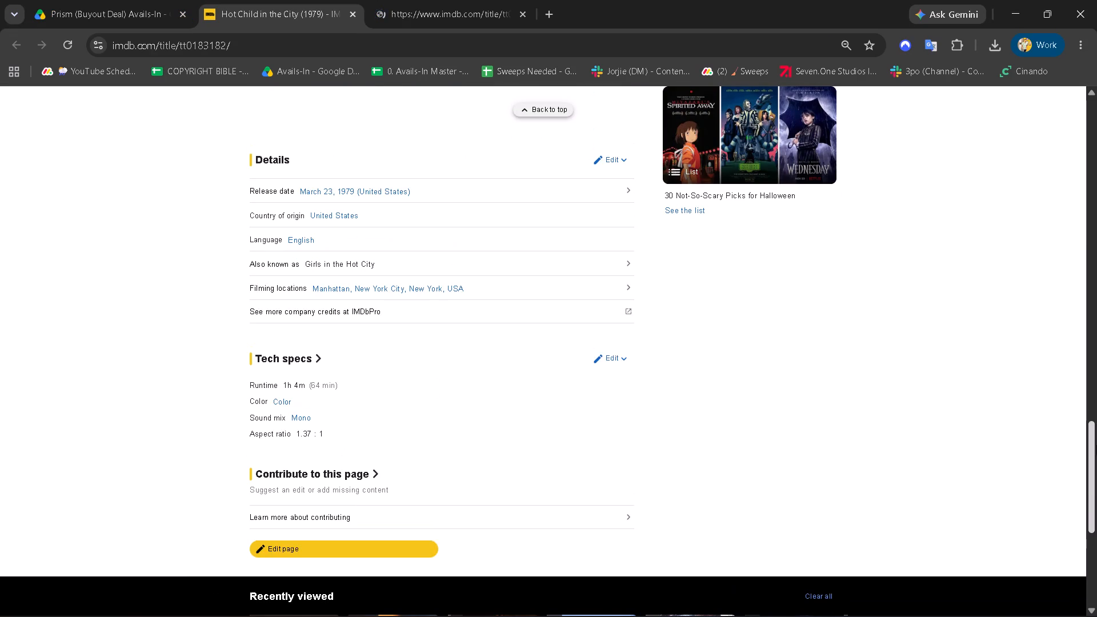
left_click_drag(1096, 445, 1096, 34)
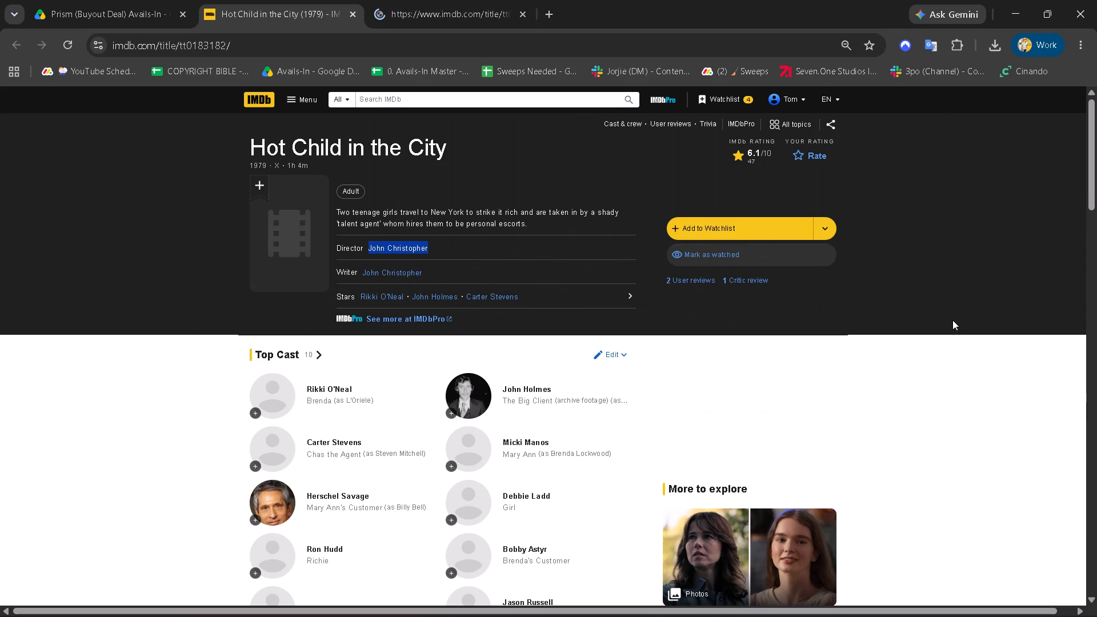
key("alt+Tab")
double_click(907, 444)
key("ctrl+v")
key("Tab")
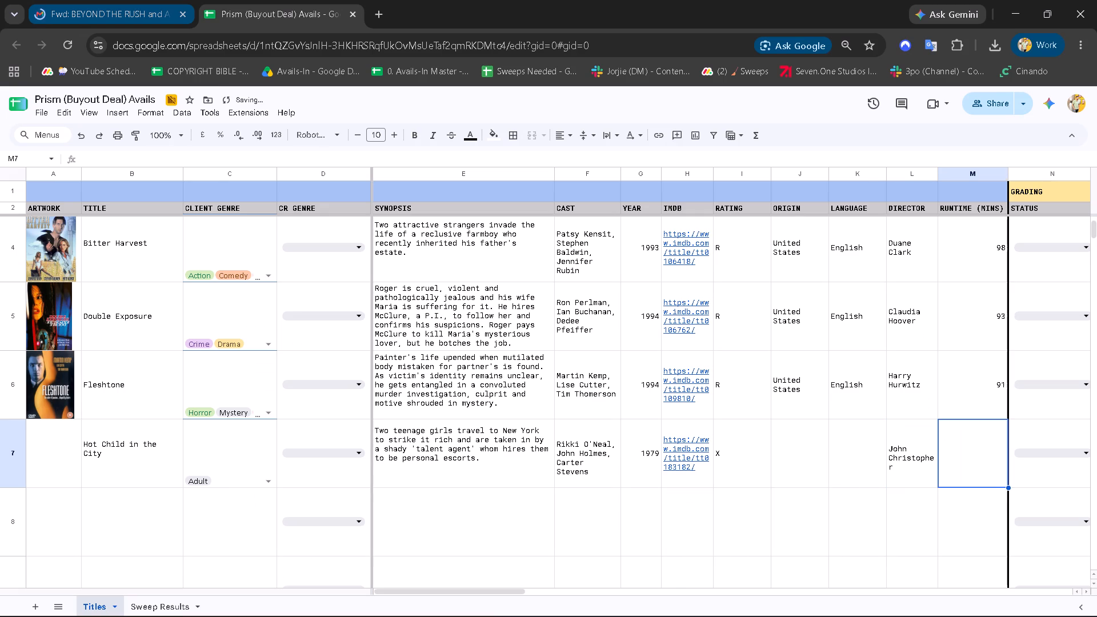
Enter a runtime of 64 minutes for Hot Child in the City.
type("64")
key("Return")
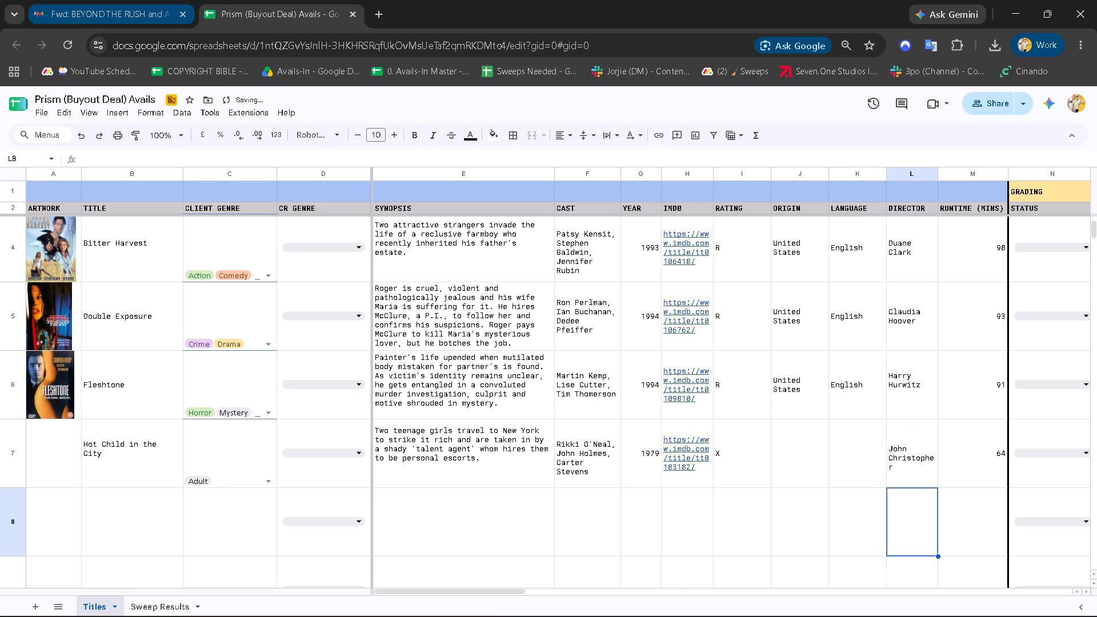
Copy the origin United States and language English from the Fleshtone row into the Hot Child in the City row.
left_click_drag(803, 384, 861, 394)
key("ctrl+c")
key("ctrl+c")
left_click(804, 443)
key("ctrl+v")
left_click(743, 451)
Open the IMDb page for House of the Rising Sun from the Prism deck and close the Hot Child in the City page.
scroll(206, 411, "down", 1)
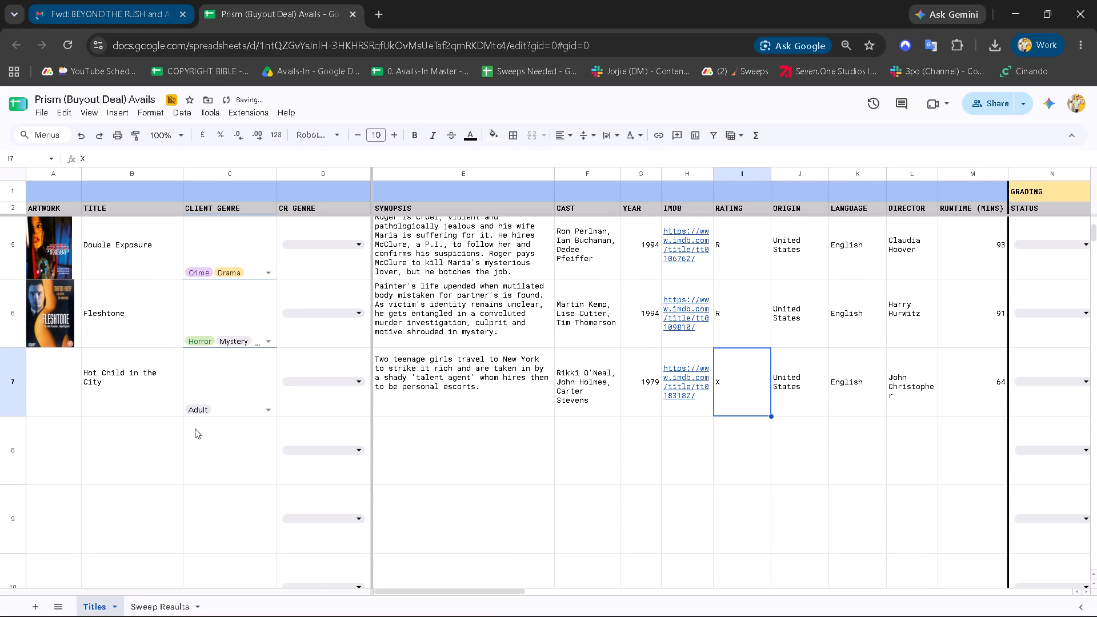
left_click(127, 441)
key("alt+Tab")
left_click(430, 0)
left_click(114, 0)
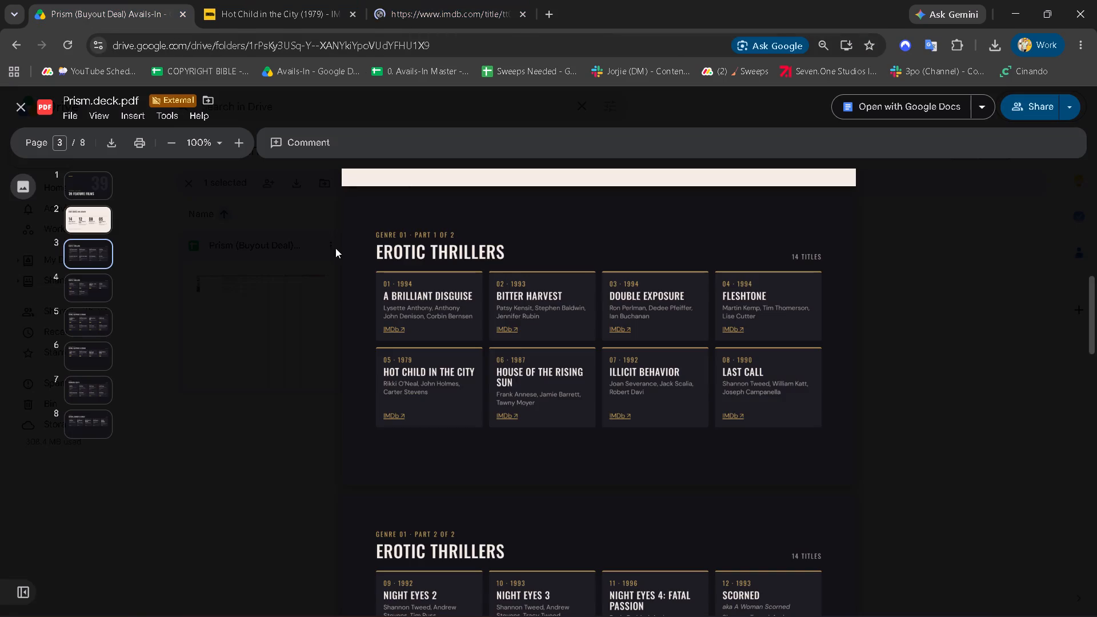
left_click(501, 417)
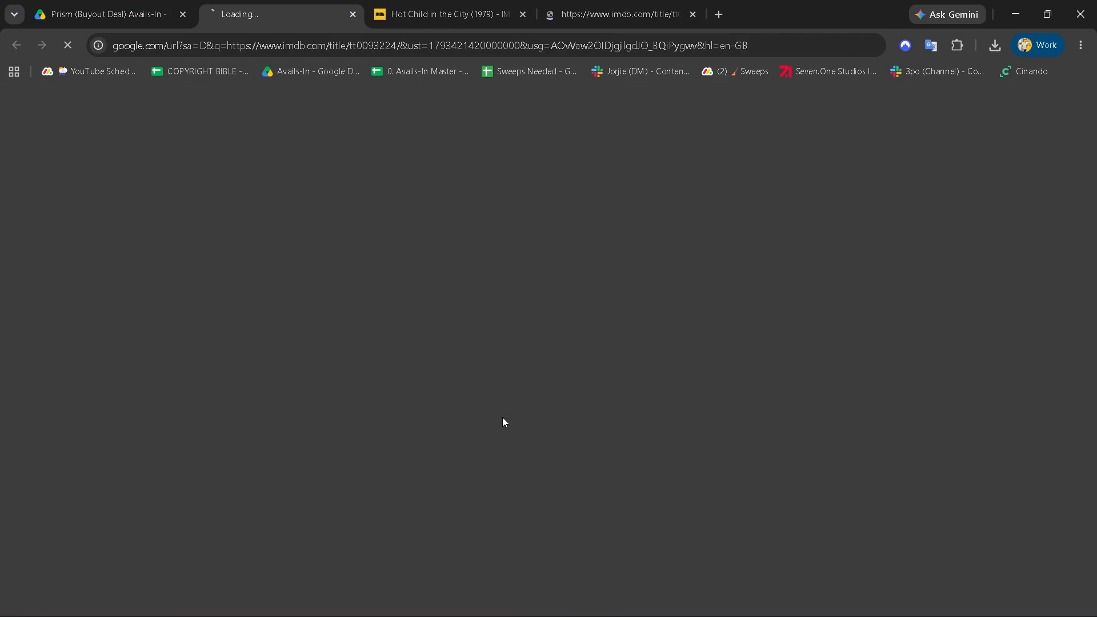
left_click(398, 0)
key("ctrl+w")
left_click(264, 0)
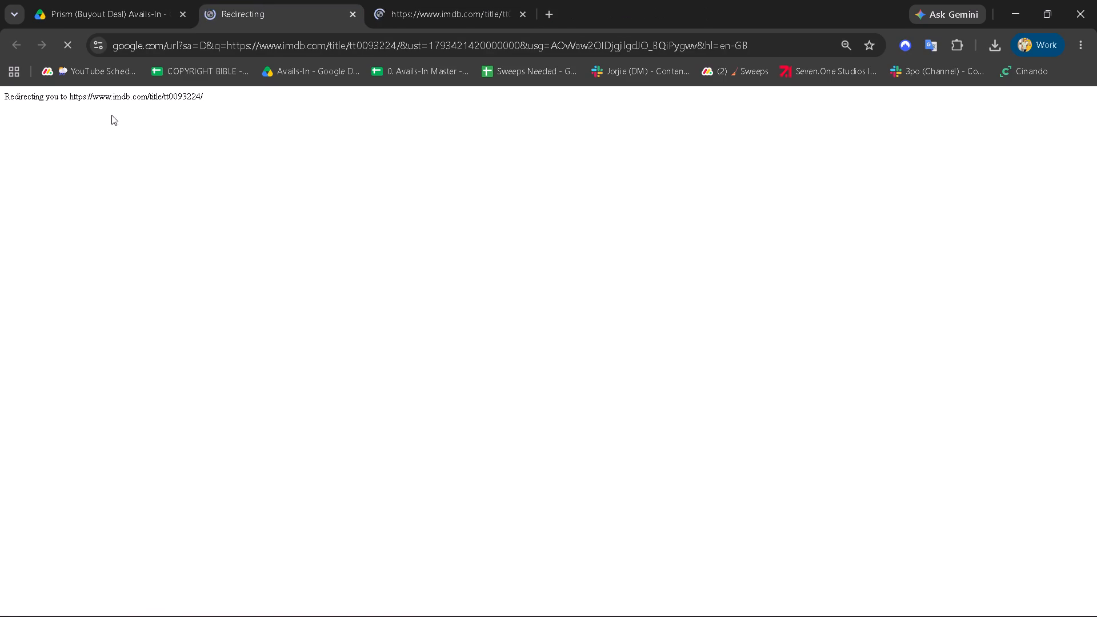
left_click(72, 97)
left_click_drag(72, 97, 316, 99)
key("ctrl+c")
key("ctrl+c")
left_click(434, 0, "ctrl")
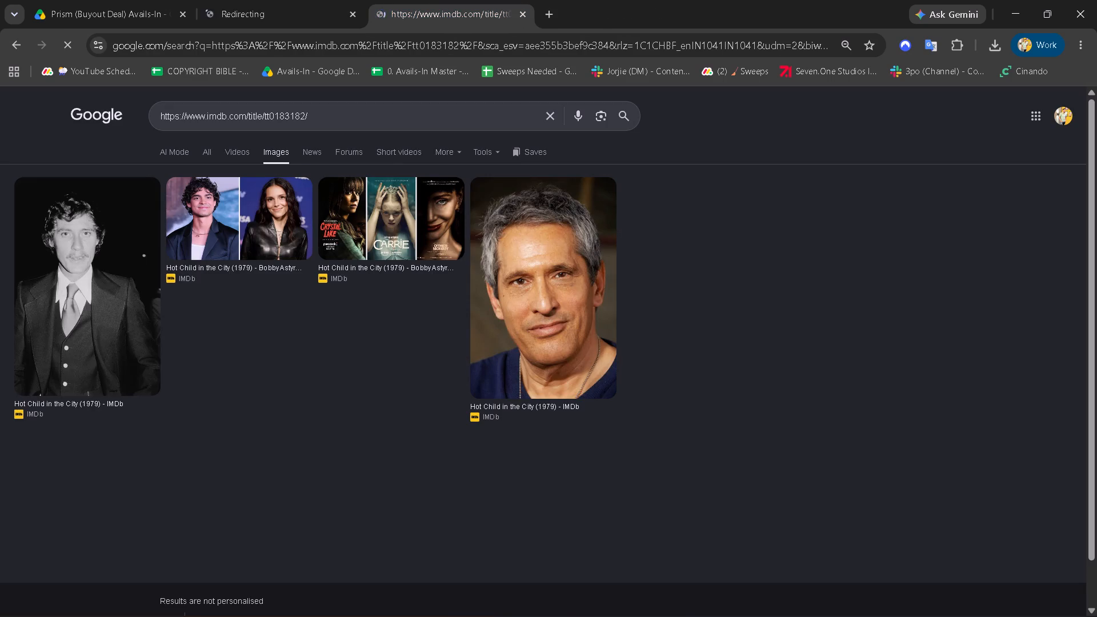
triple_click(309, 117)
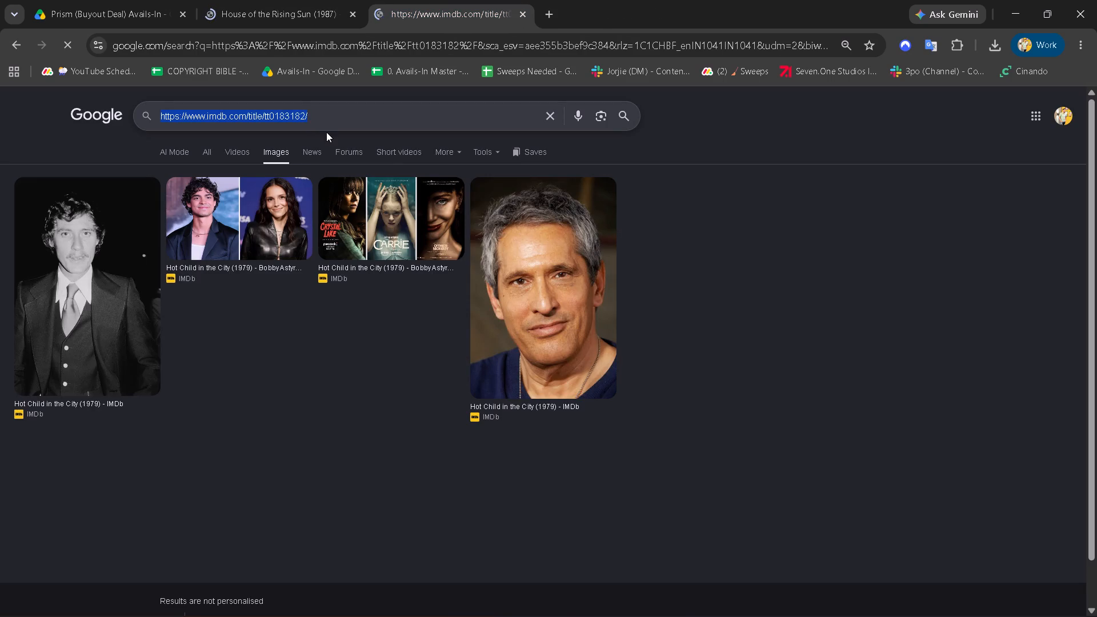
key("ctrl+v")
key("Return")
left_click(287, 0)
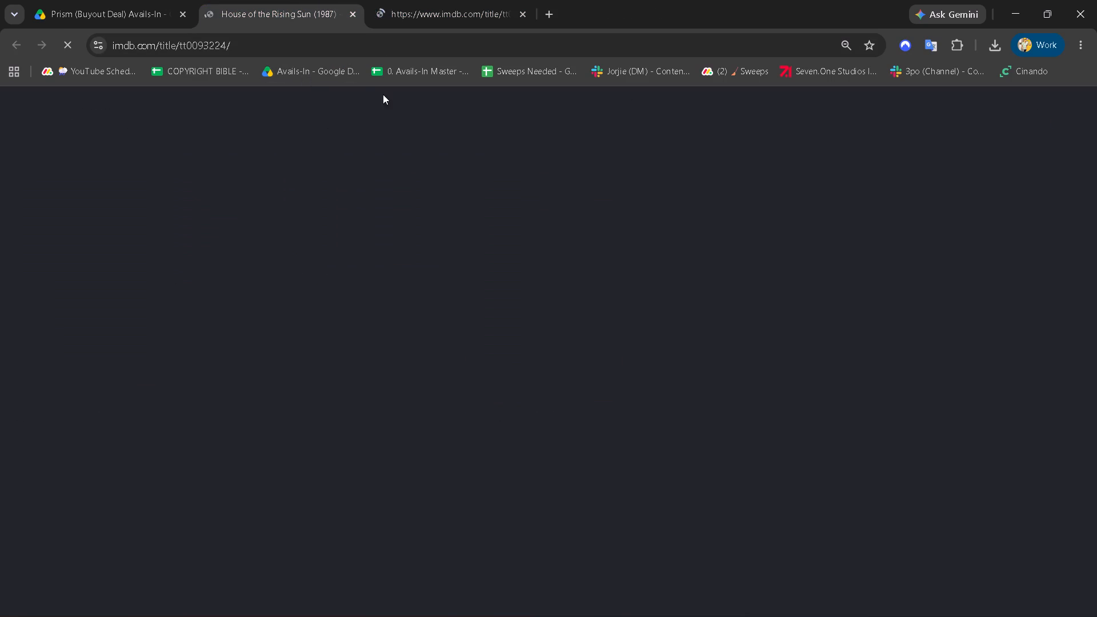
left_click(472, 0)
left_click(239, 0)
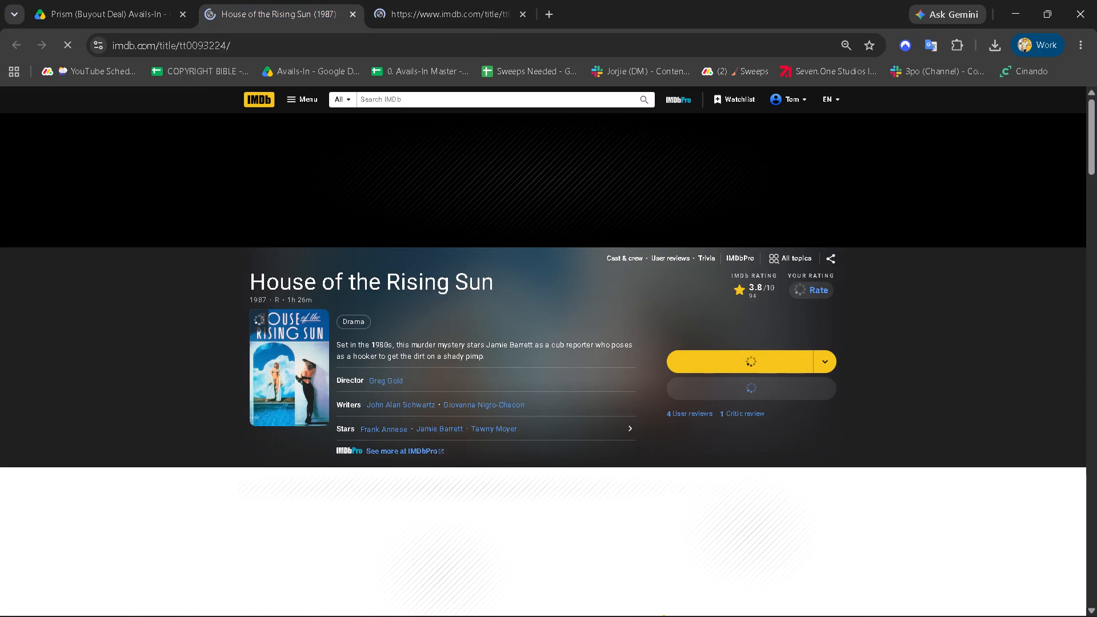
key("alt+Tab")
left_click(679, 455)
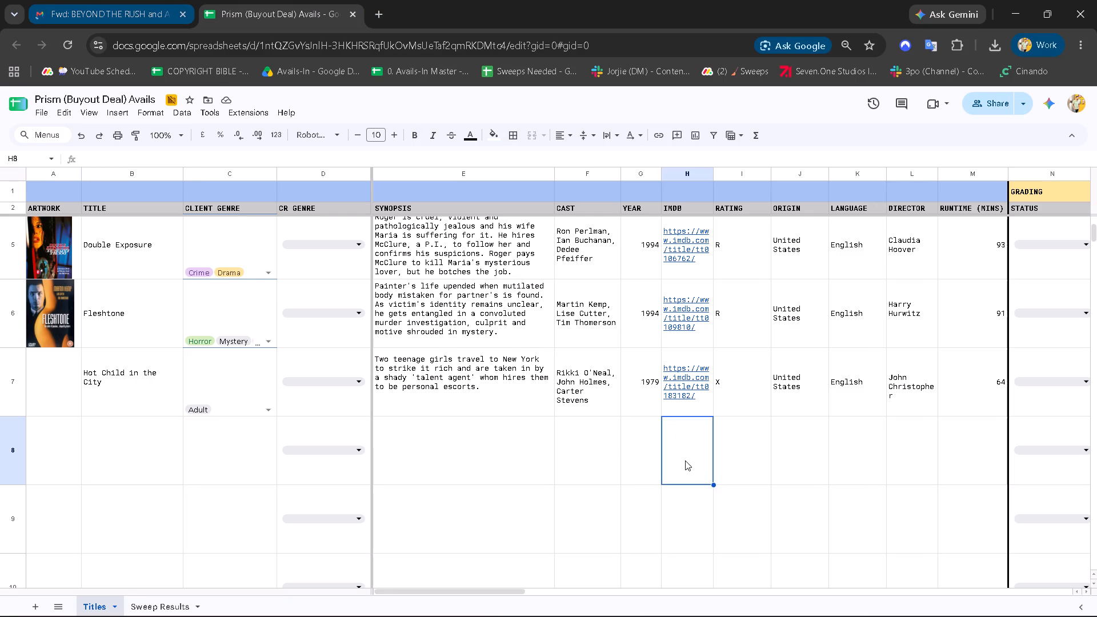
key("ctrl+v")
left_click(466, 460)
key("ctrl+z")
double_click(691, 462)
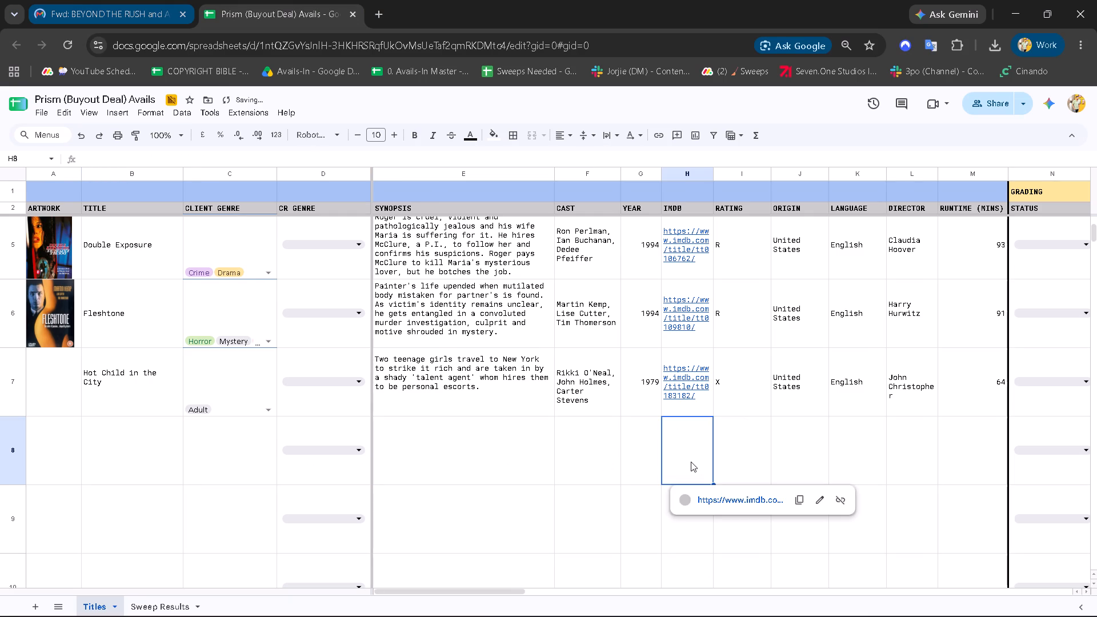
key("ctrl+v")
left_click(567, 462)
Copy the House of the Rising Sun synopsis from IMDb into the Synopsis cell of row 8.
left_click(390, 434)
key("alt+Tab")
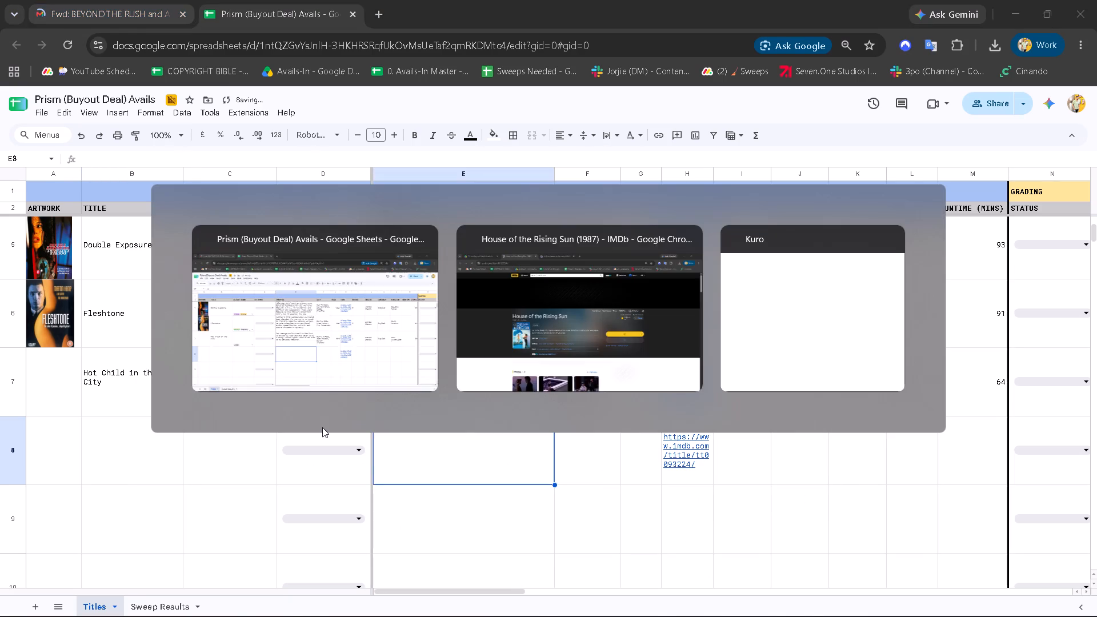
left_click(0, 360)
triple_click(375, 213)
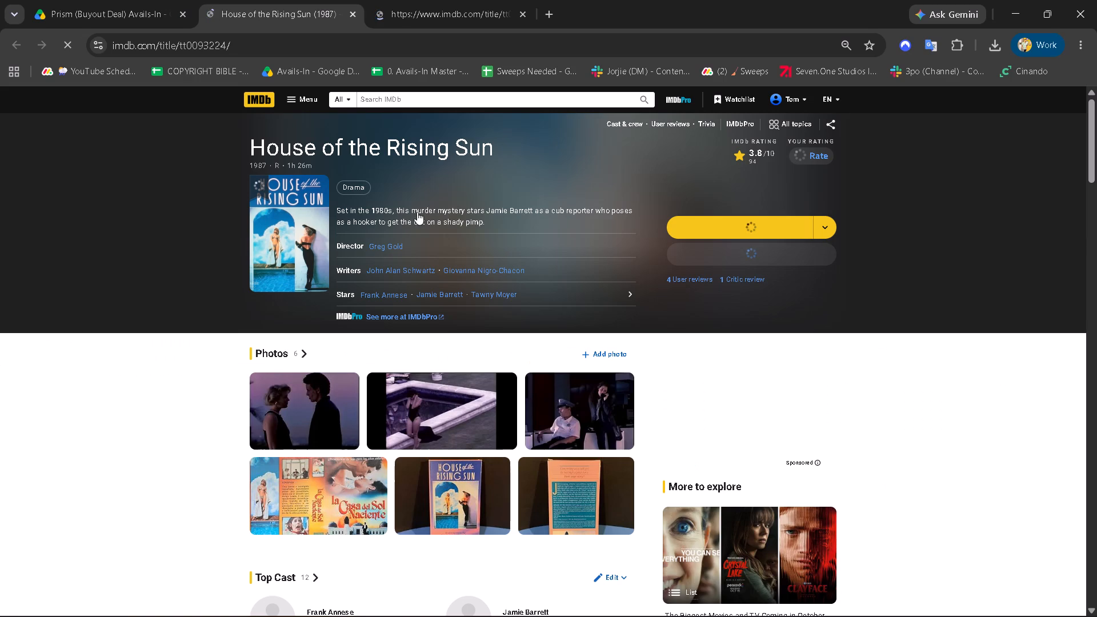
key("ctrl+c")
key("ctrl+c")
key("ctrl+c")
key("ctrl+c")
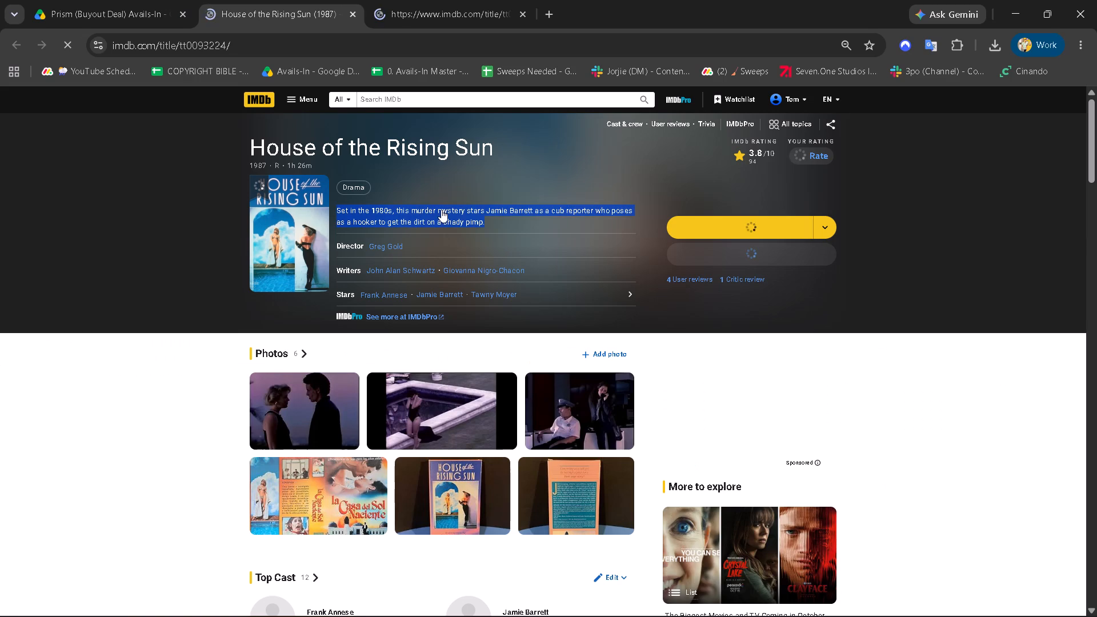
key("alt+Tab")
double_click(460, 444)
key("ctrl+v")
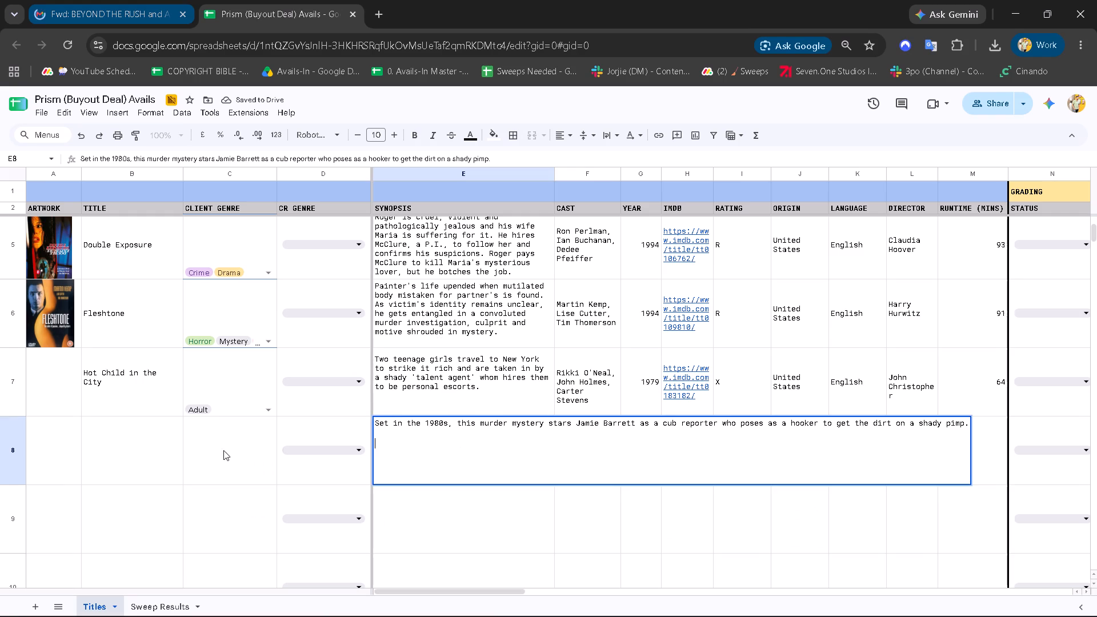
left_click(208, 450)
Copy the Client Genre dropdown from row 7 into rows 8 through 102 and clear the pasted Adult values.
left_click(211, 366)
key("ctrl+c")
key("ctrl+c")
left_click(211, 458)
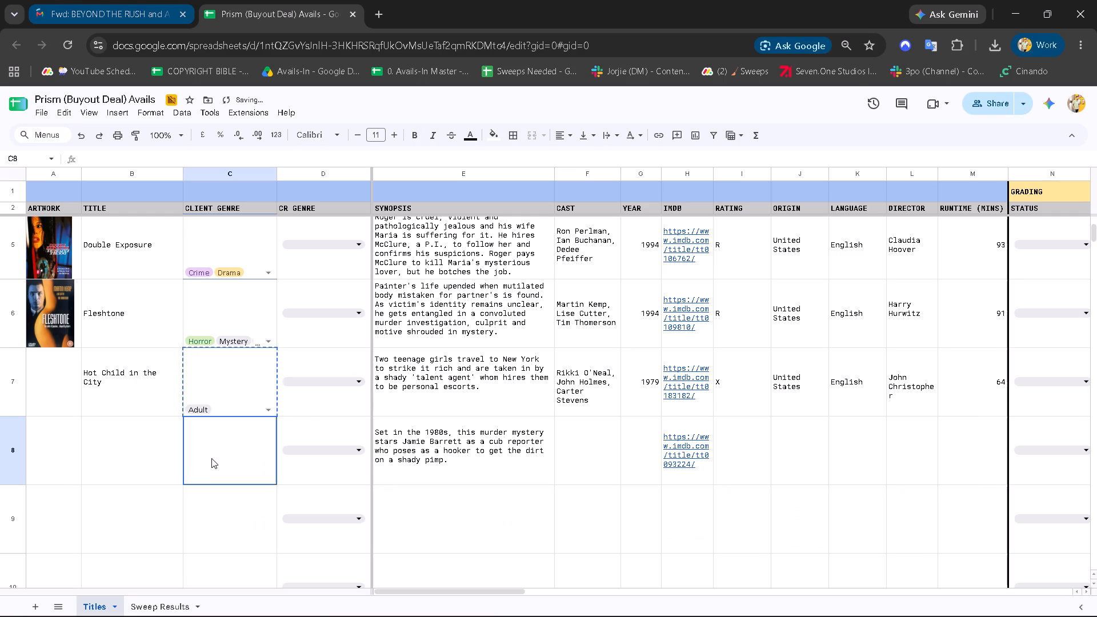
key("ctrl+v")
key("BackSpace")
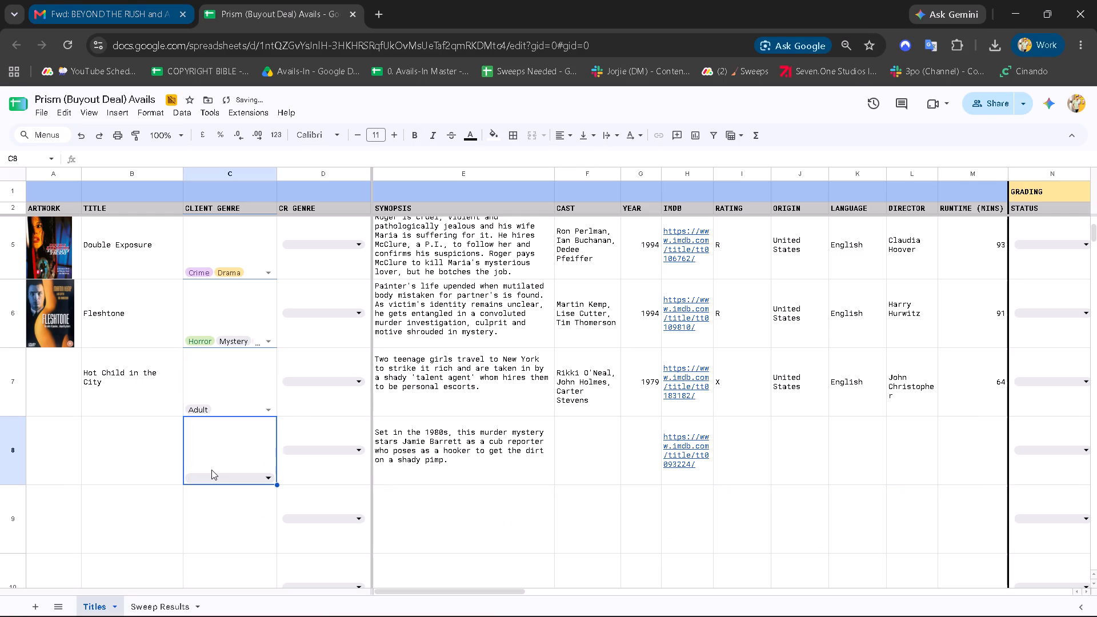
key("ctrl+shift+Down")
key("ctrl+v")
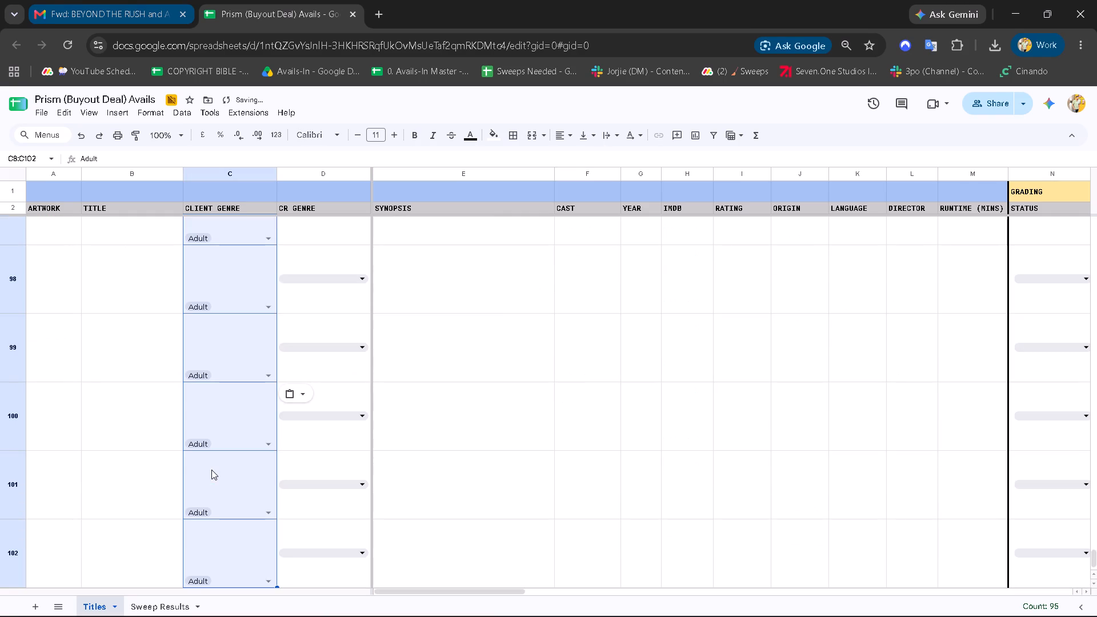
key("BackSpace")
Set row 8's Client Genre to Drama and its year to 1987.
key("Up")
key("Down")
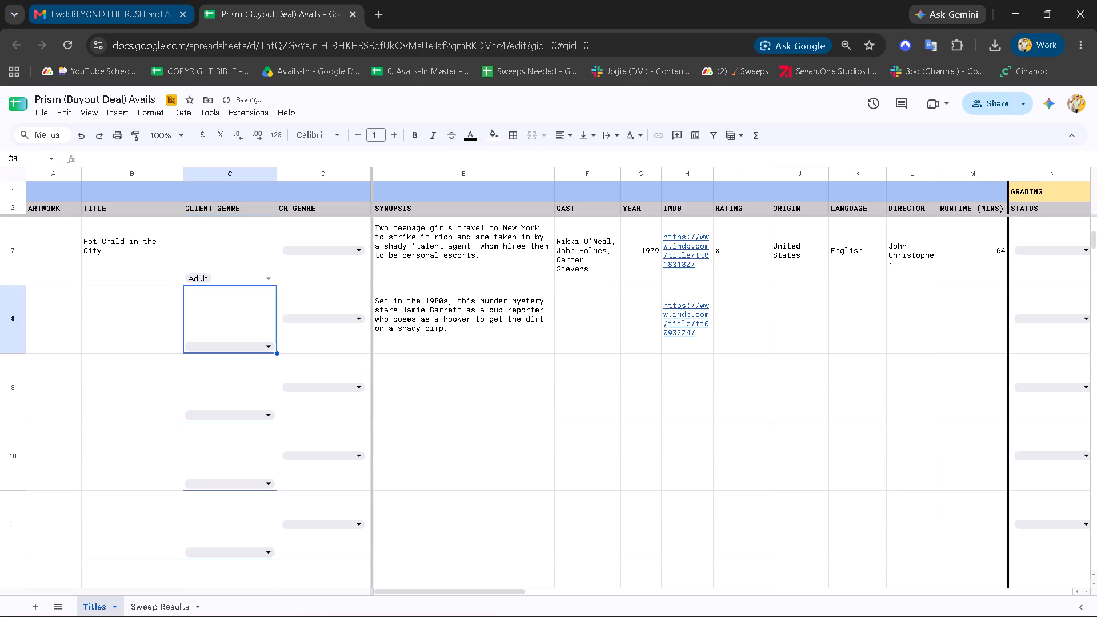
type("dr")
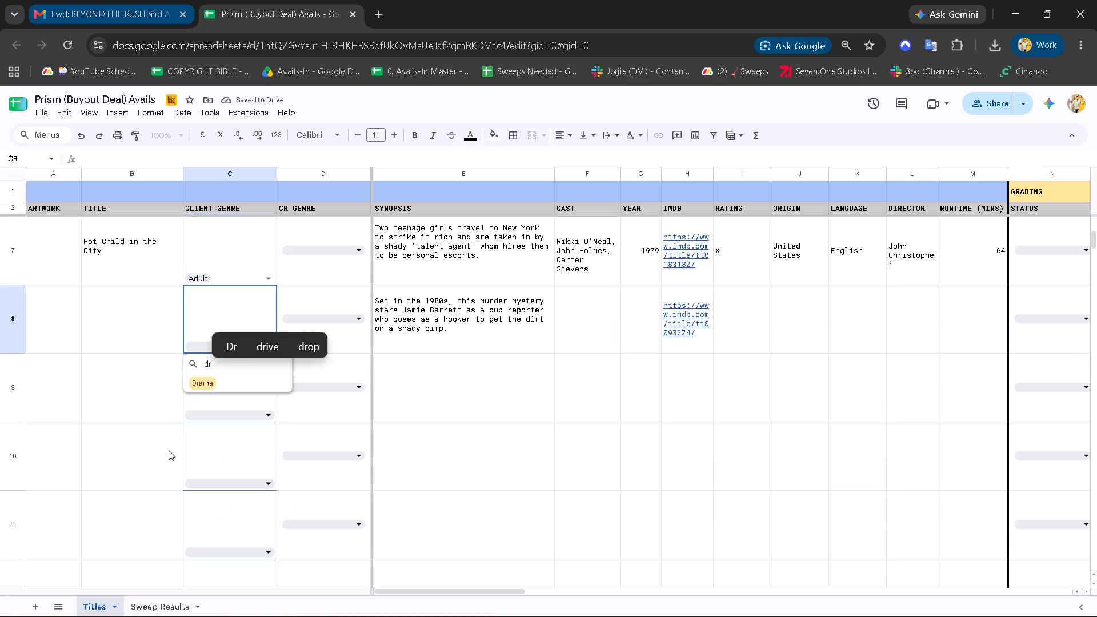
left_click(213, 384)
left_click(634, 319)
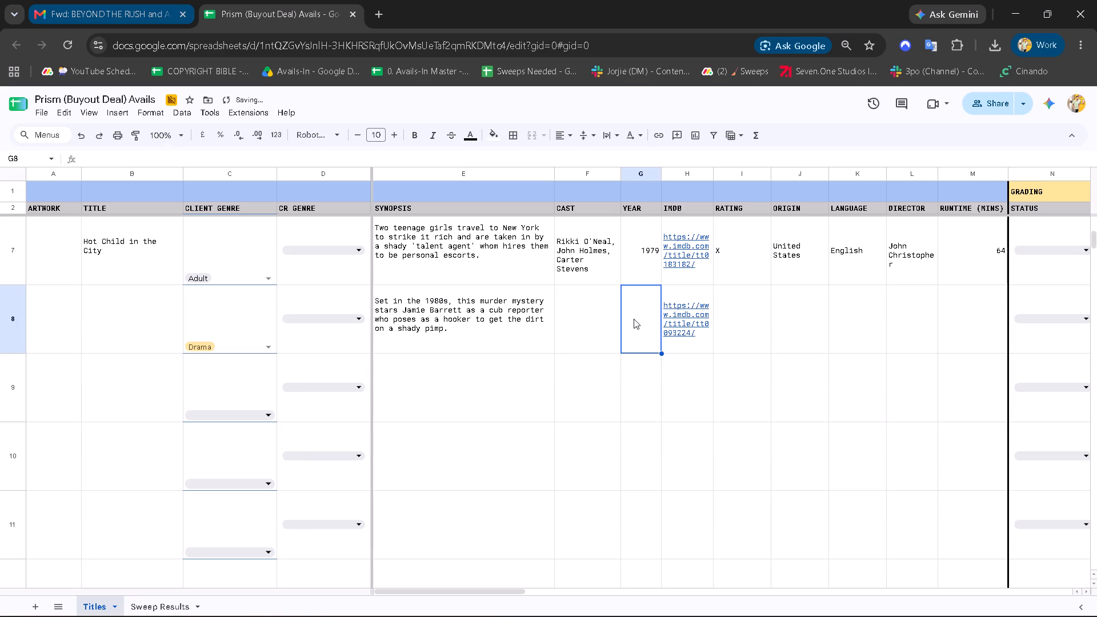
type("1987")
key("Return")
Copy the title House of the Rising Sun from IMDb into the Title cell of row 8.
key("alt+Tab")
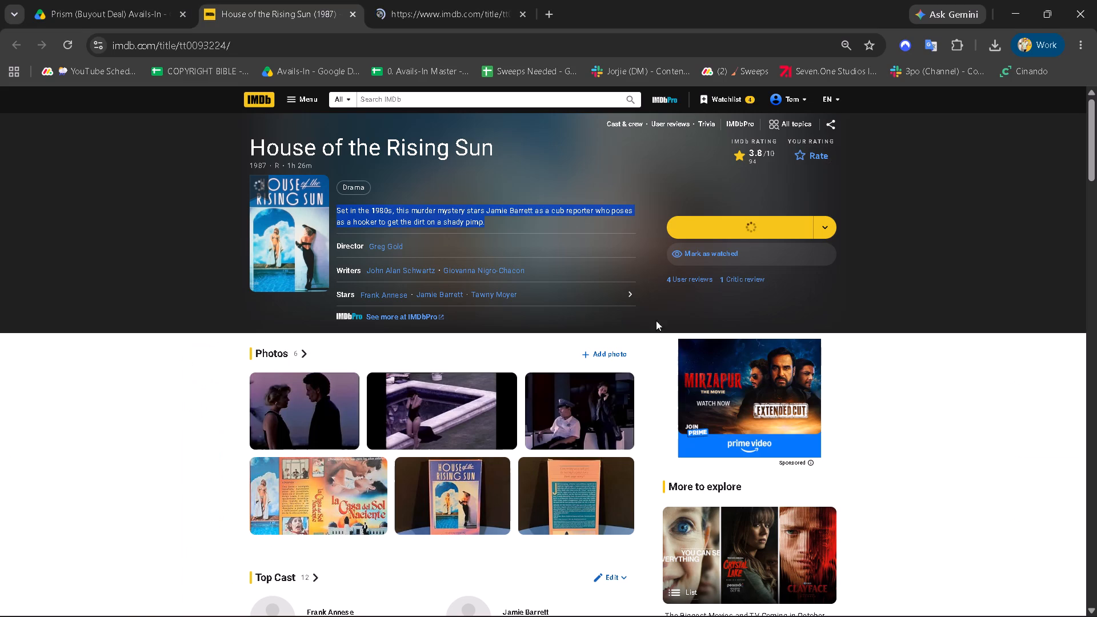
scroll(170, 230, "down", 1)
scroll(158, 233, "up", 3)
left_click(114, 299)
triple_click(298, 141)
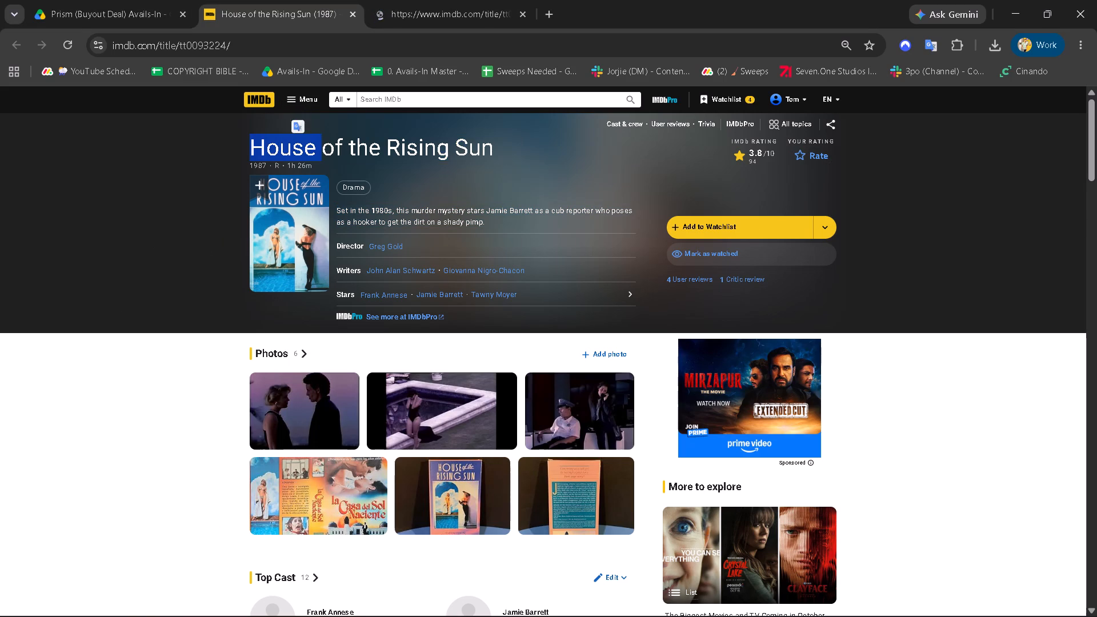
key("ctrl+c")
key("ctrl+c")
key("ctrl+c")
left_click(141, 207)
key("alt+Tab")
double_click(141, 336)
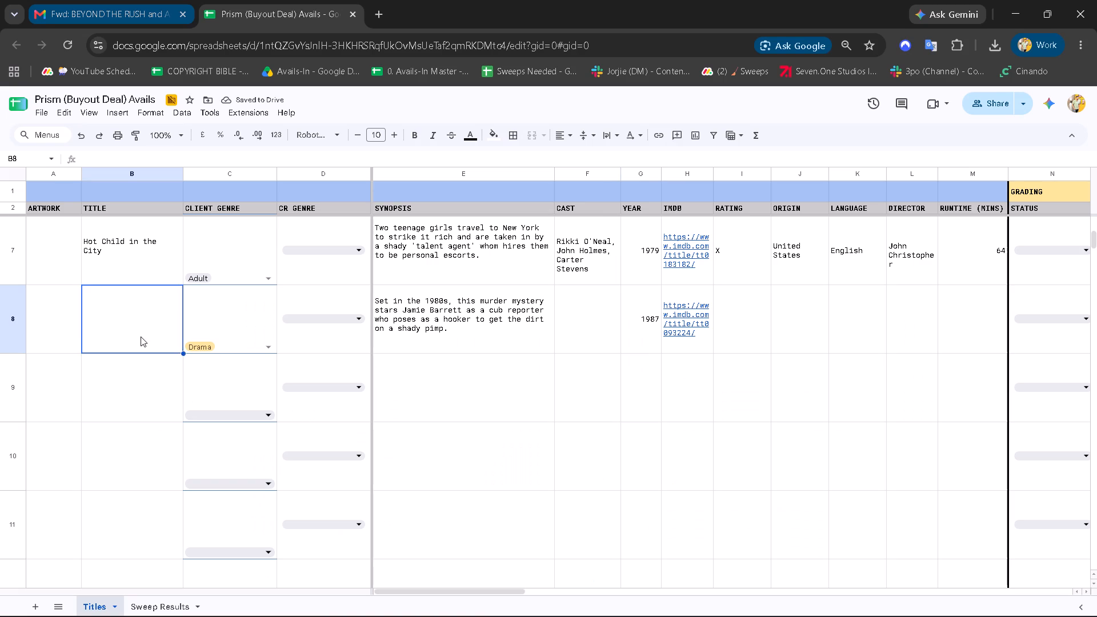
key("ctrl+v")
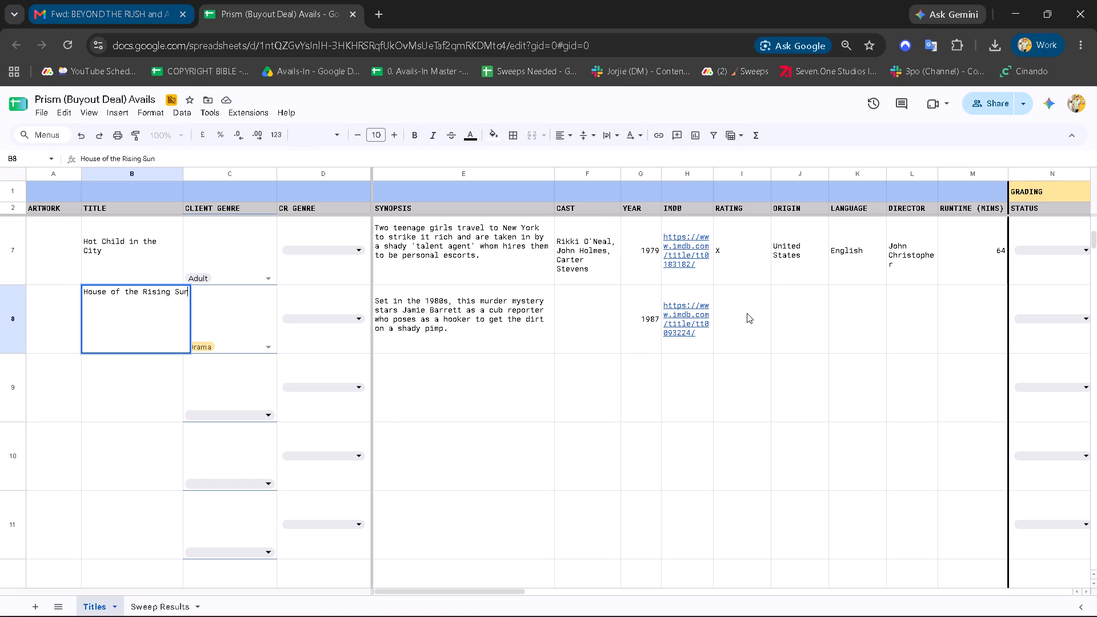
Enter the rating R and a runtime of 86 minutes for House of the Rising Sun.
left_click(747, 313)
key("shift+r")
left_click(936, 315)
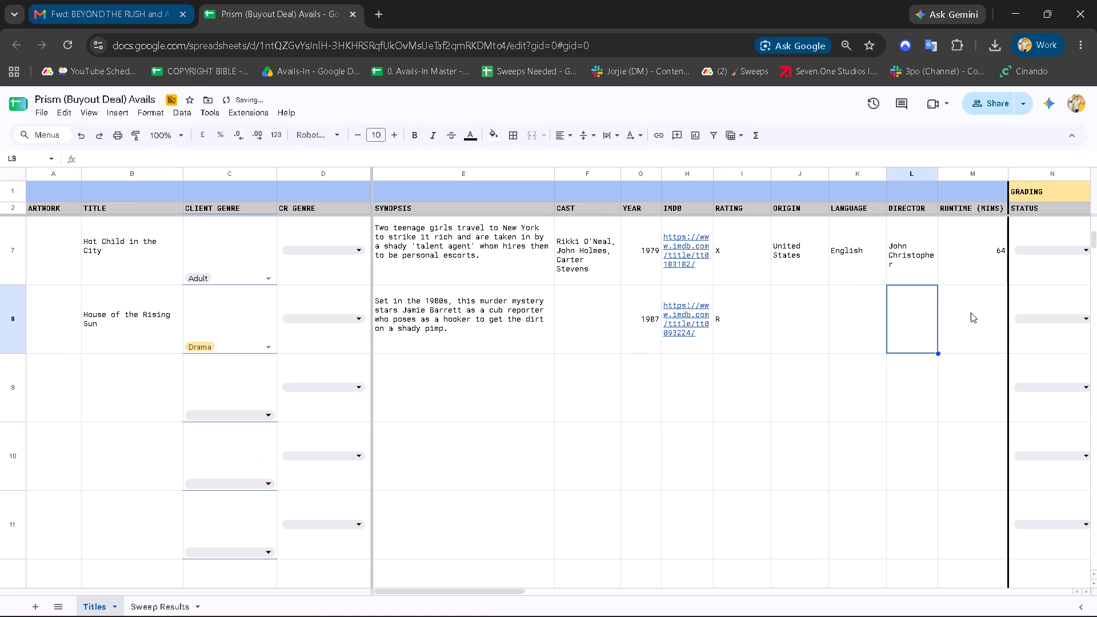
left_click(971, 312)
type("86")
key("Return")
Copy the three stars' names from the IMDb page into the Cast cell of row 8.
key("alt+Tab")
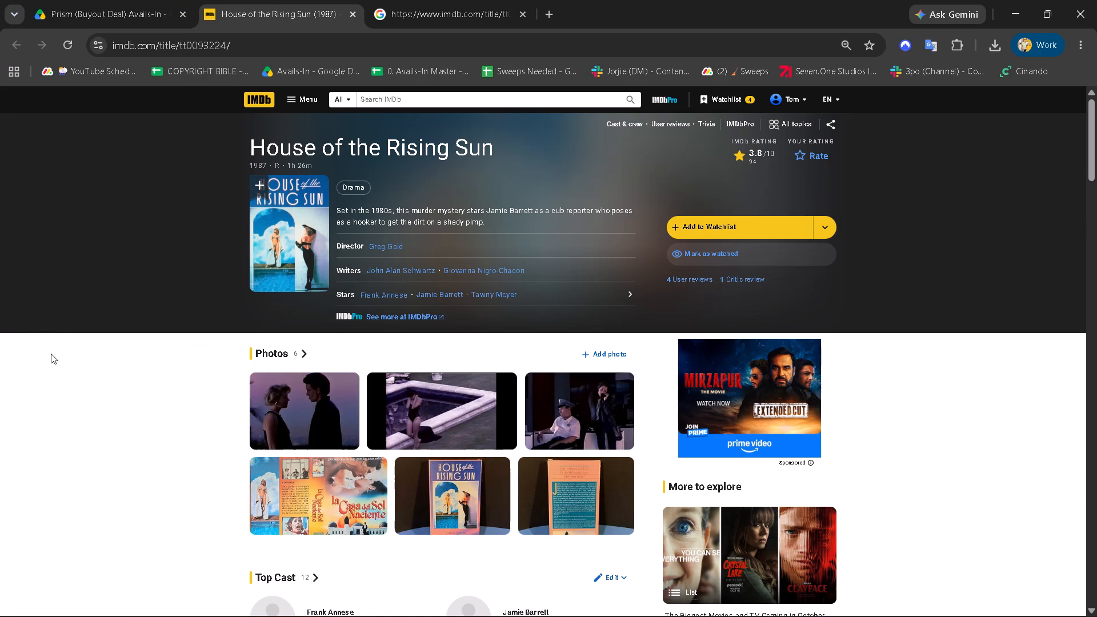
left_click(51, 332)
key("alt+Tab")
key("alt+Tab")
left_click_drag(639, 291, 364, 290)
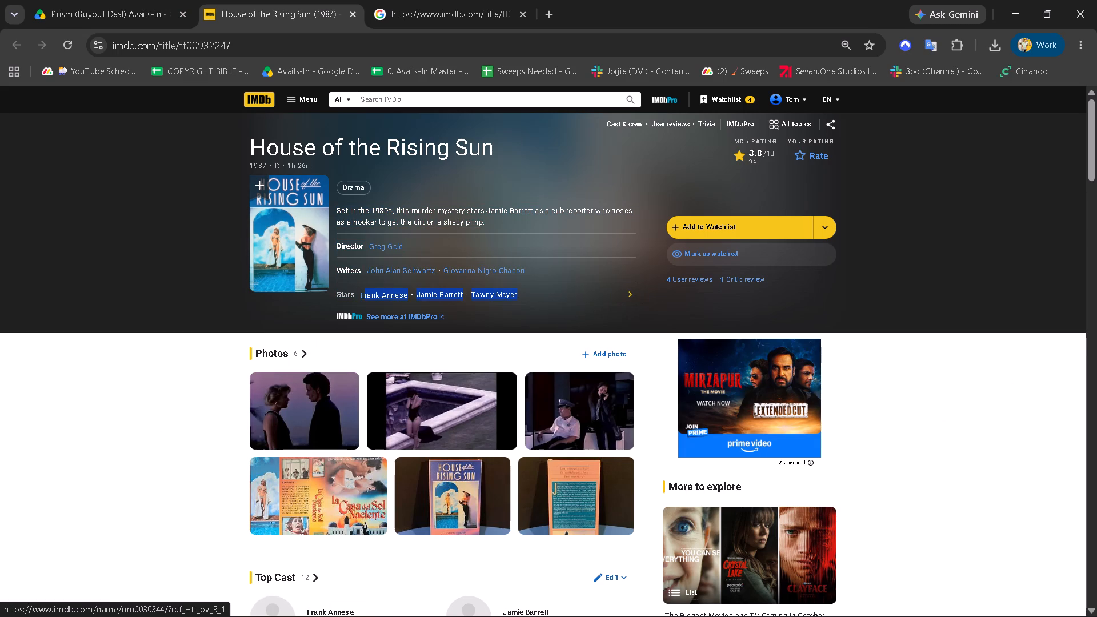
left_click_drag(364, 290, 361, 295)
key("ctrl+c")
key("ctrl+c")
key("ctrl+c")
key("ctrl+c")
left_click(151, 316)
key("alt+Tab")
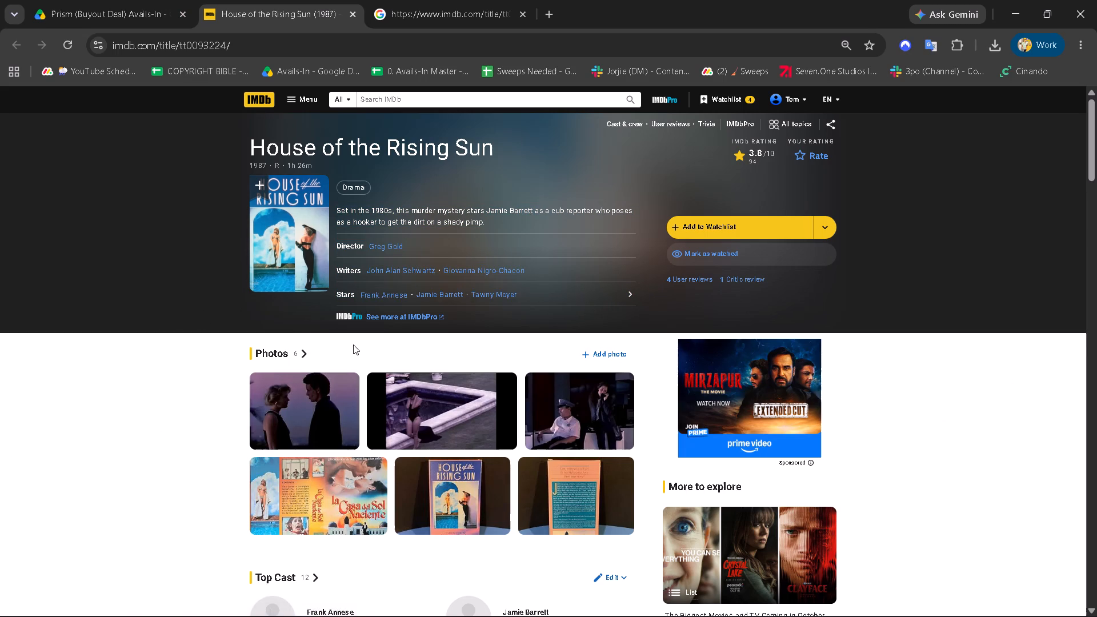
double_click(601, 304)
key("ctrl+v")
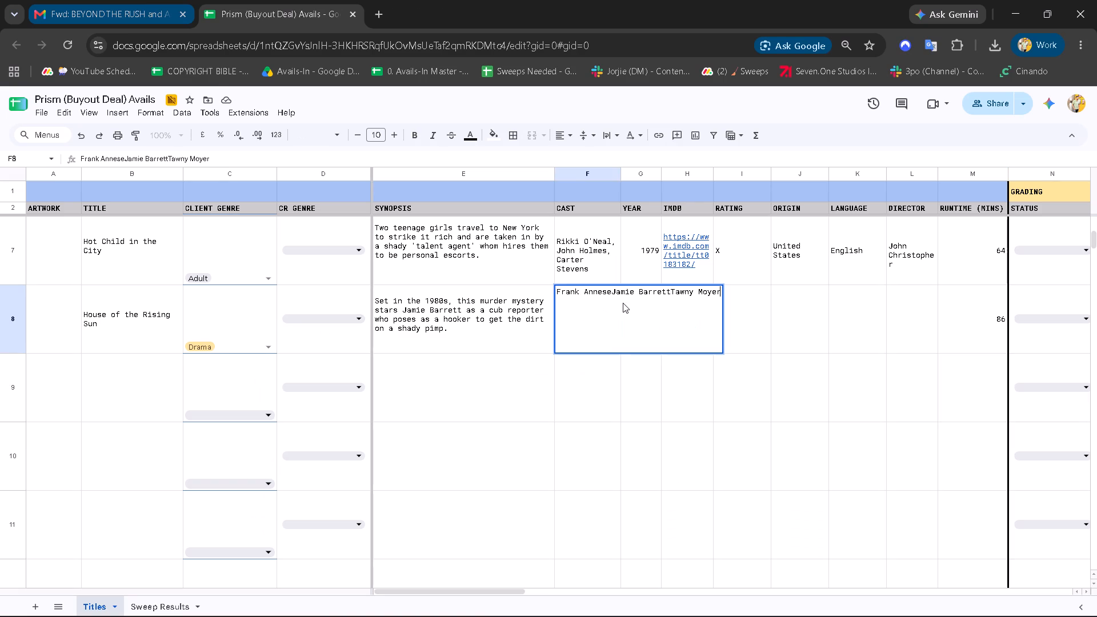
Separate the cast names in row 8 with commas and spaces: Frank Annese, Jamie Barrett, Tawny Moyer.
left_click(612, 291)
key("comma")
key("space")
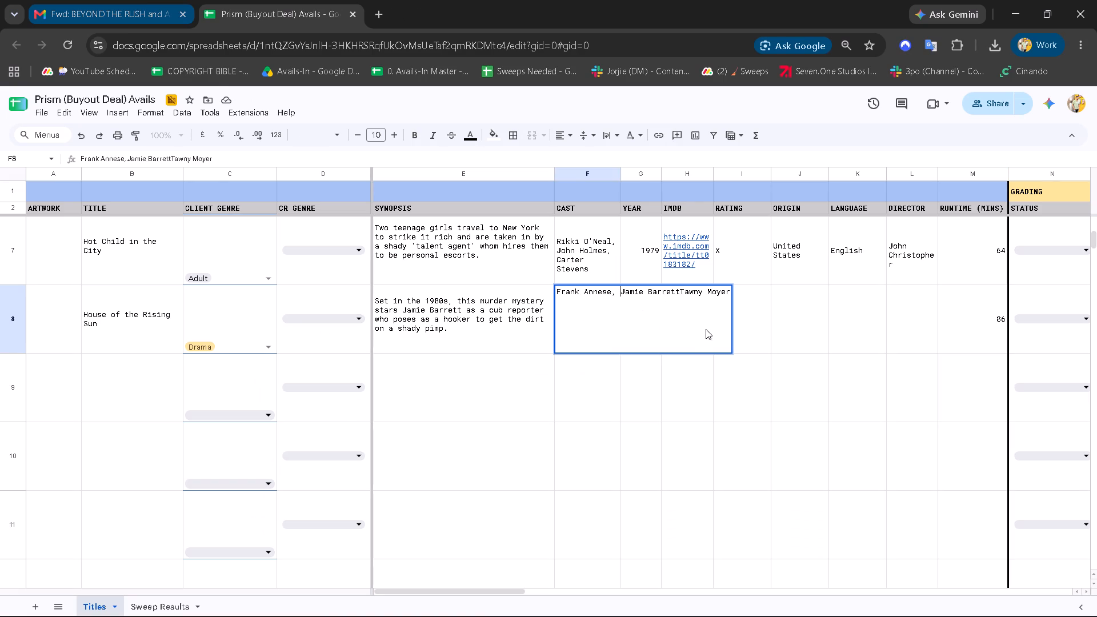
left_click(682, 289)
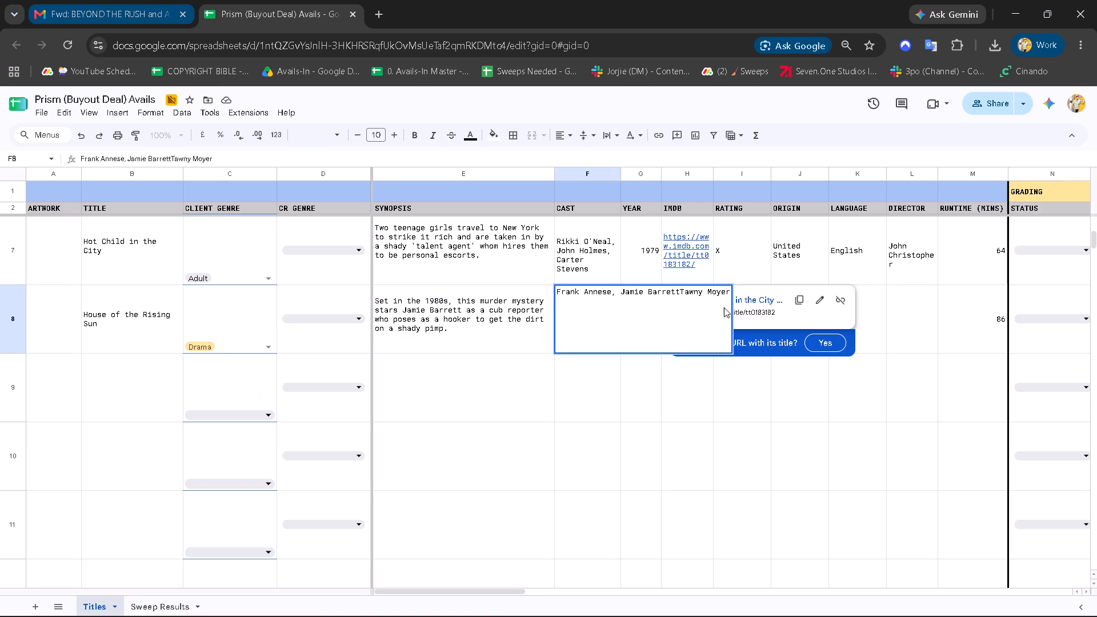
key("comma")
key("space")
Copy the director name Greg Gold from IMDb for row 8 and check the film's details and tech specs.
left_click(931, 318)
key("alt+Tab")
left_click(29, 312)
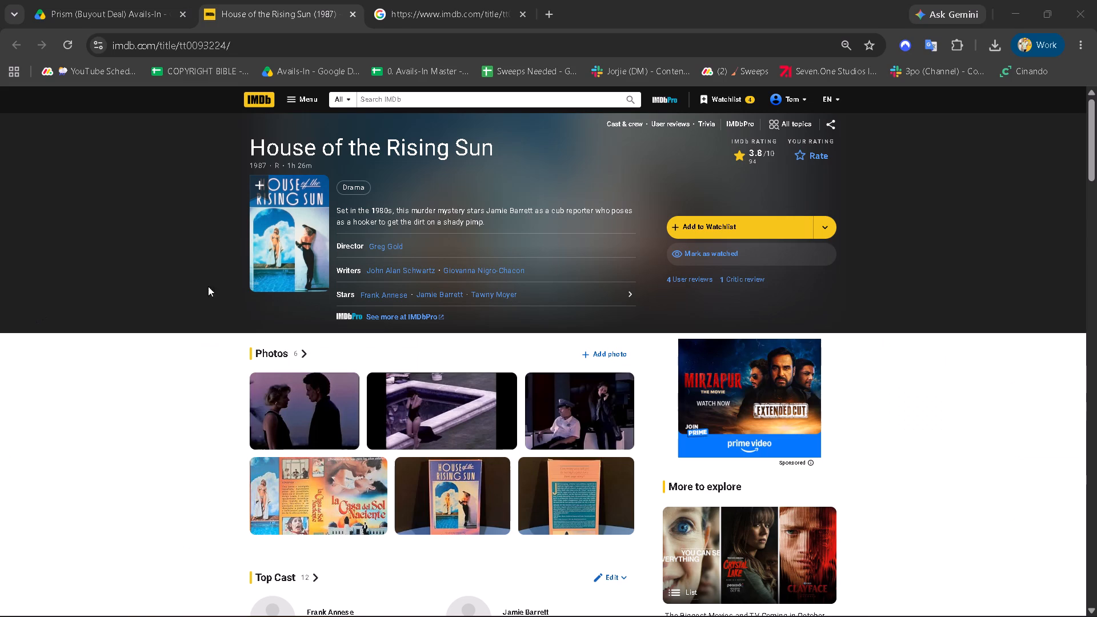
left_click(453, 239)
left_click_drag(453, 239, 378, 250)
key("ctrl+c")
key("ctrl+c")
key("ctrl+c")
left_click_drag(1096, 116, 1090, 459)
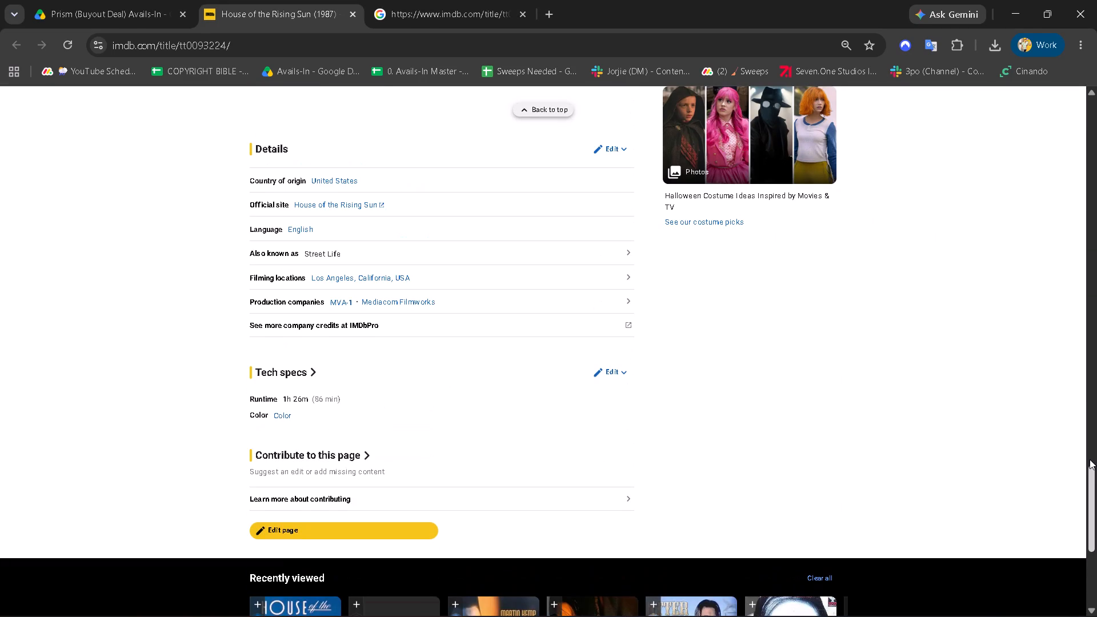
left_click_drag(1090, 459, 1096, 0)
Save the House of the Rising Sun poster from the Google image results into the barnaby downloads folder.
key("ctrl+Tab")
right_click(74, 256)
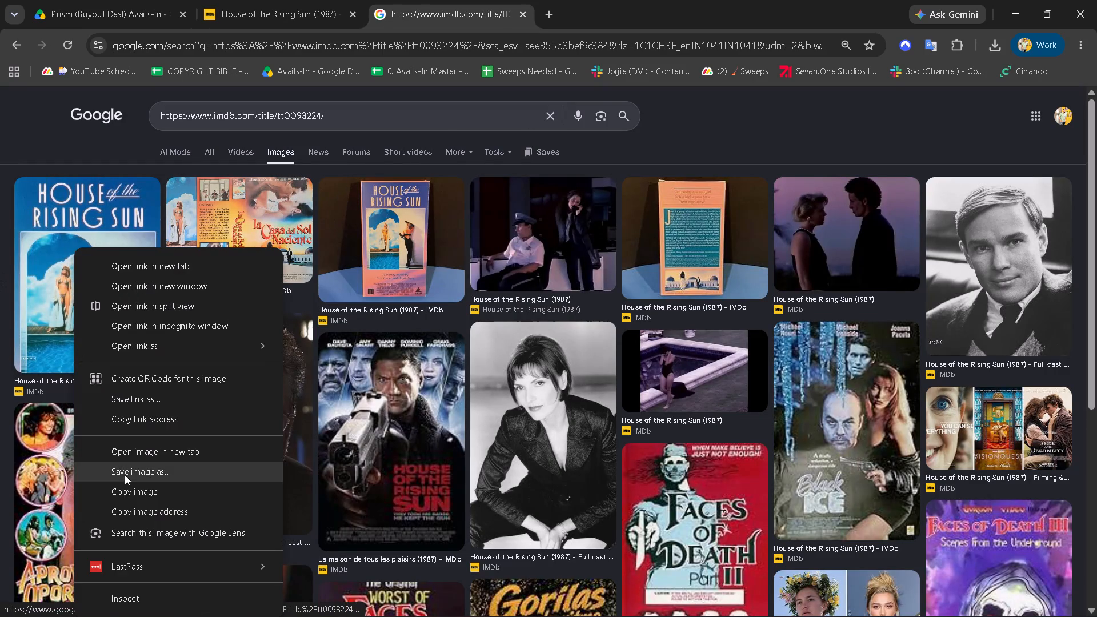
left_click(125, 475)
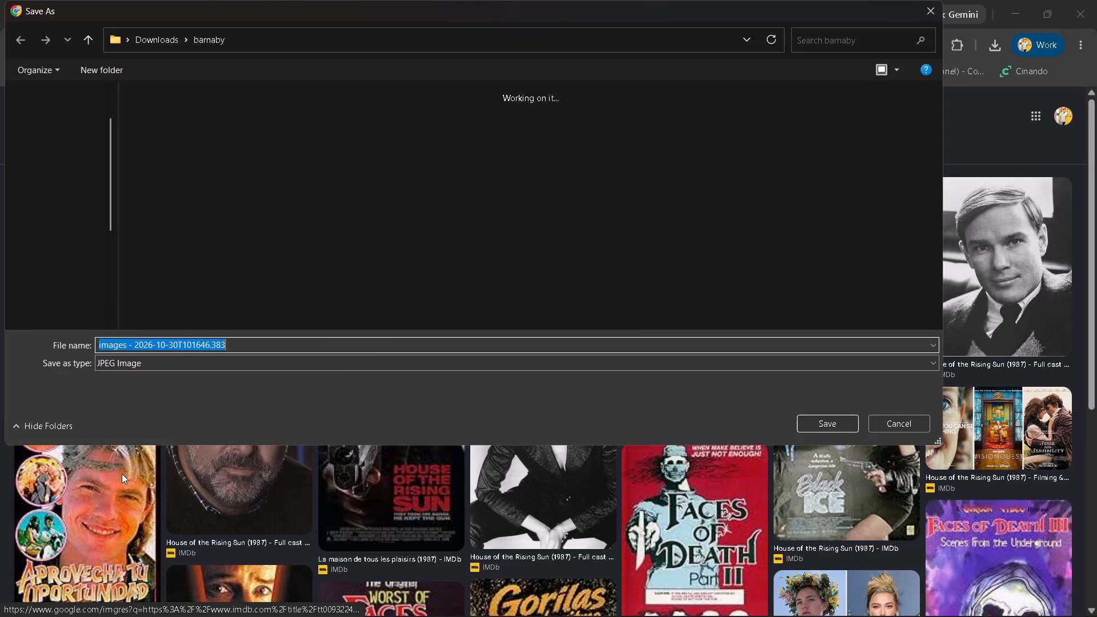
key("Return")
Paste the director name Greg Gold into the Director cell of row 8 in the Avails spreadsheet.
key("alt+Tab")
double_click(916, 320)
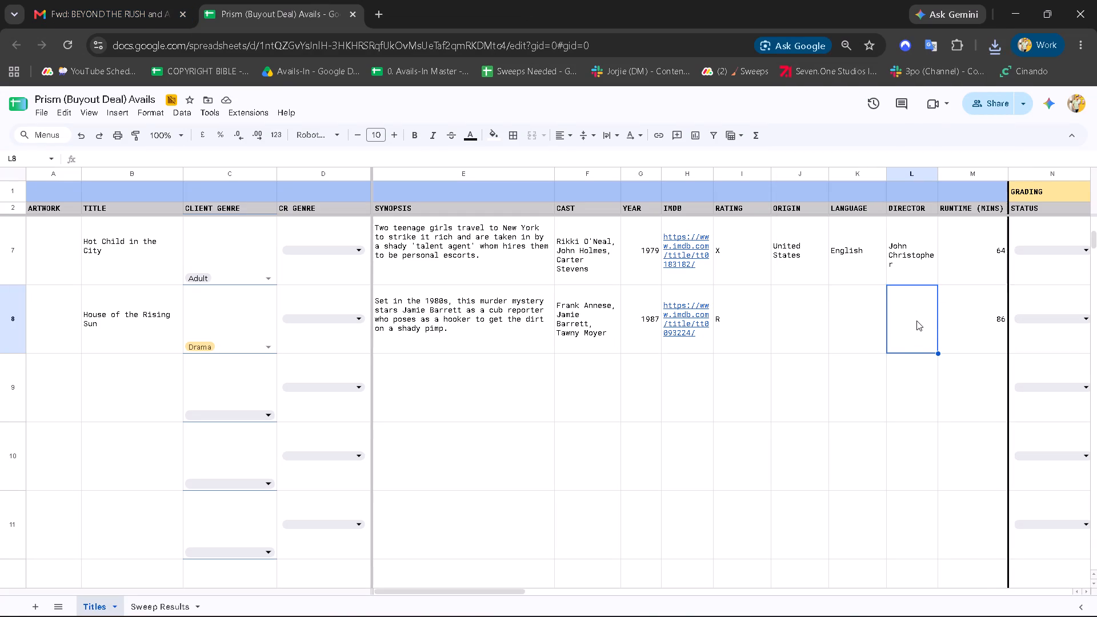
key("ctrl+v")
left_click(831, 313)
Copy the origin United States and language English from row 7 into the same columns of row 8.
left_click_drag(795, 249, 851, 249)
key("ctrl+c")
key("ctrl+c")
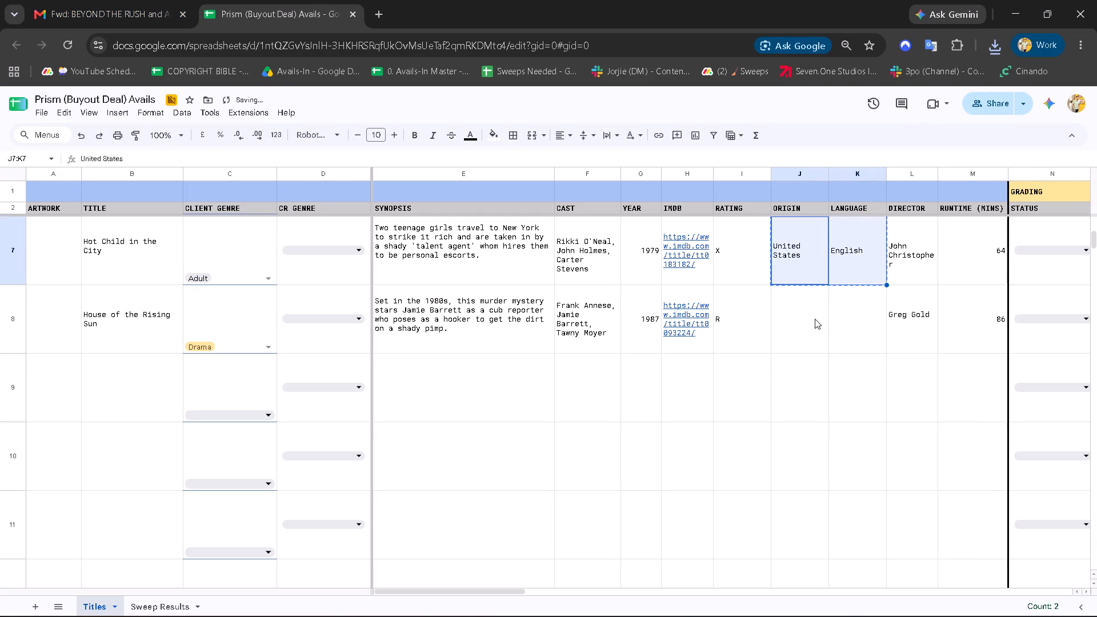
left_click(815, 319)
key("ctrl+v")
Insert the saved House of the Rising Sun poster as an in-cell image in the Artwork cell of row 8.
left_click(55, 336)
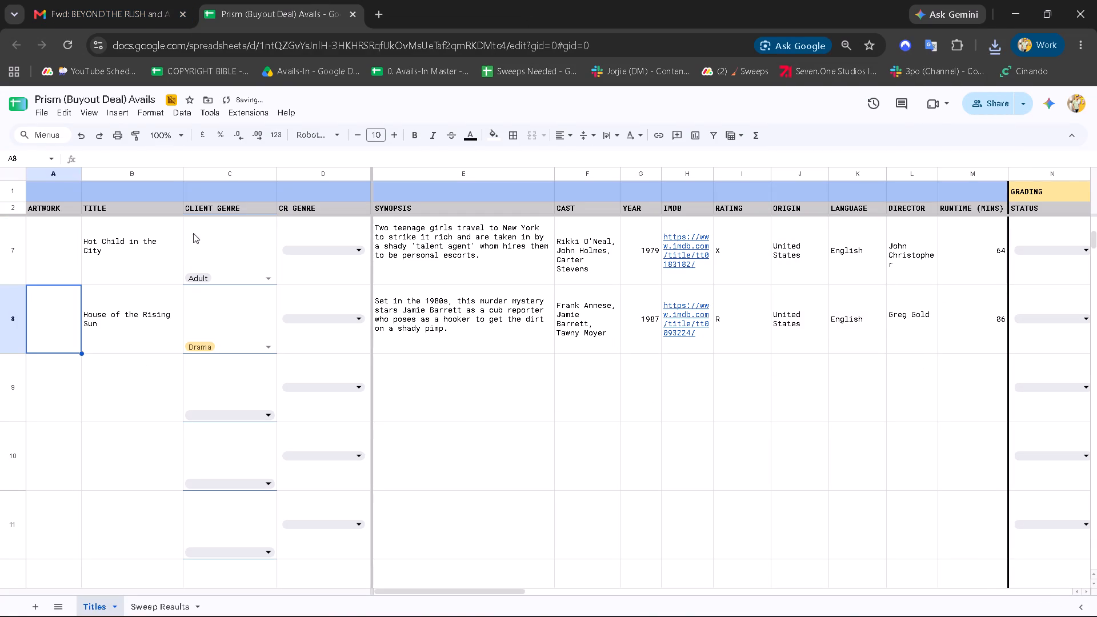
left_click(115, 113)
left_click(118, 299)
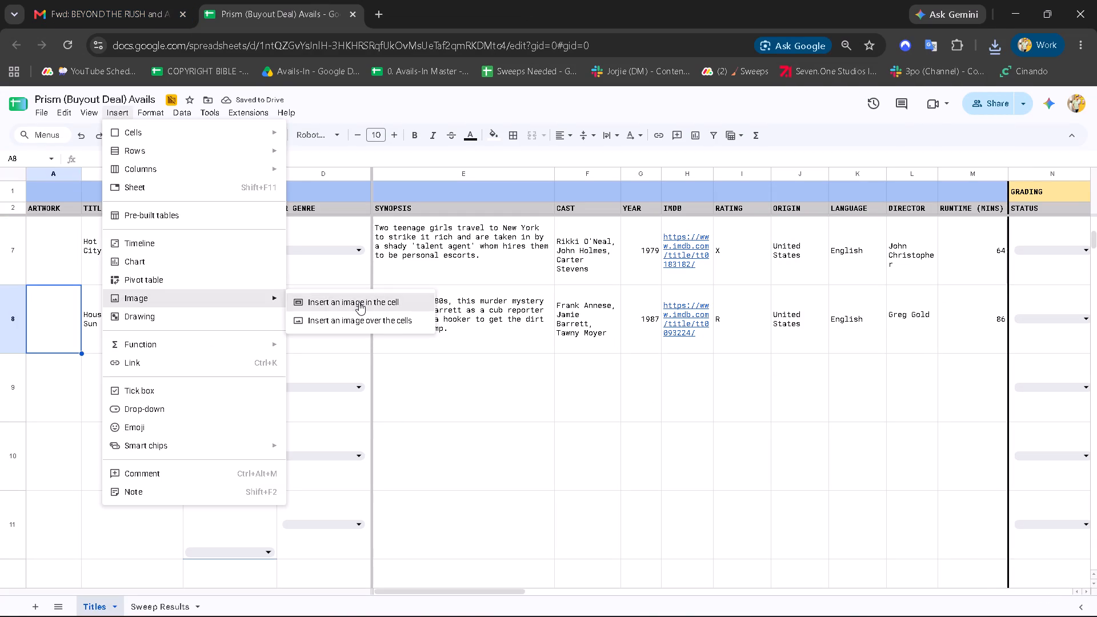
left_click(359, 302)
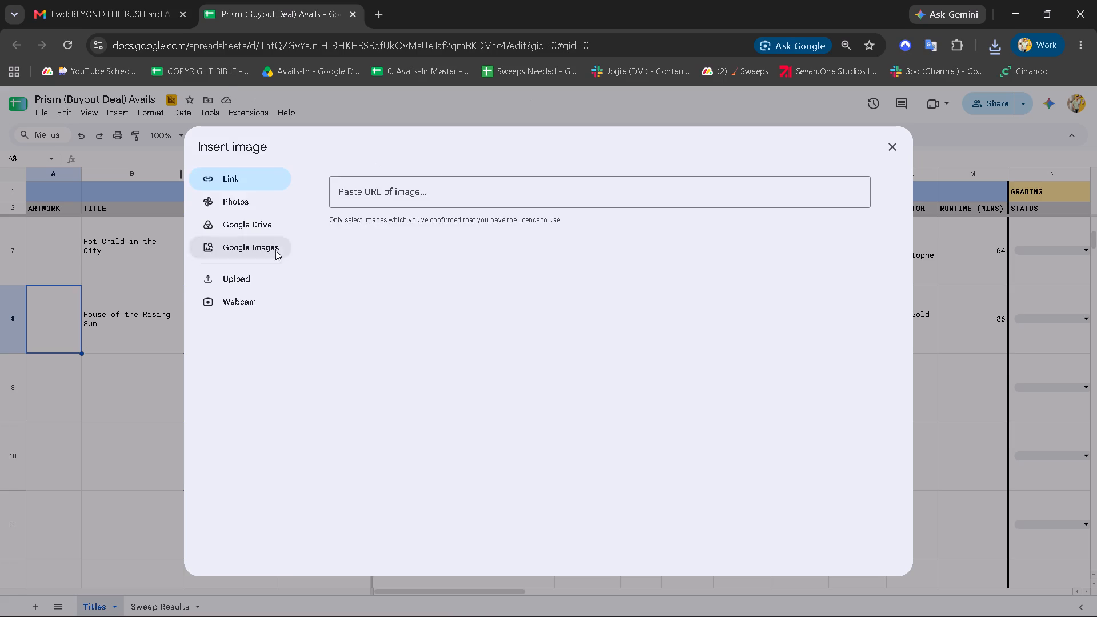
left_click(257, 287)
left_click(616, 401)
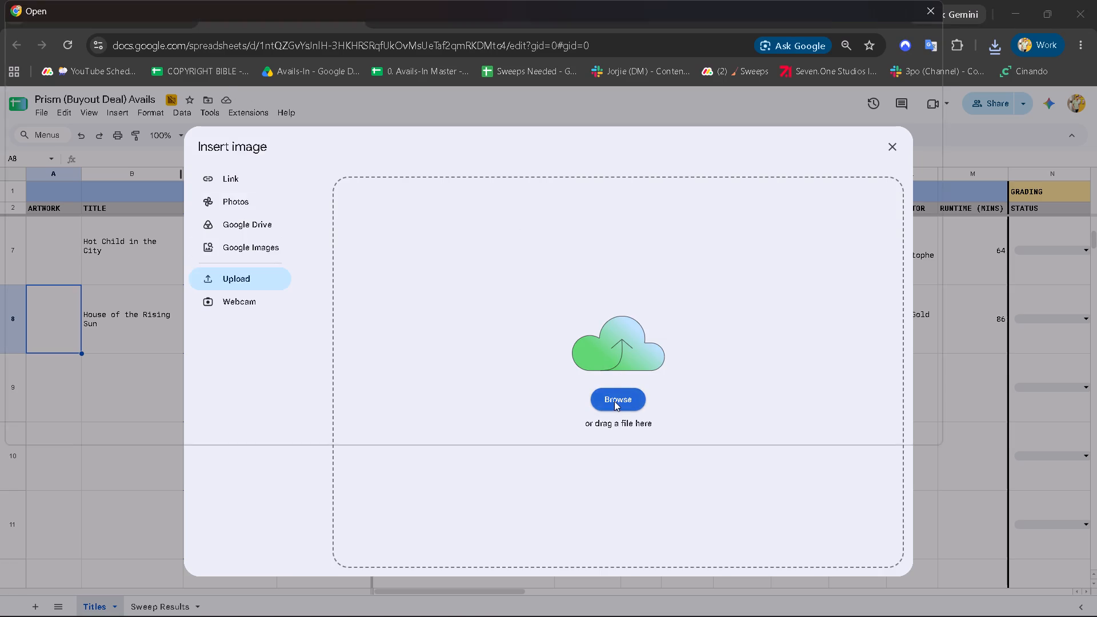
left_click(168, 153)
key("Return")
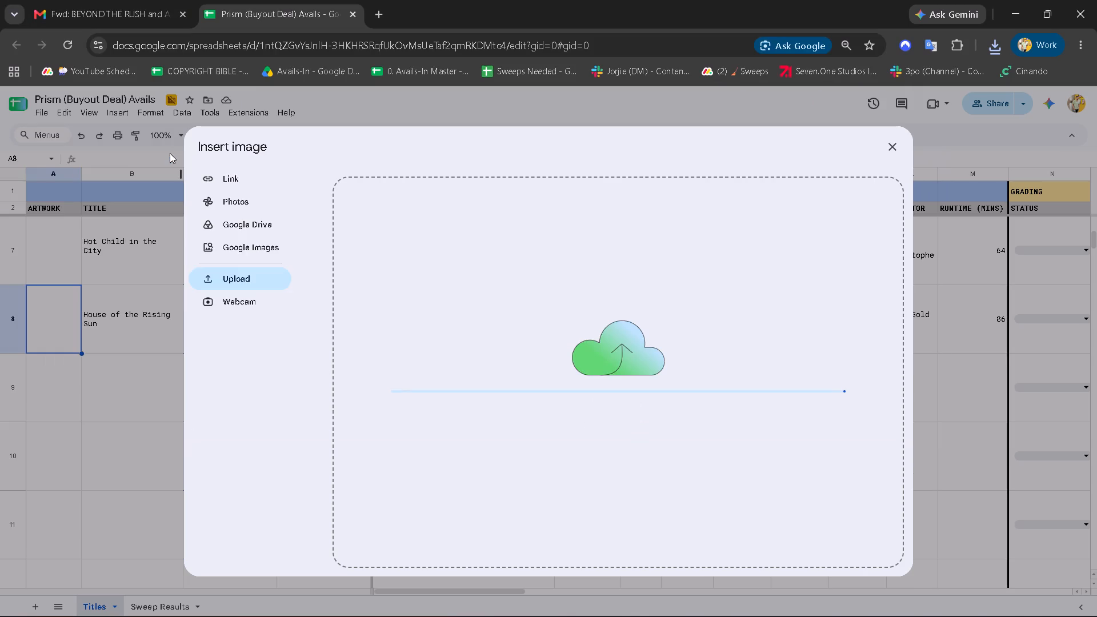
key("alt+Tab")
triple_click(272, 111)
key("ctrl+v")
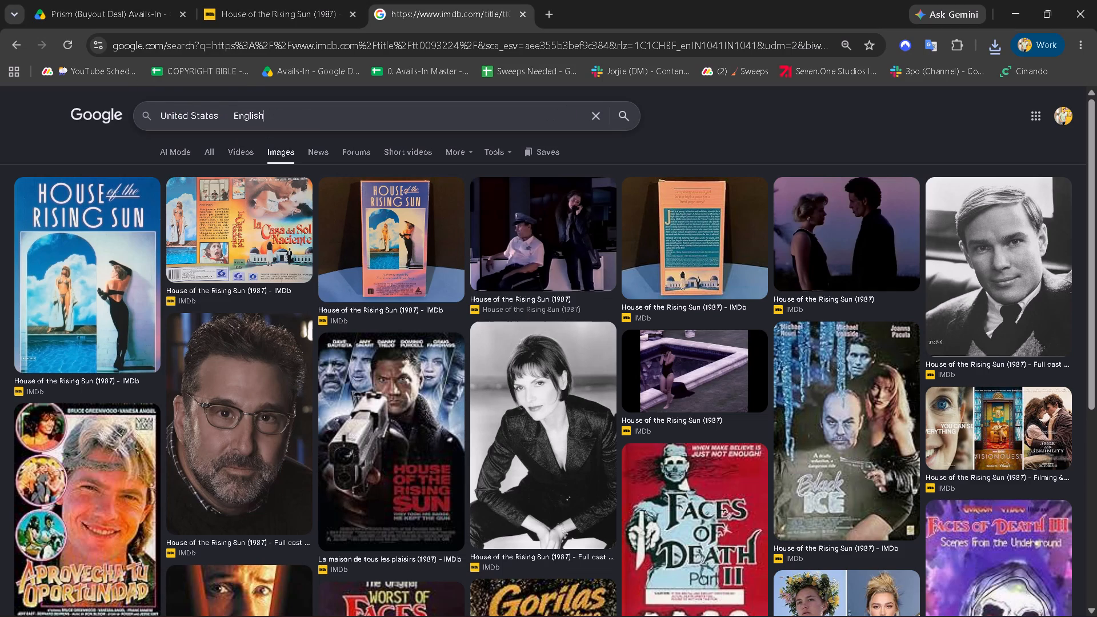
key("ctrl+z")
Open the IMDb link for Illicit Behavior from the Prism deck and close the House of the Rising Sun page.
left_click(118, 0)
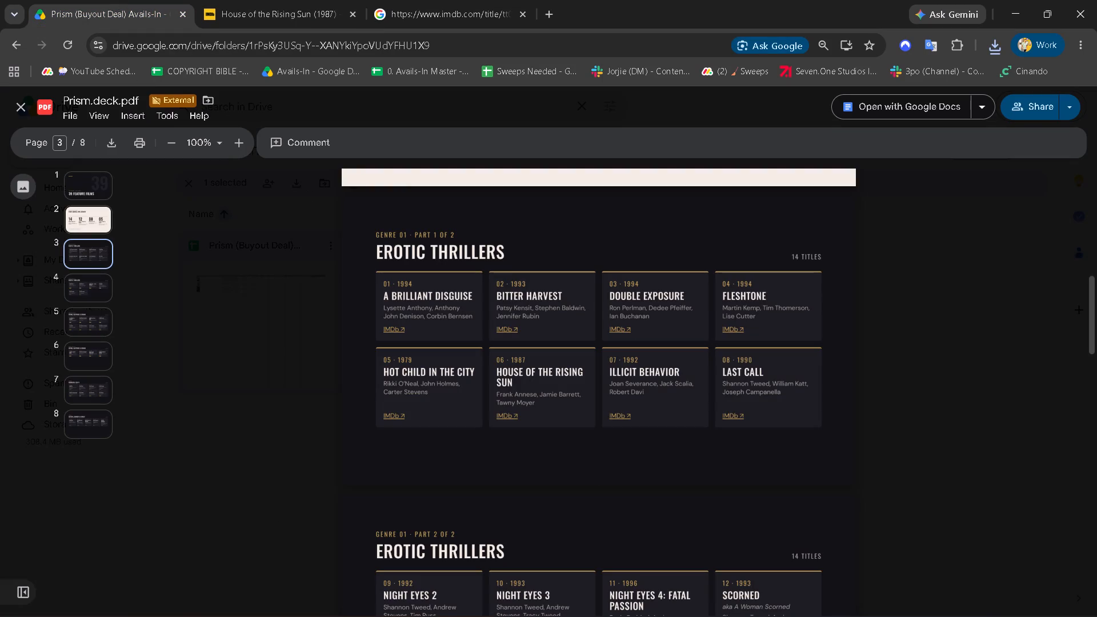
left_click(615, 418)
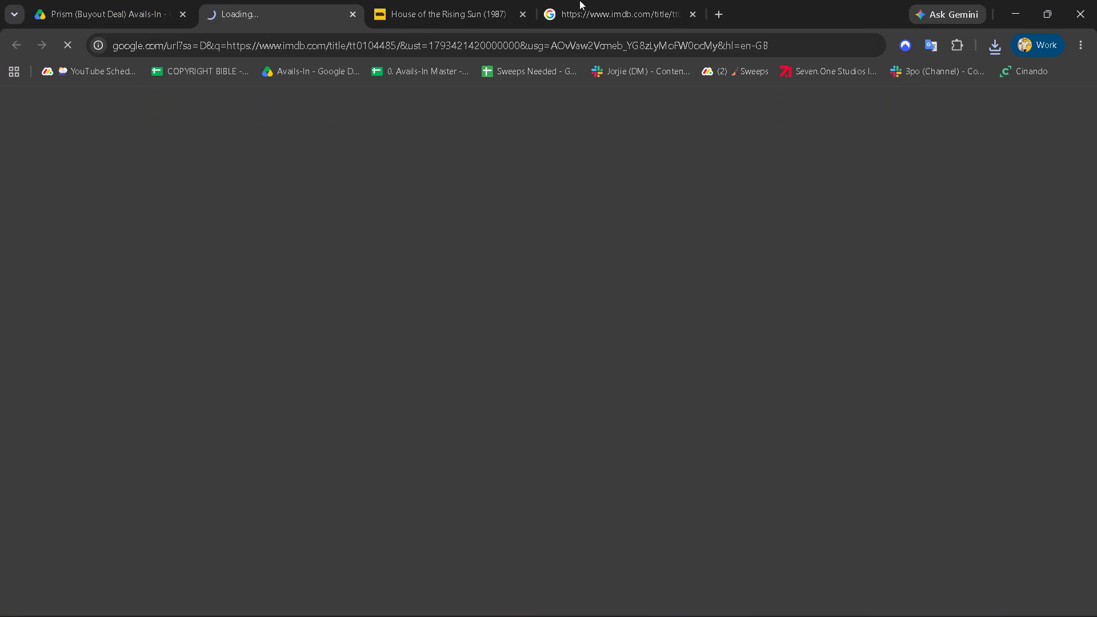
left_click(432, 0)
key("ctrl+w")
left_click(261, 0)
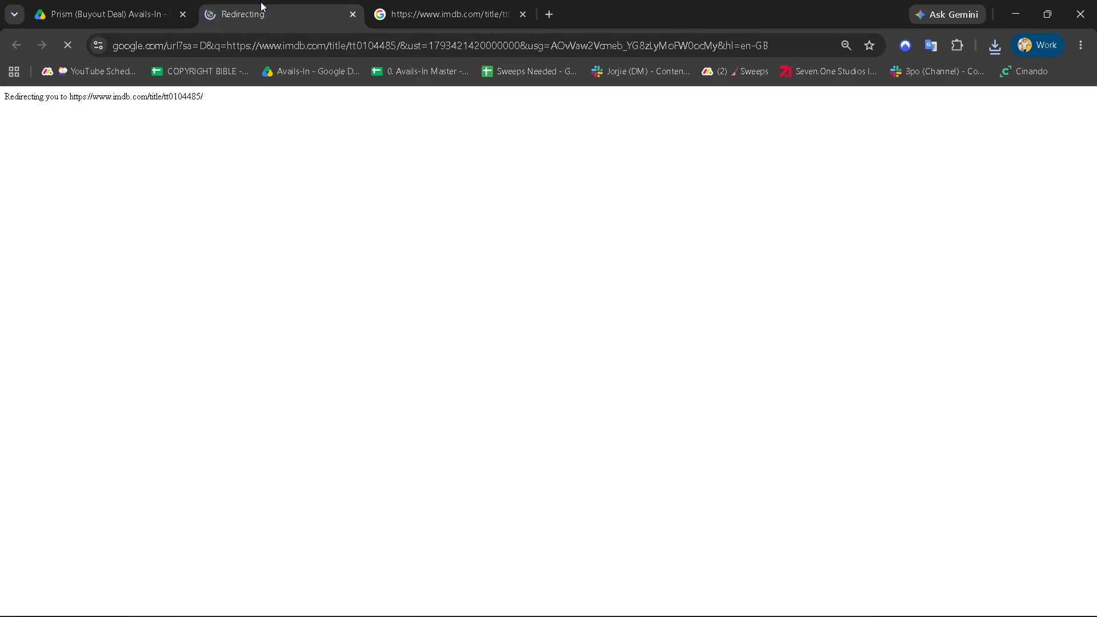
left_click(81, 96)
left_click_drag(81, 96, 238, 96)
key("ctrl+c")
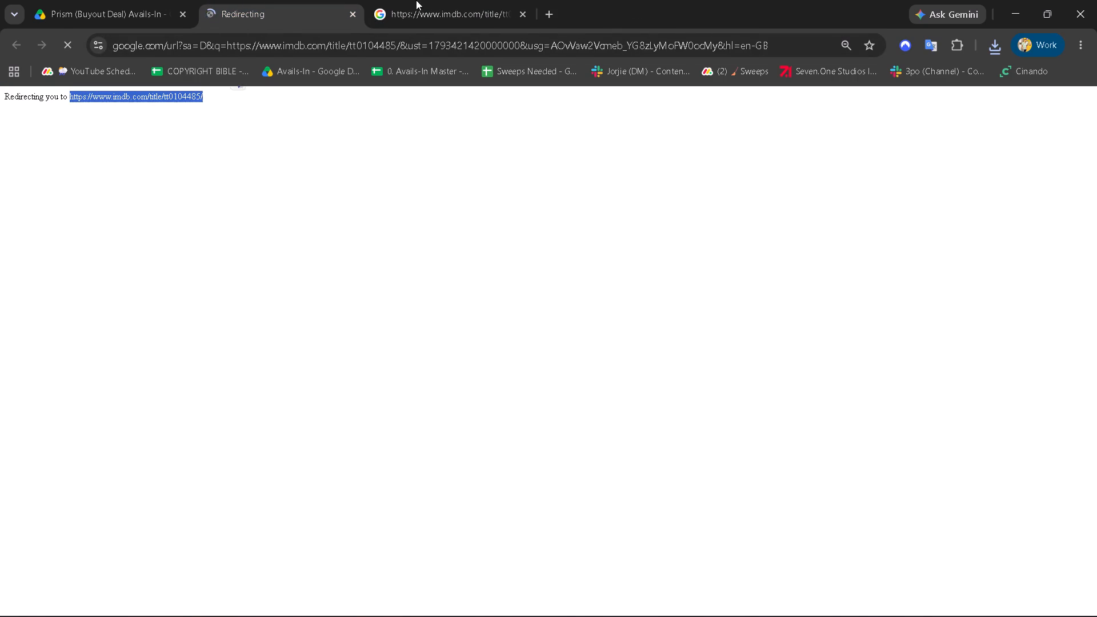
key("ctrl+c")
left_click(434, 0, "ctrl")
key("ctrl+v")
key("Return")
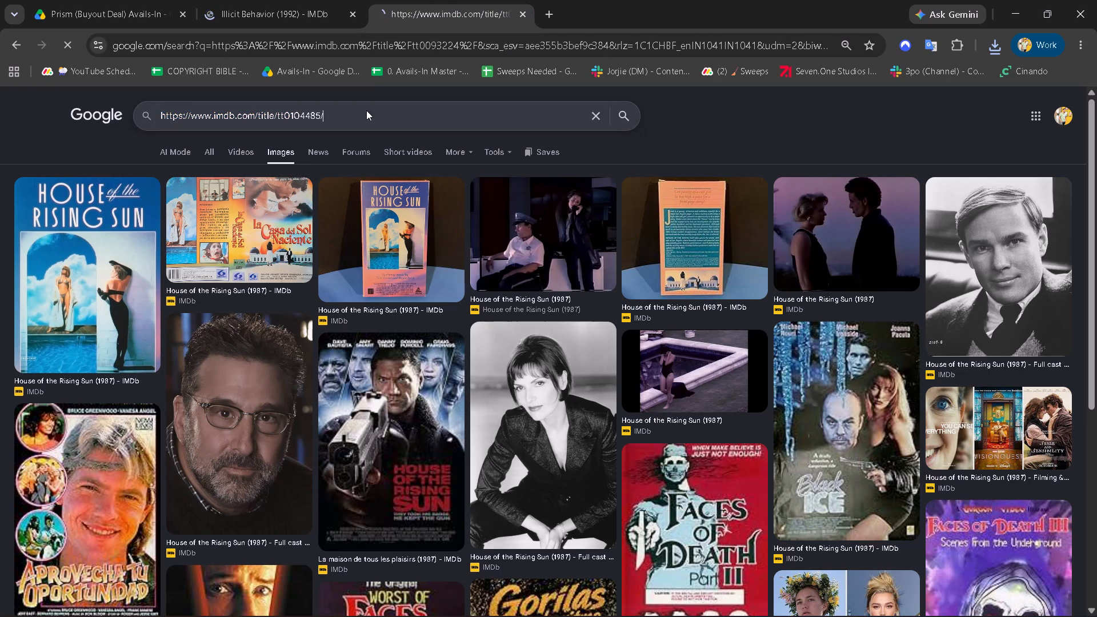
key("alt+Tab")
left_click(715, 392)
left_click(682, 392)
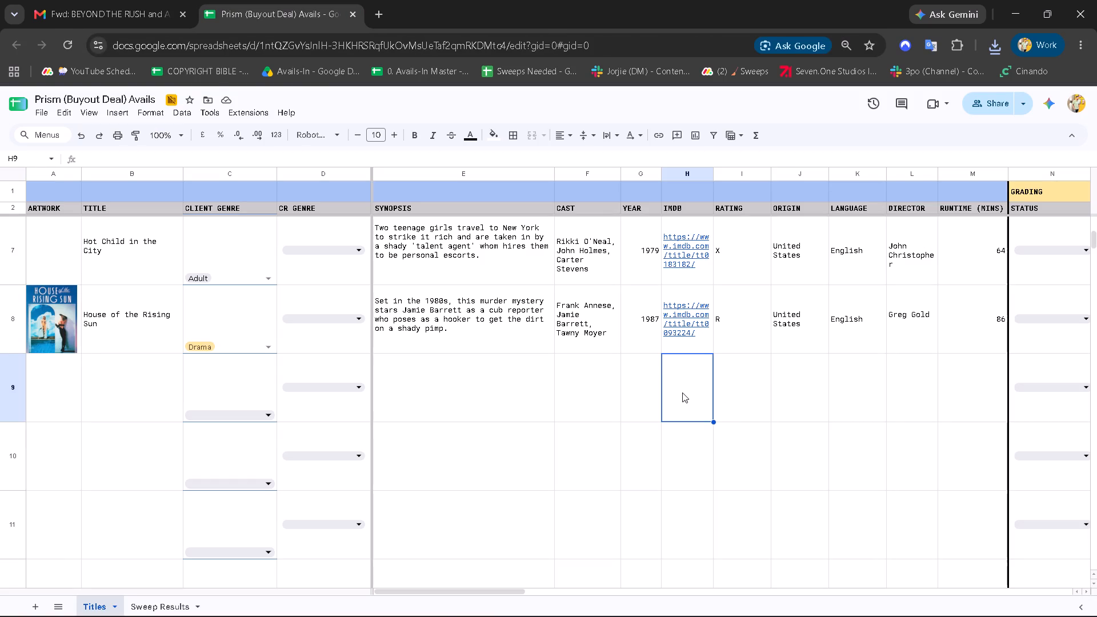
key("ctrl+v")
left_click(518, 389)
key("ctrl+z")
double_click(686, 372)
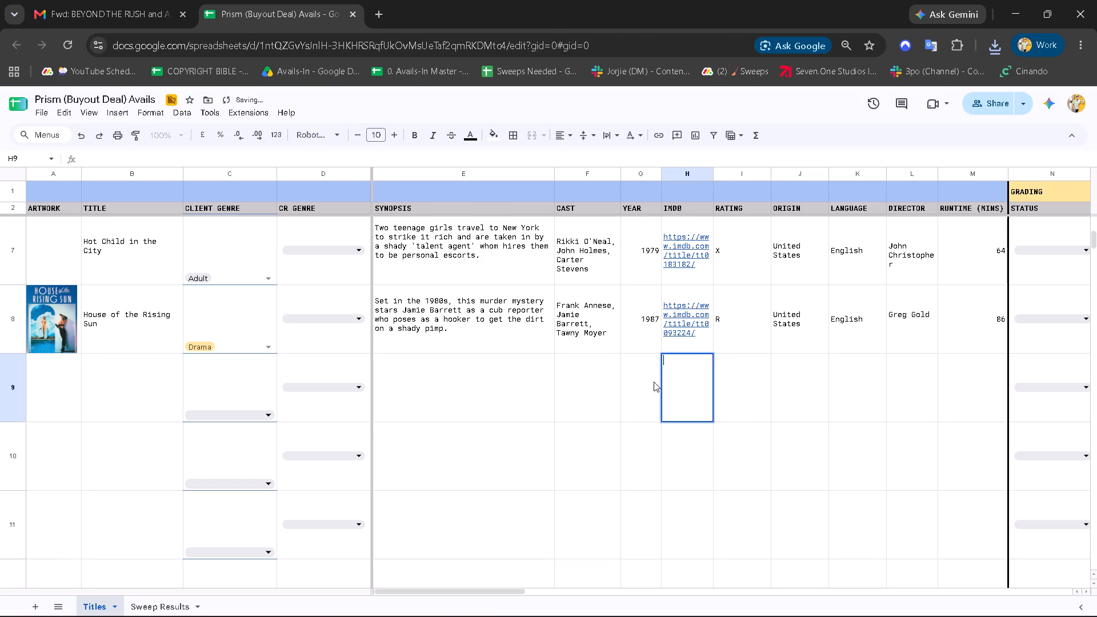
key("ctrl+v")
left_click(534, 384)
Copy the title Illicit Behavior from its IMDb page into the Title cell of row 9.
key("alt+Tab")
left_click(210, 0)
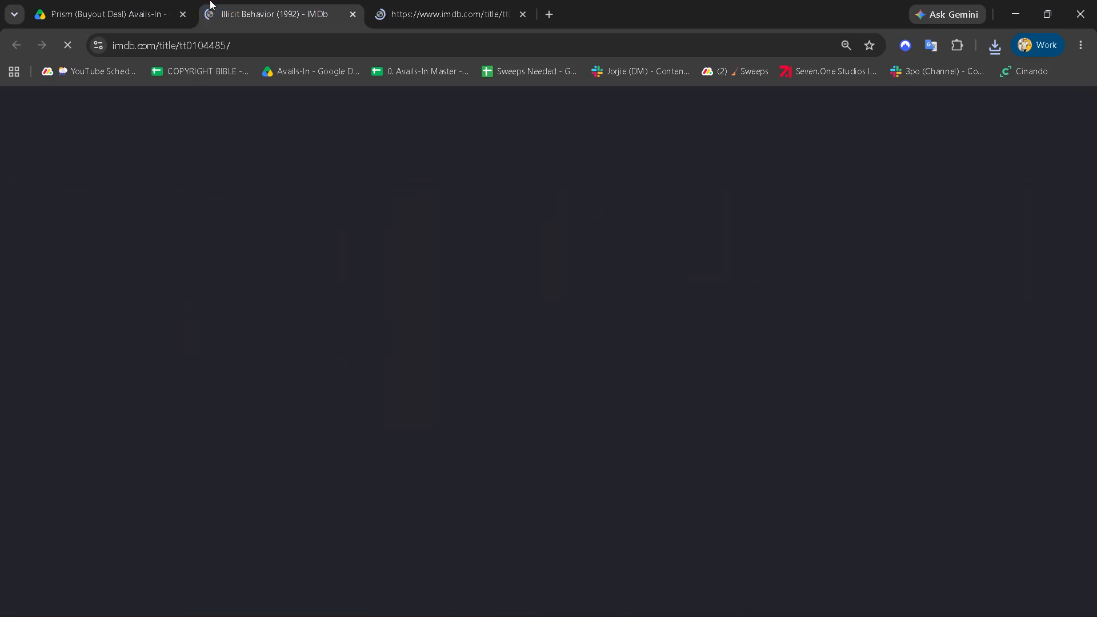
left_click(248, 270)
left_click_drag(248, 270, 357, 281)
key("ctrl+c")
key("ctrl+c")
key("ctrl+c")
key("alt+Tab")
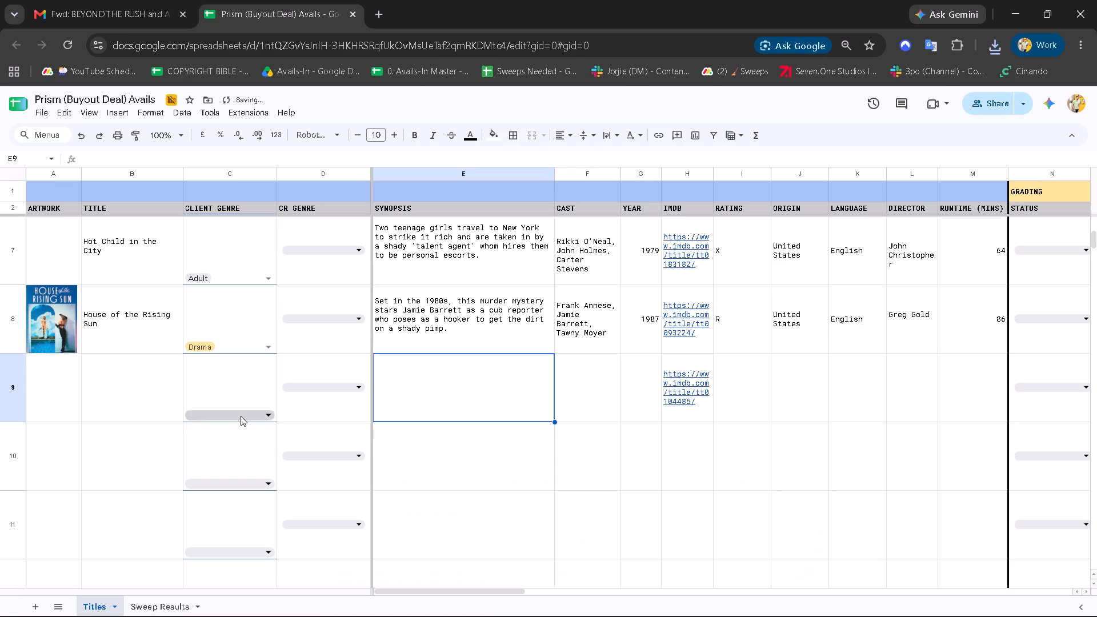
double_click(101, 388)
key("ctrl+v")
Enter the year 1992 and a runtime of 101 minutes for Illicit Behavior in row 9.
left_click(650, 387)
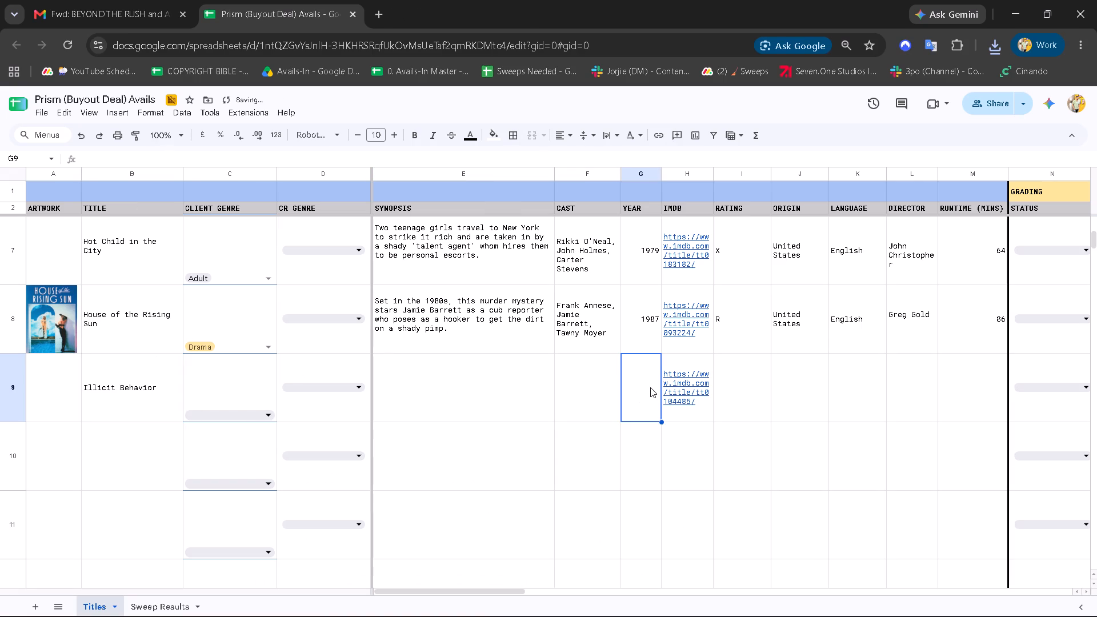
type("1992")
key("Tab")
key("Tab")
key("Tab")
key("Tab")
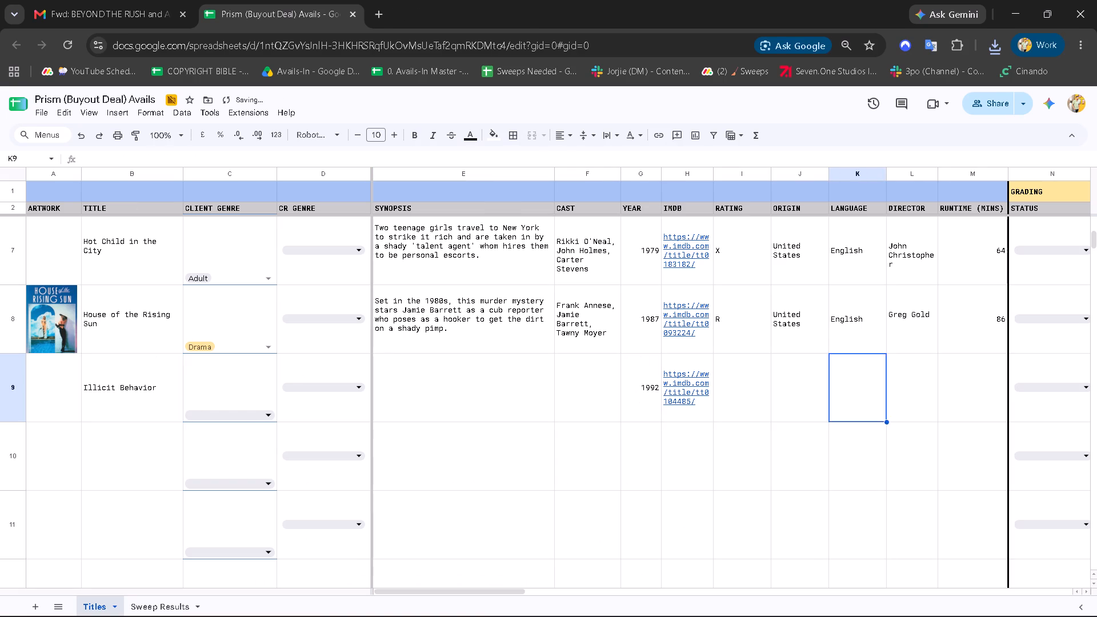
key("Tab")
key("Tab")
type("101")
key("Return")
Copy the Illicit Behavior plot summary from IMDb into the Synopsis cell of row 9.
key("alt+Tab")
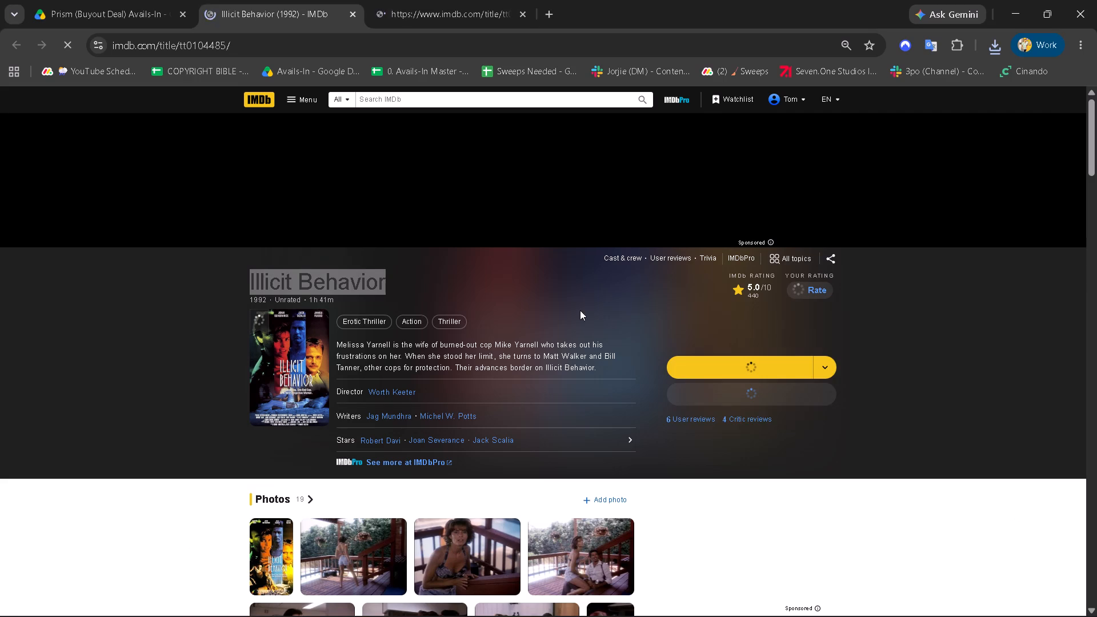
left_click(145, 367)
triple_click(402, 345)
key("ctrl+c")
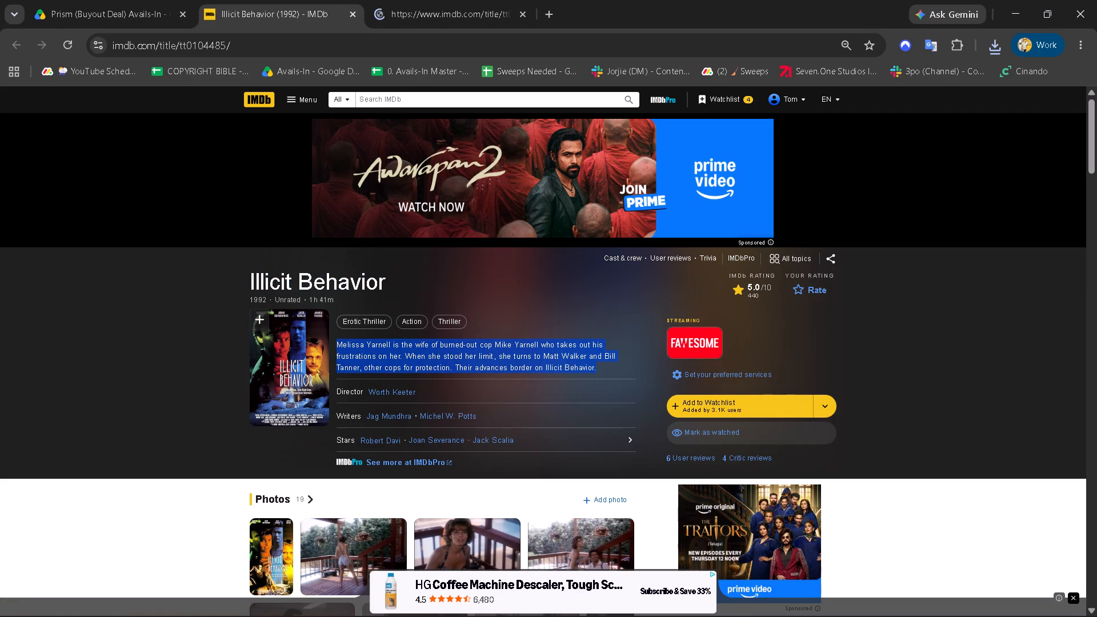
key("ctrl+c")
key("ctrl+c")
key("alt+Tab")
double_click(486, 383)
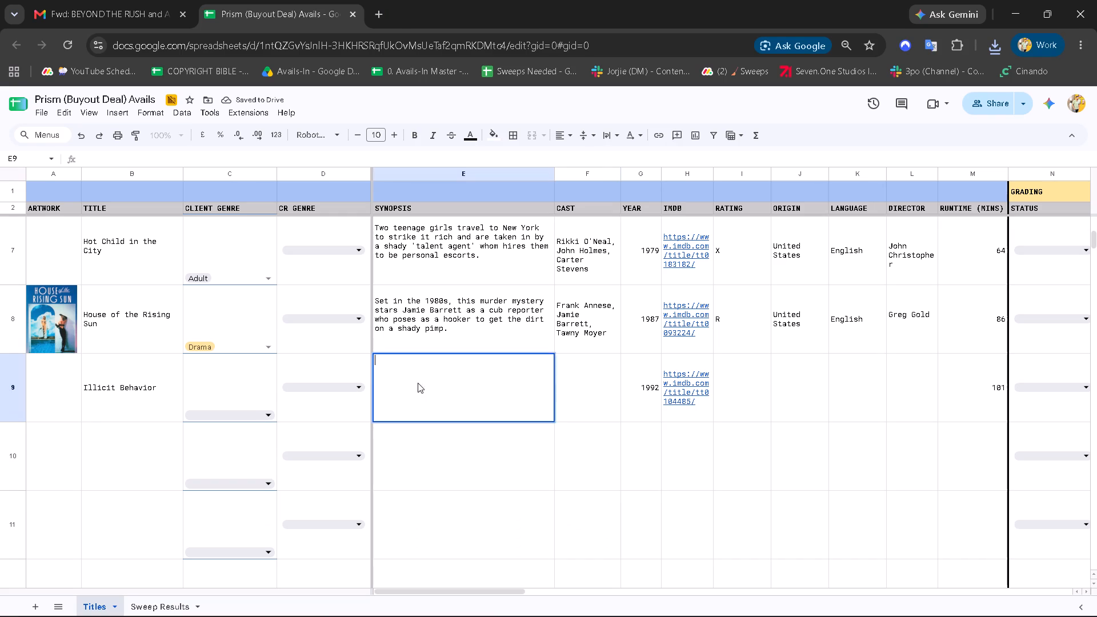
key("ctrl+v")
Set the client genre of Illicit Behavior in row 9 to Action and Thriller.
left_click(224, 399)
type("ac")
left_click(203, 448)
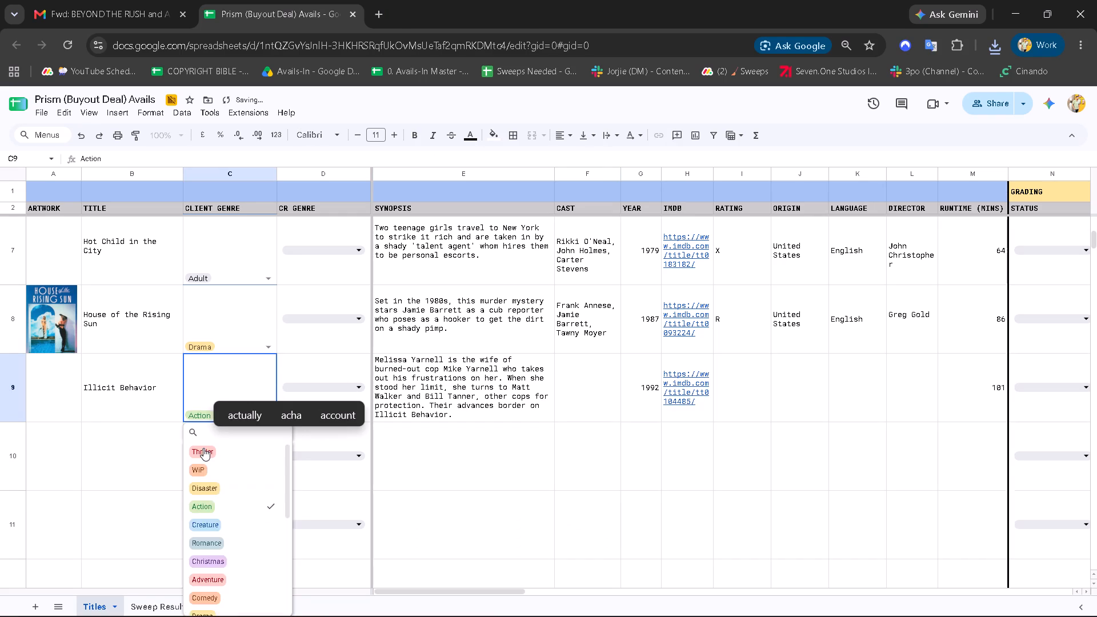
key("t")
key("h")
left_click(199, 452)
left_click(580, 374)
Copy the three stars' names from the Illicit Behavior IMDb page into the Cast cell of row 9.
key("alt+Tab")
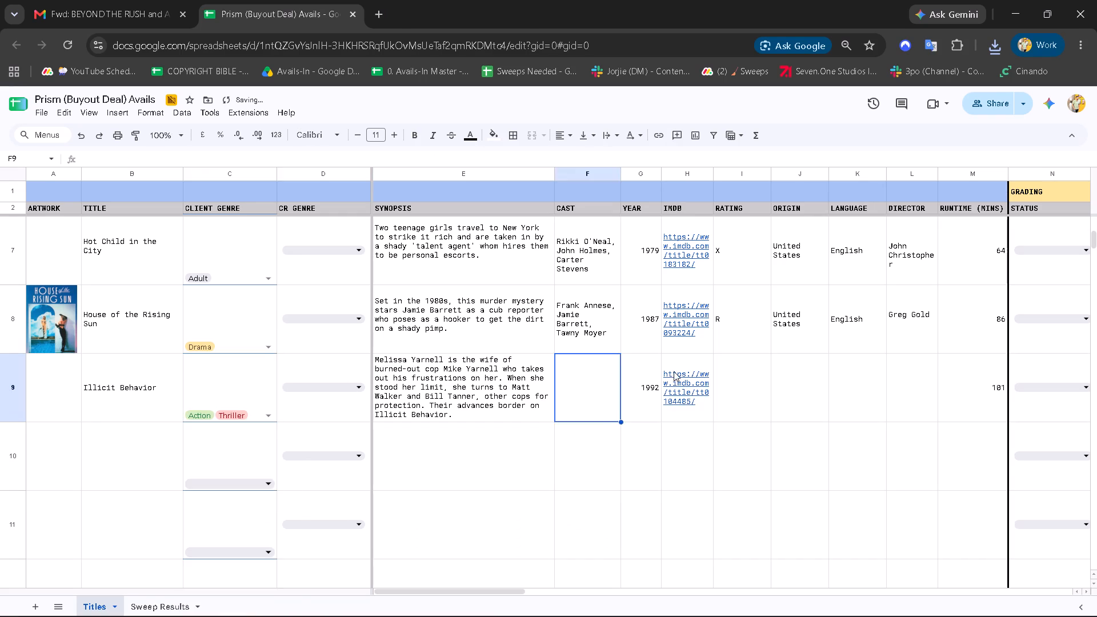
left_click(0, 438)
left_click_drag(642, 436, 452, 444)
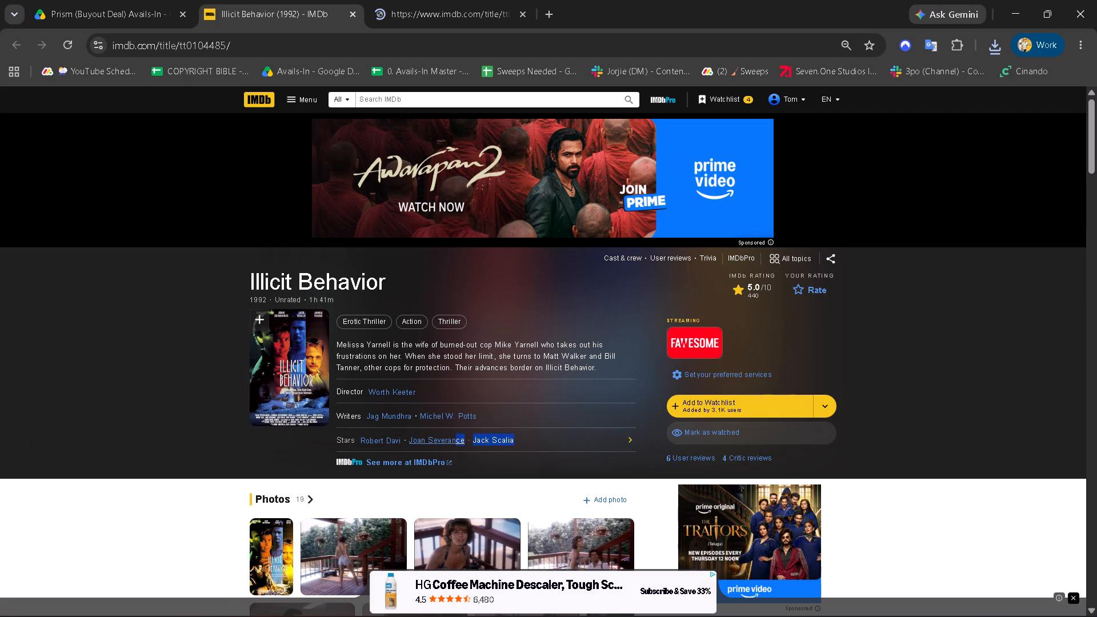
left_click_drag(452, 444, 359, 438)
key("ctrl+c")
key("ctrl+c")
key("ctrl+c")
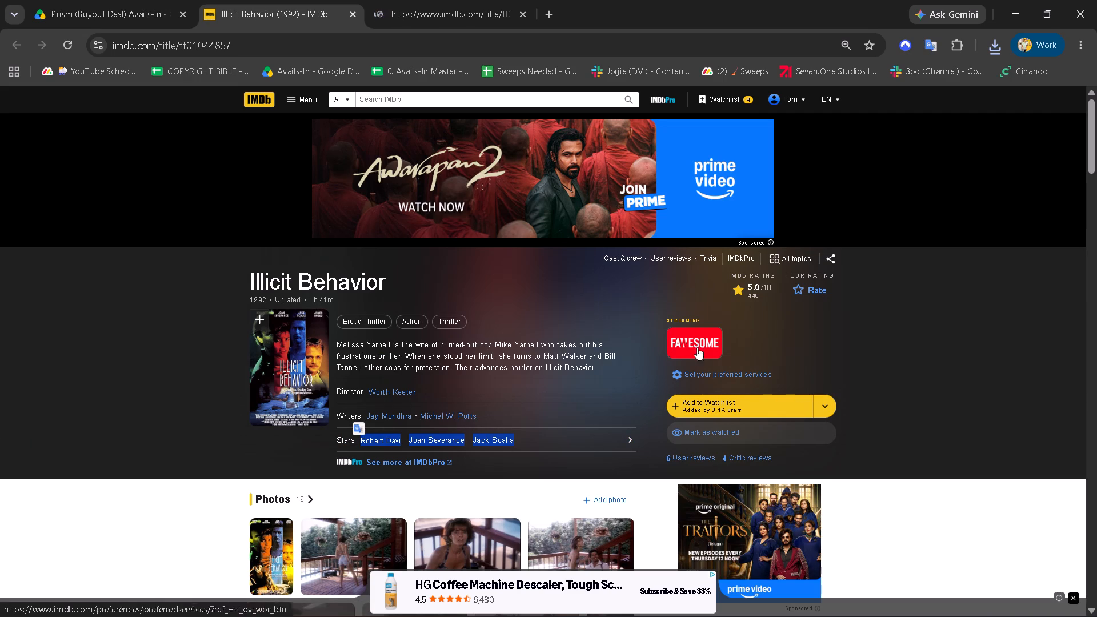
key("alt+Tab")
double_click(575, 395)
key("ctrl+v")
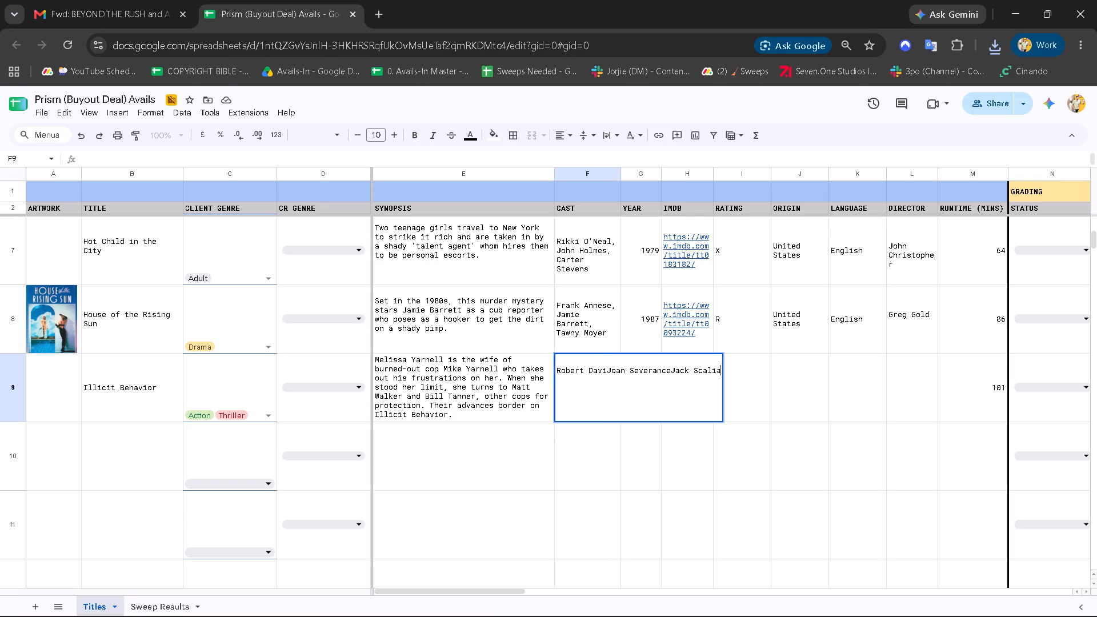
Separate the cast names in row 9 with commas and spaces: Robert Davi, Joan Severance, Jack Scalia.
left_click(610, 366)
key("Left")
type(",")
key("space")
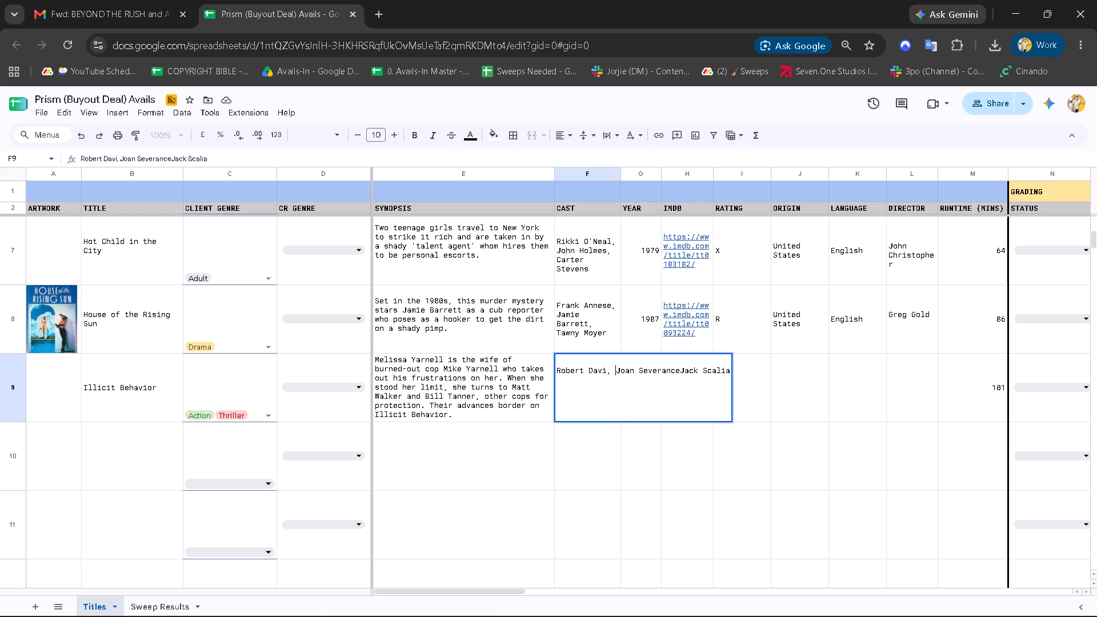
left_click(678, 363)
left_click(682, 370)
key("comma")
key("space")
left_click(828, 382)
Copy the director's name from the Illicit Behavior IMDb page and check its country of origin and language.
left_click(892, 380)
key("alt+Tab")
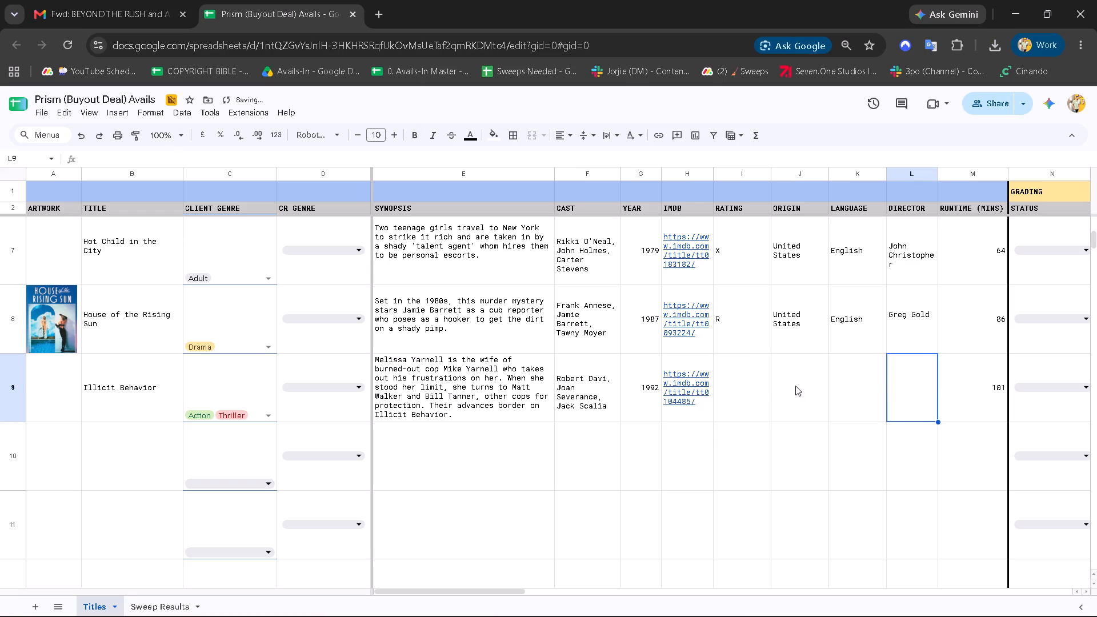
left_click(0, 348)
left_click(459, 386)
left_click_drag(459, 386, 379, 398)
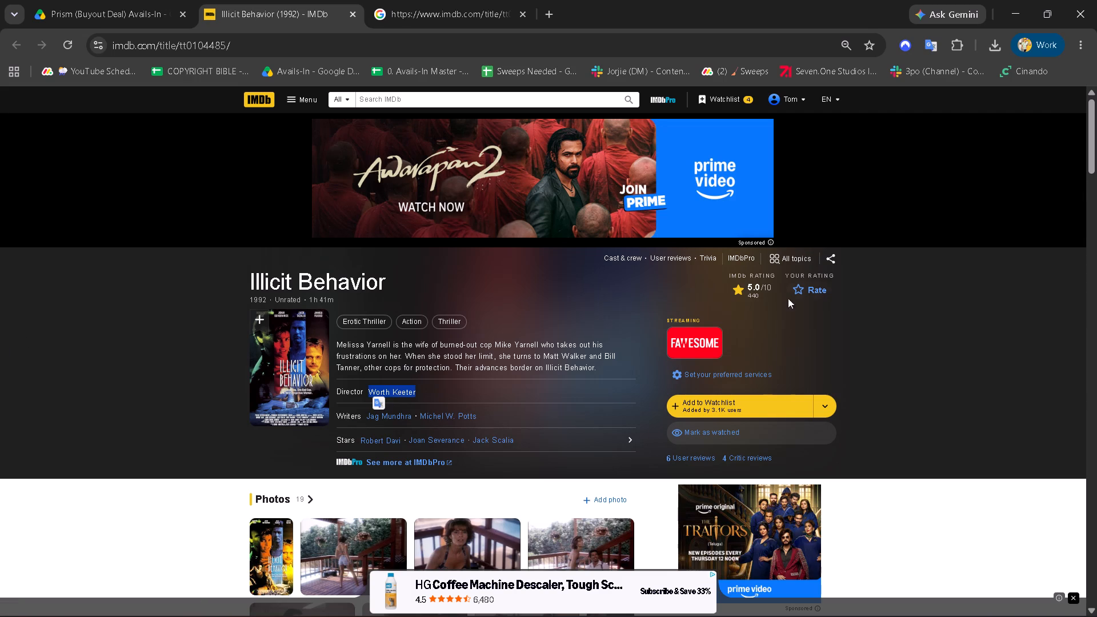
key("ctrl+c")
key("ctrl+c")
left_click_drag(1096, 137, 1096, 504)
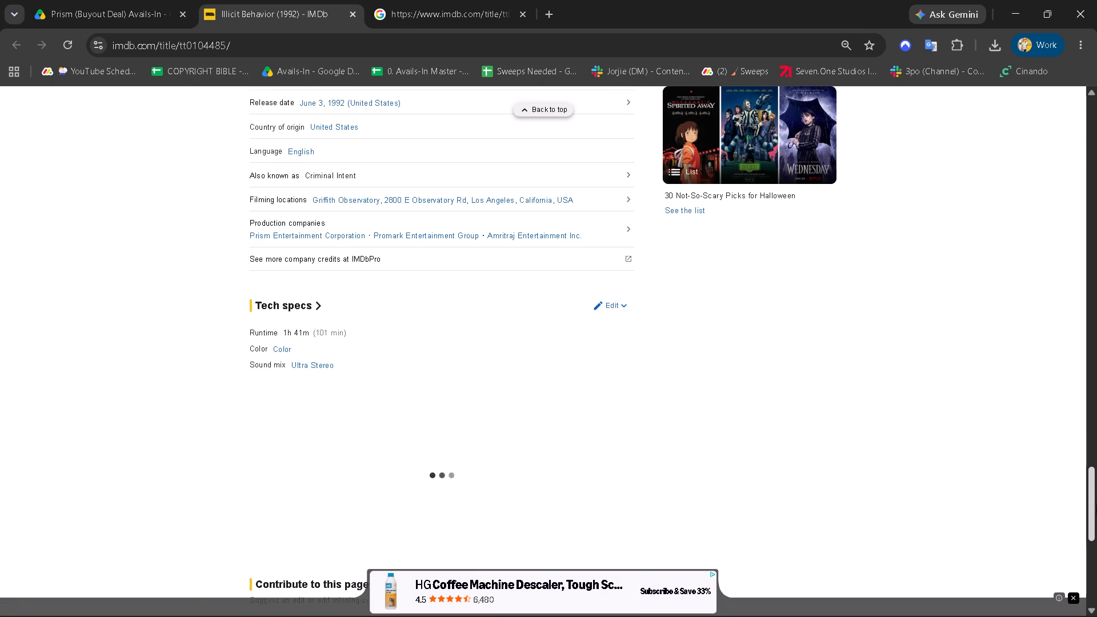
left_click_drag(1096, 504, 1096, 0)
Save the first Illicit Behavior poster from the Google Images results to the computer.
key("ctrl+Tab")
right_click(81, 264)
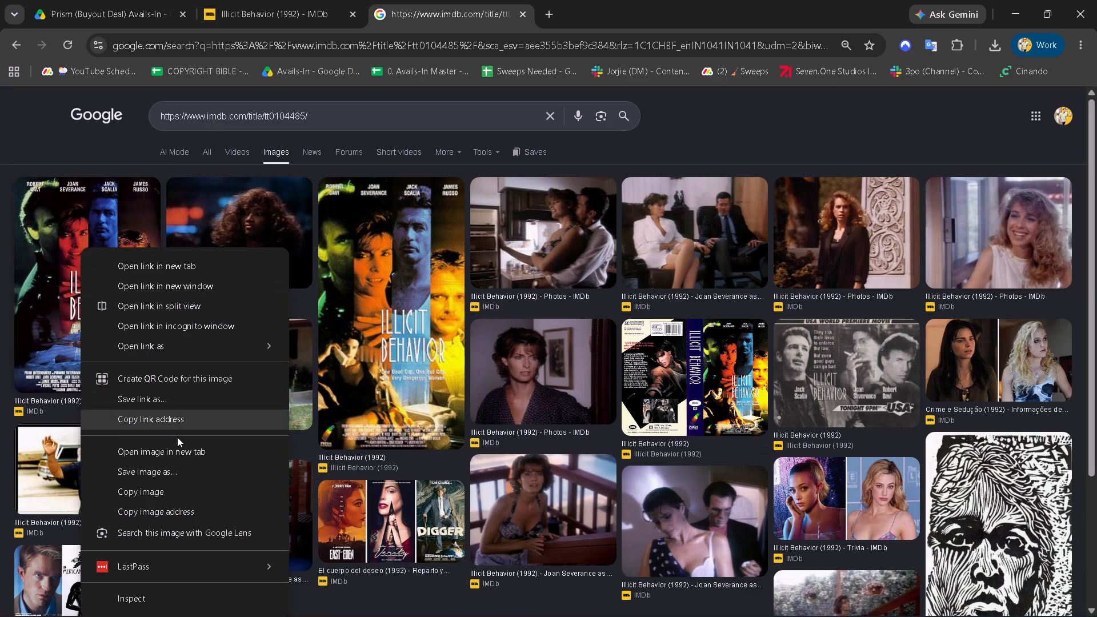
left_click(184, 464)
key("Return")
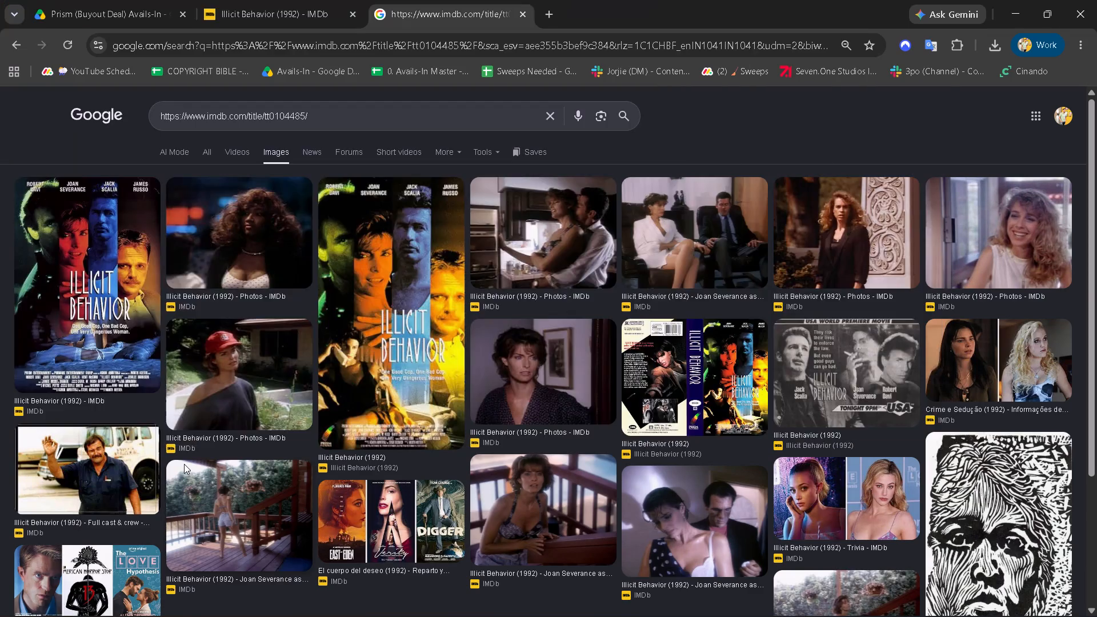
key("alt+Tab")
double_click(923, 384)
key("ctrl+v")
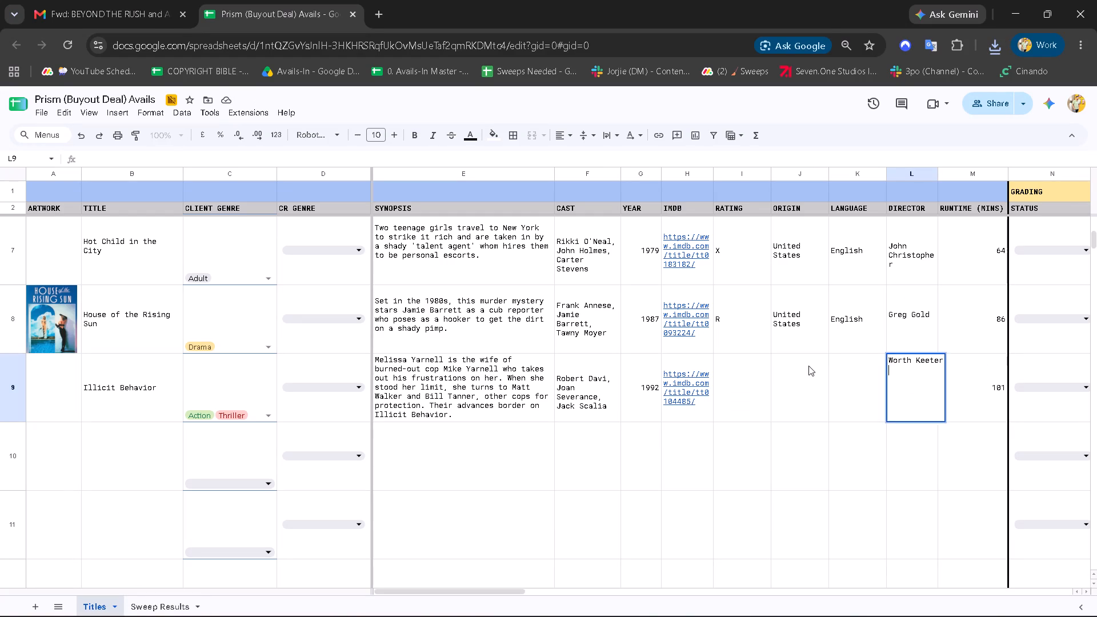
Copy the origin United States and language English from row 8 into the Origin and Language cells of row 9.
left_click(799, 375)
left_click_drag(819, 317, 846, 334)
key("ctrl+c")
key("ctrl+c")
left_click(804, 388)
key("ctrl+v")
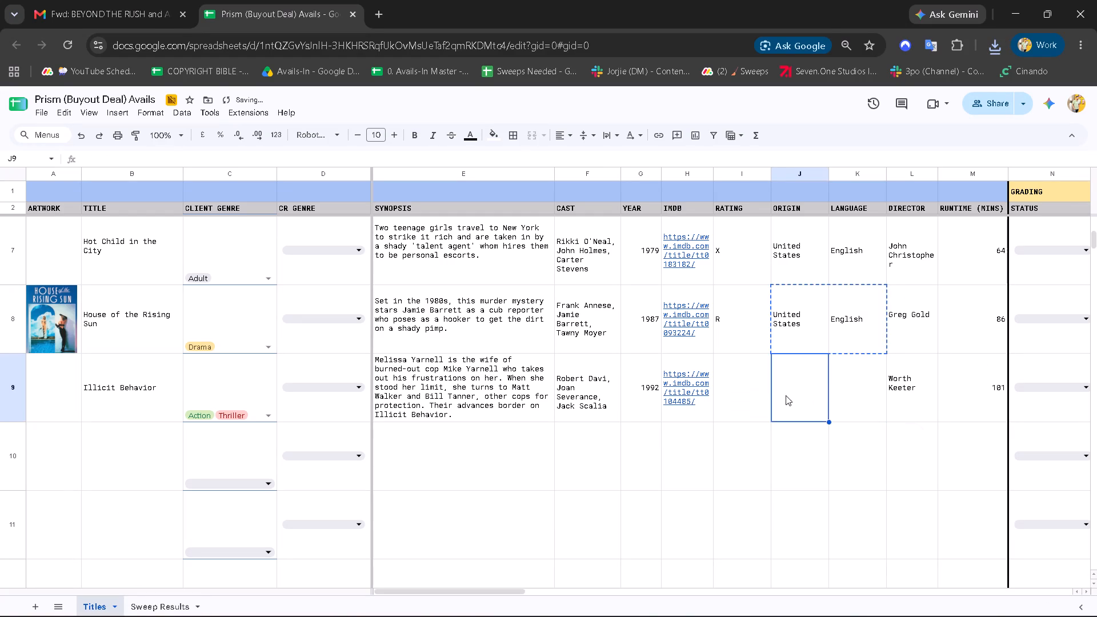
left_click(734, 396)
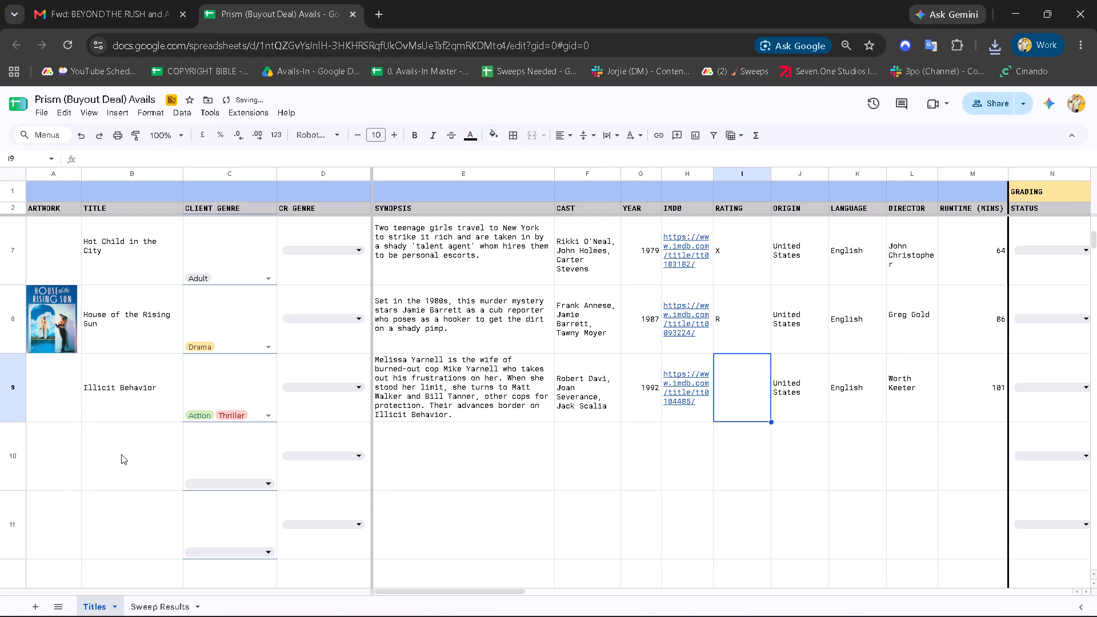
Upload the saved Illicit Behavior poster as an in-cell image in the Artwork cell of row 9.
left_click(65, 365)
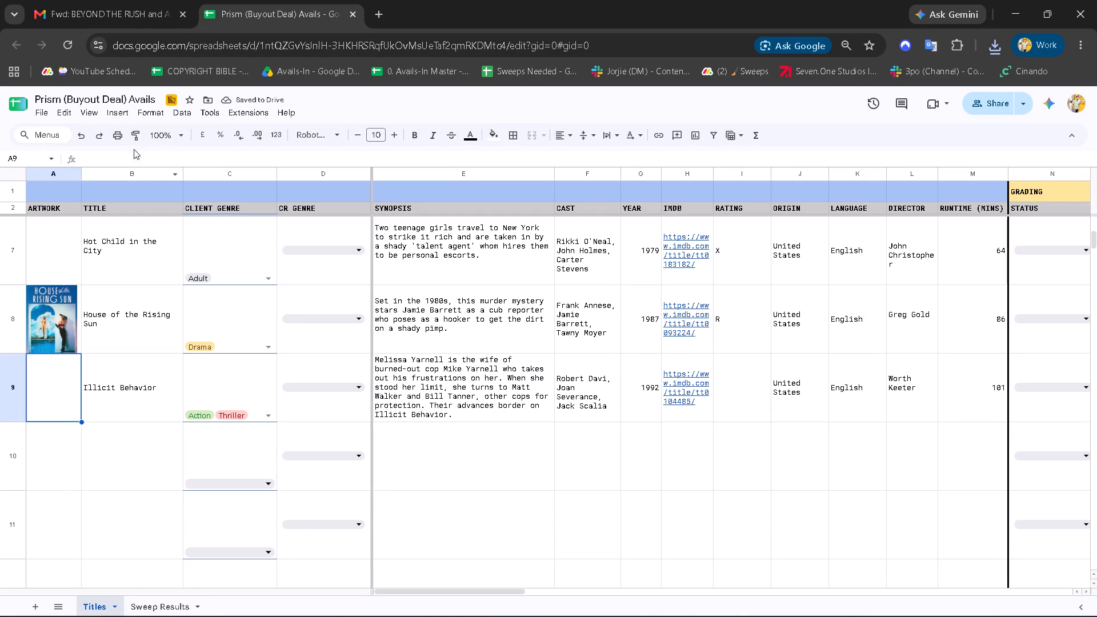
left_click(118, 109)
left_click(143, 297)
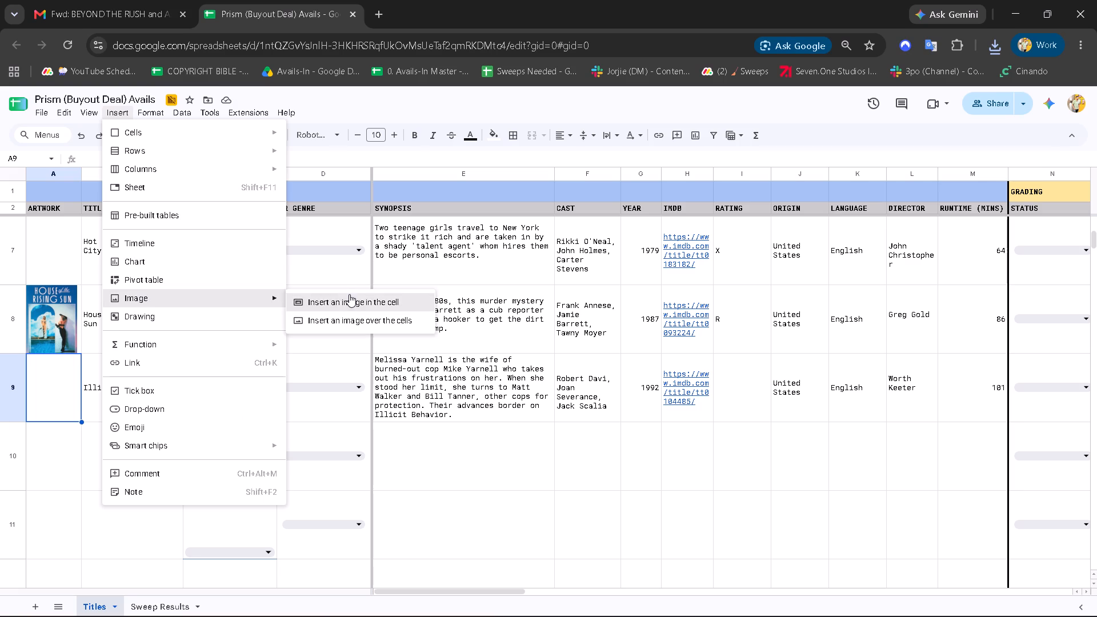
left_click(351, 295)
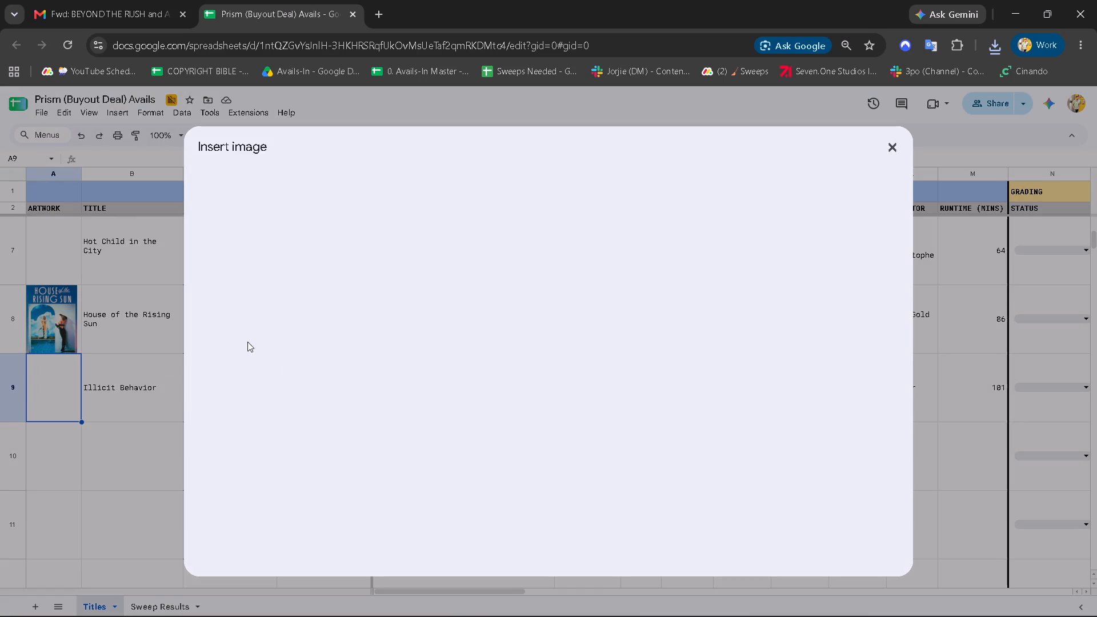
left_click(254, 281)
left_click(616, 405)
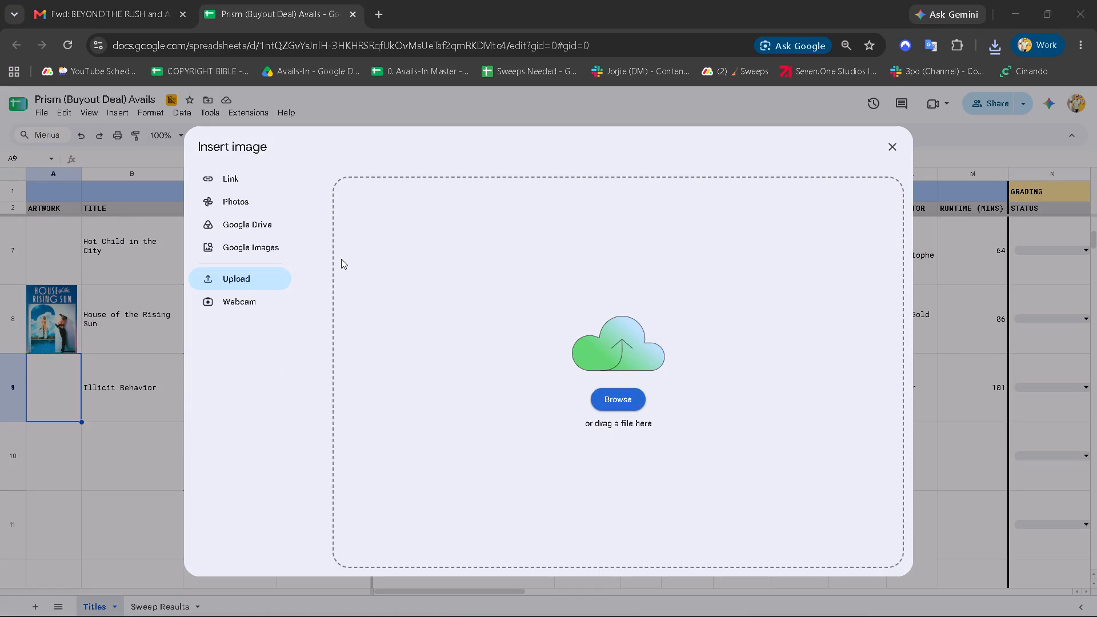
left_click(178, 145)
key("Return")
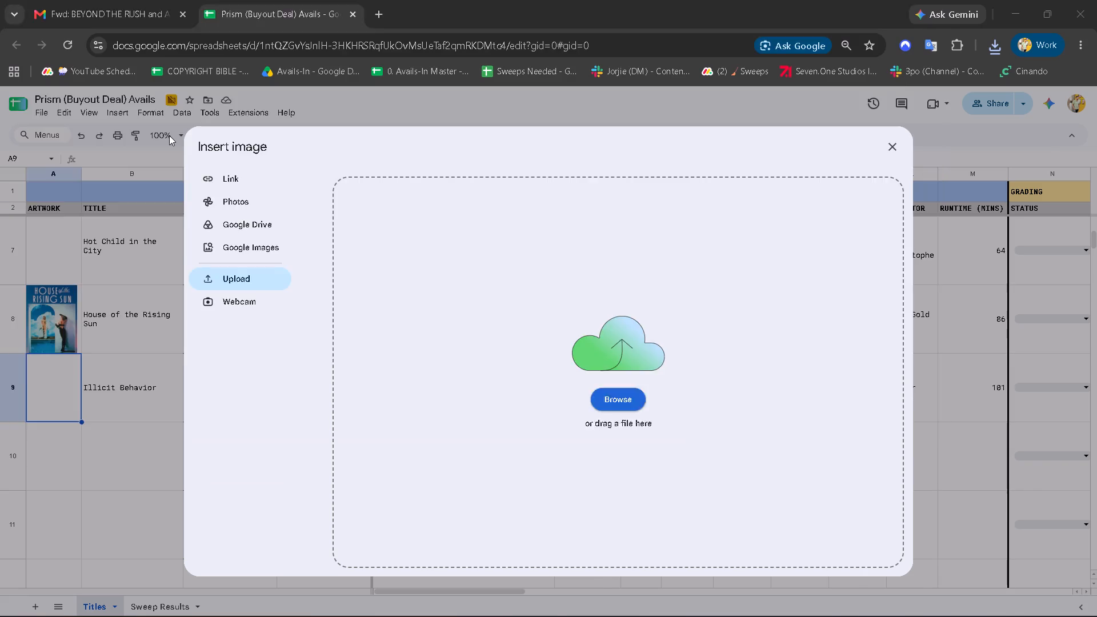
Open the Last Call IMDb link from the Erotic Thrillers page of the Prism deck and close the Illicit Behavior page.
key("alt+Tab")
left_click(339, 0)
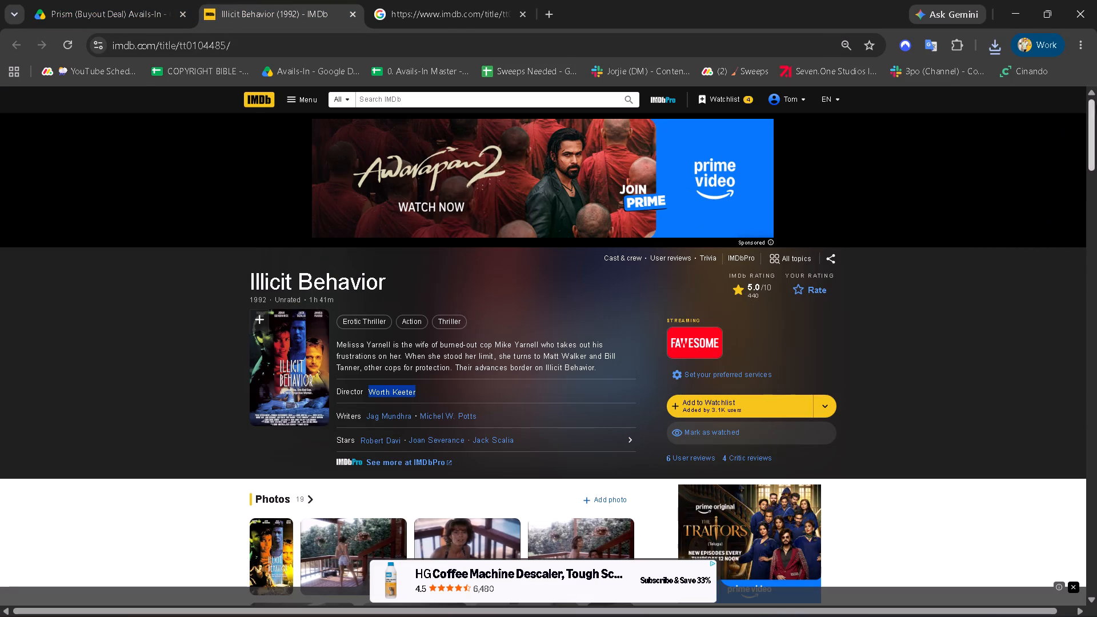
left_click(85, 0)
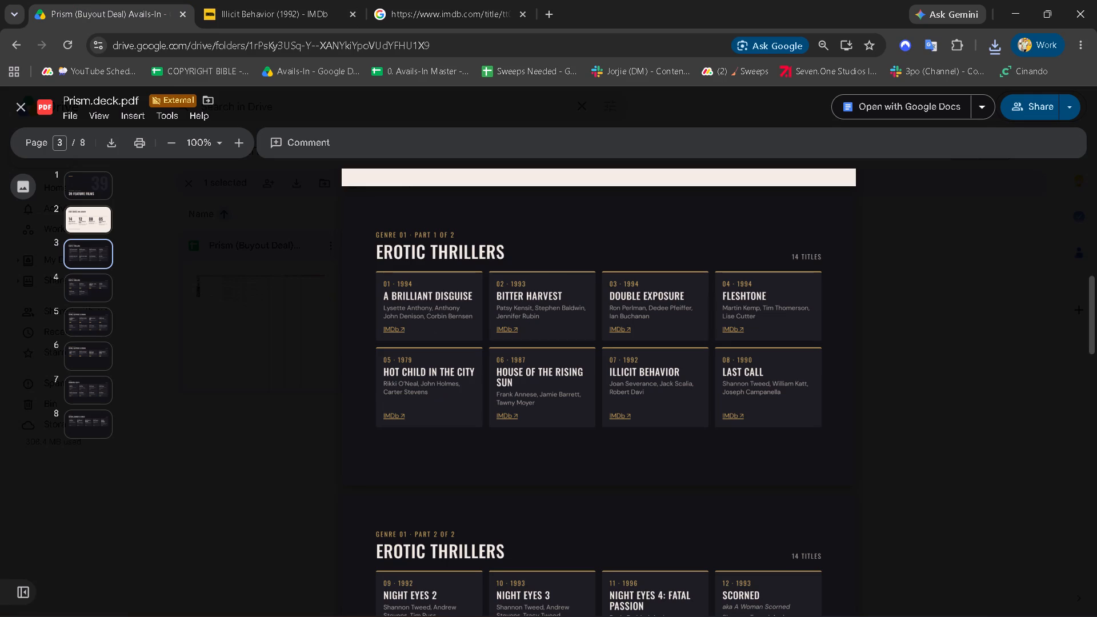
left_click(728, 416)
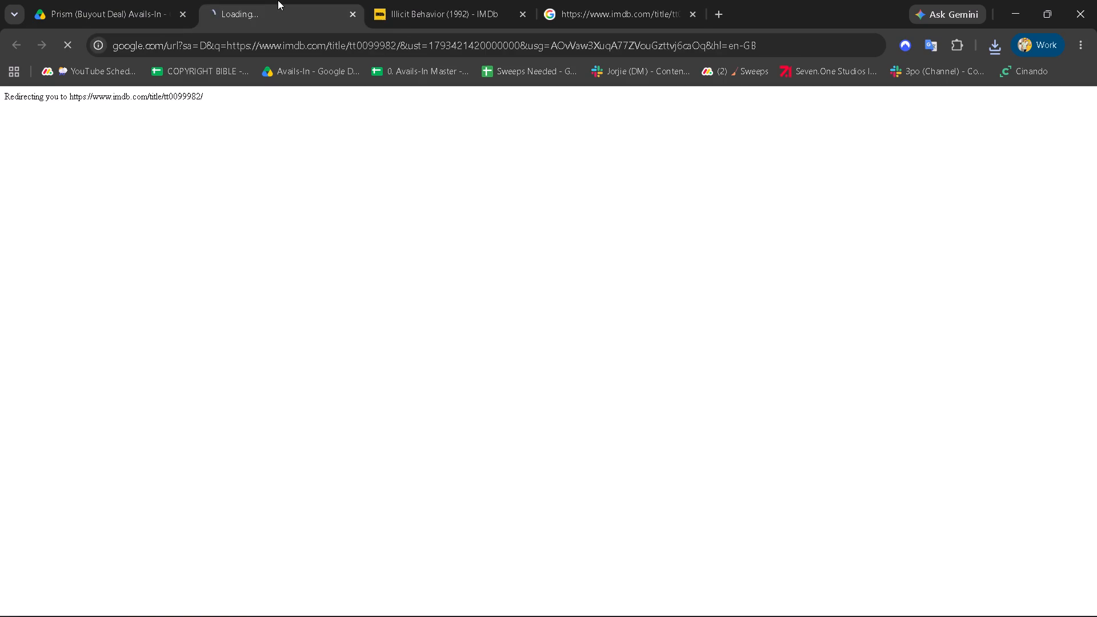
left_click(421, 0)
key("ctrl+w")
left_click(290, 0)
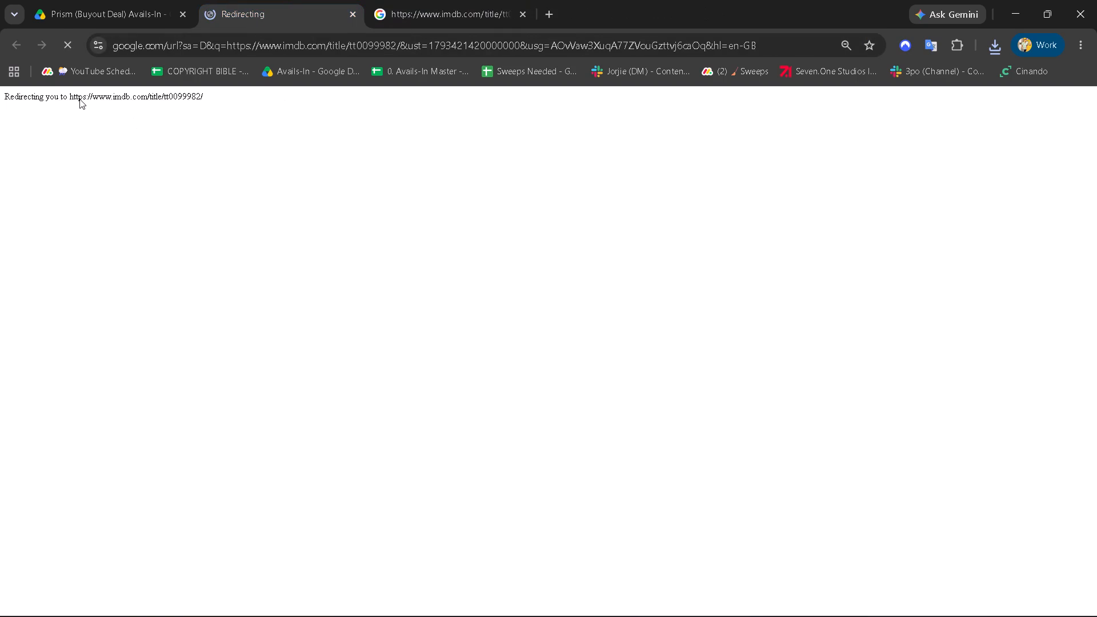
Copy the Last Call IMDb address and search Google Images for it.
left_click(74, 97)
left_click_drag(74, 97, 277, 94)
key("ctrl+c")
key("ctrl+c")
left_click(493, 0)
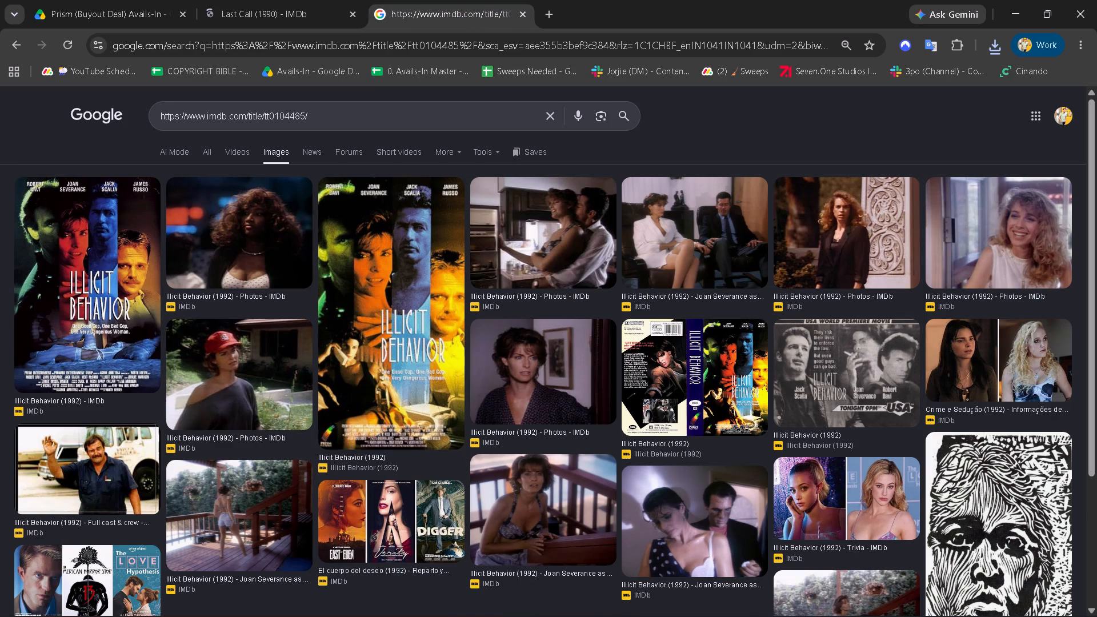
triple_click(371, 114)
key("ctrl+v")
key("Return")
key("alt+Tab")
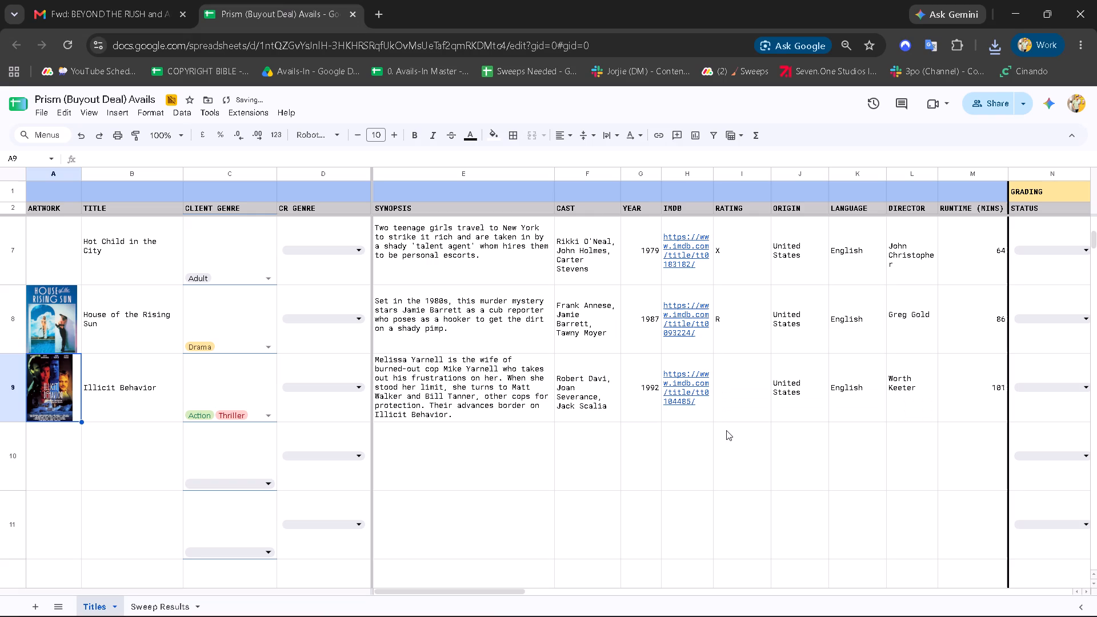
left_click(673, 454)
key("ctrl+v")
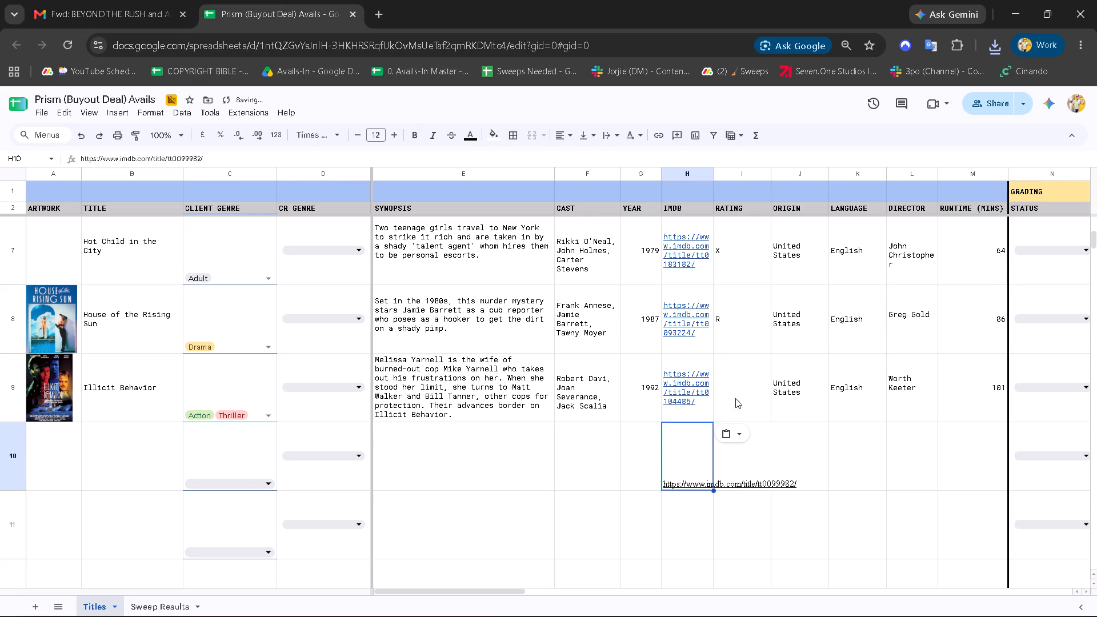
left_click(686, 368)
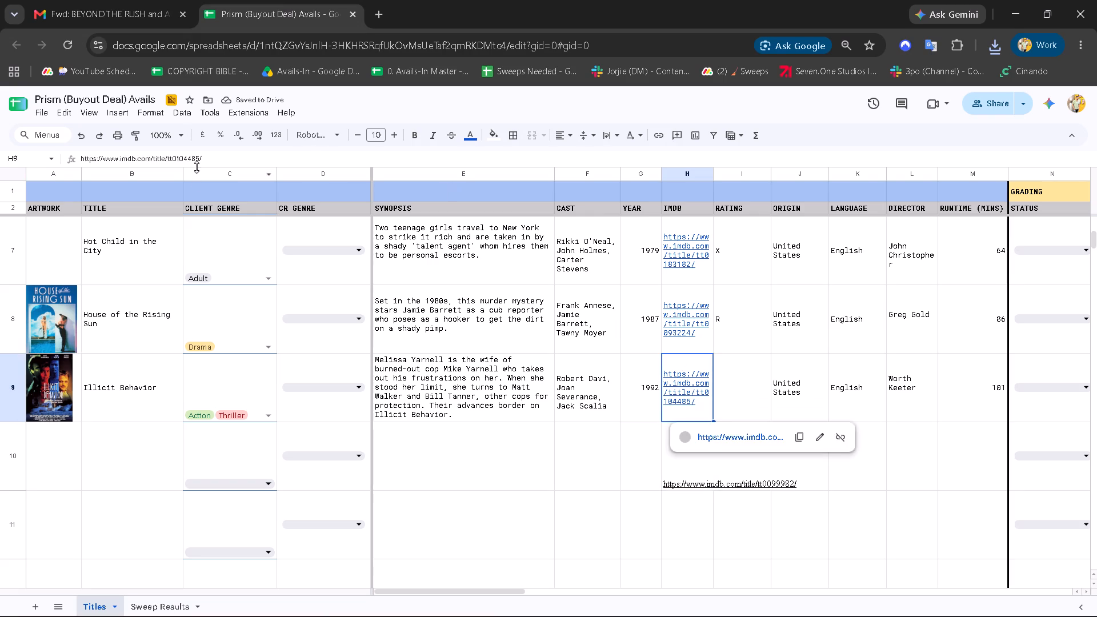
left_click(134, 131)
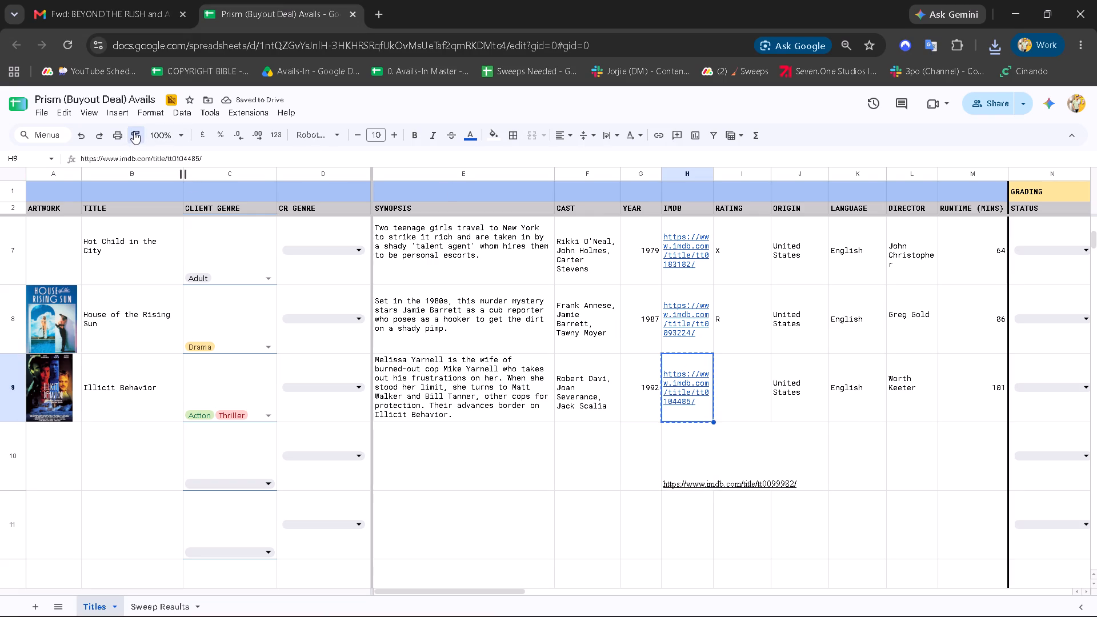
key("ctrl+shift+Down")
left_click(394, 458)
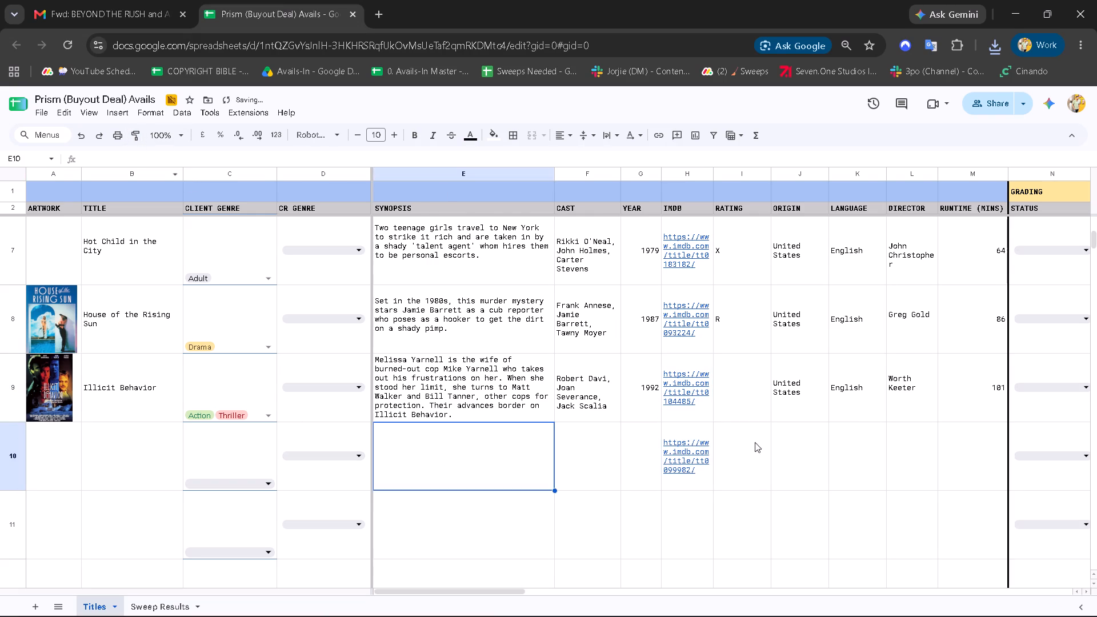
scroll(703, 434, "down", 2)
scroll(503, 378, "up", 1)
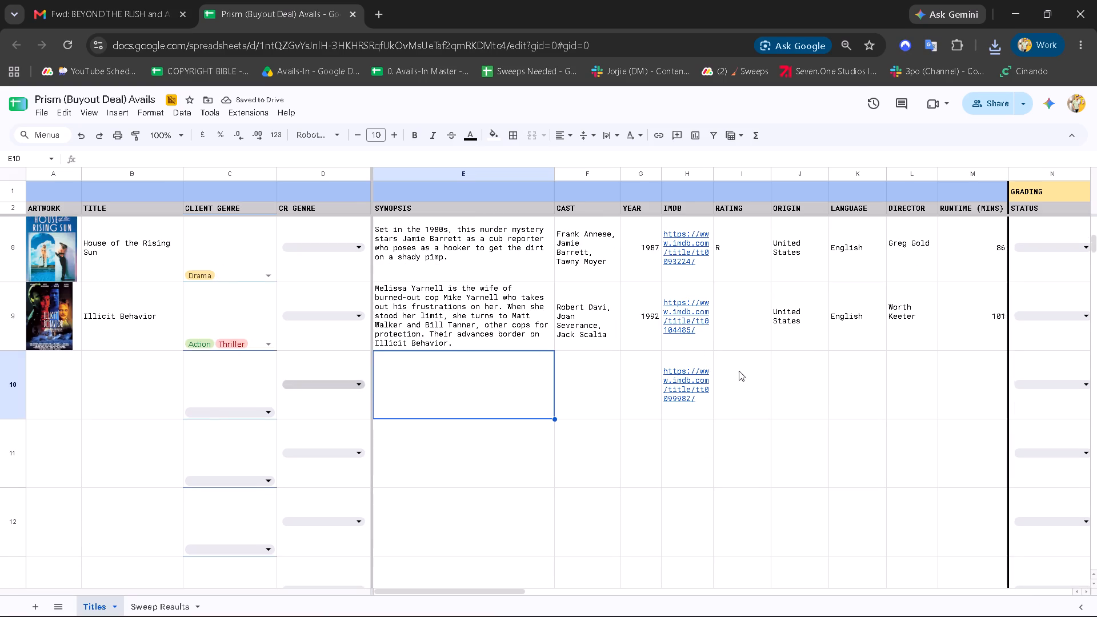
Copy the title Last Call from its IMDb page into the Title cell of row 10.
key("alt+Tab")
left_click(61, 0)
left_click(218, 0)
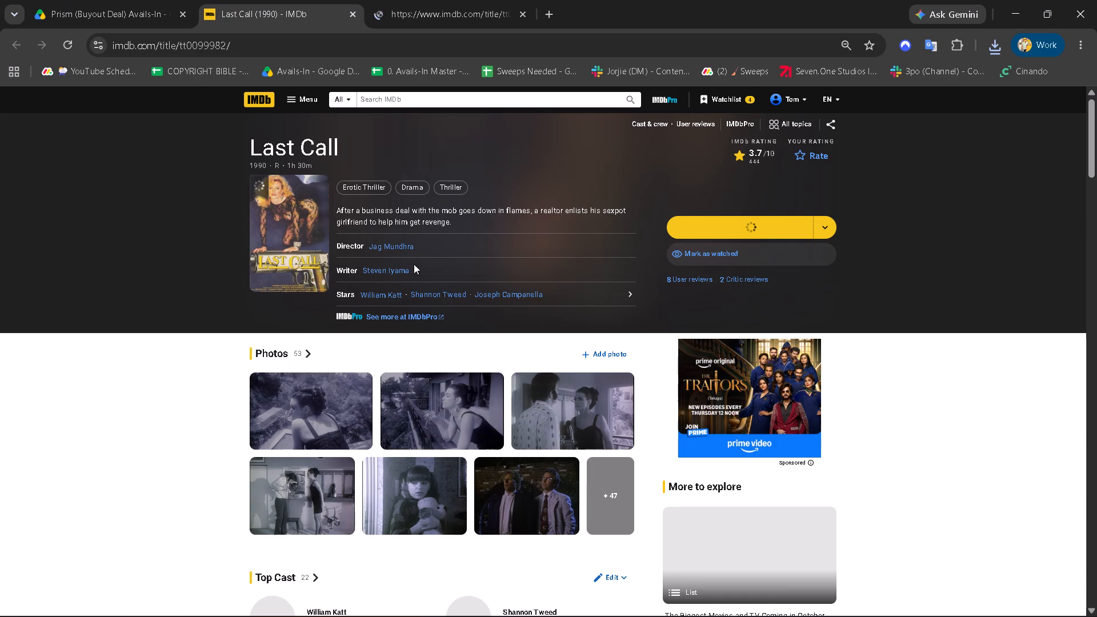
triple_click(265, 146)
key("ctrl+c")
key("ctrl+c")
key("ctrl+c")
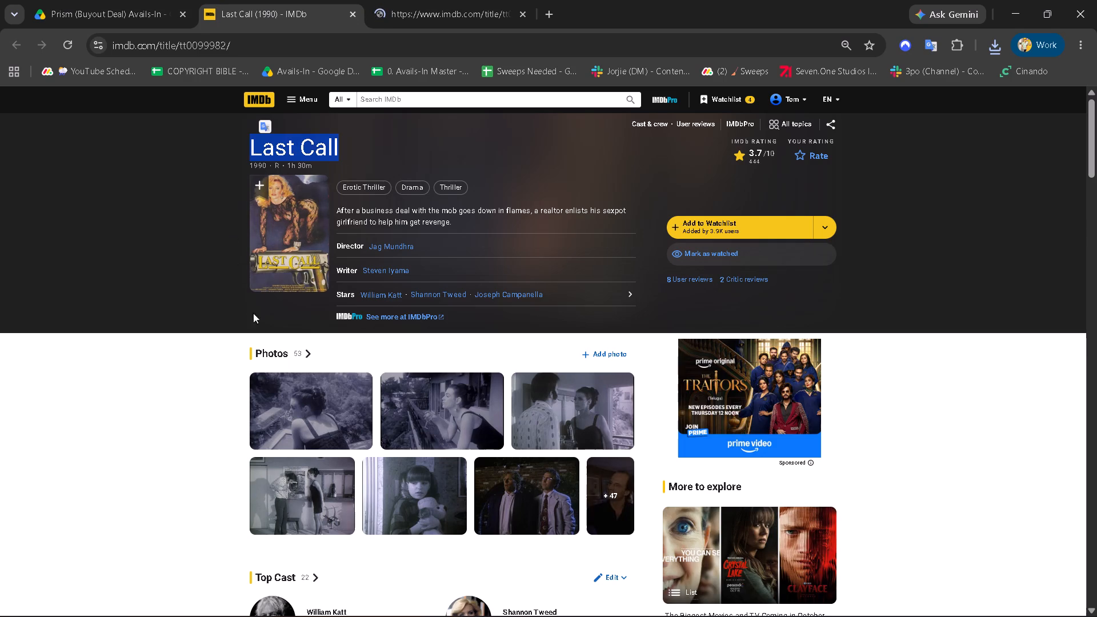
key("alt+Tab")
double_click(137, 400)
key("ctrl+v")
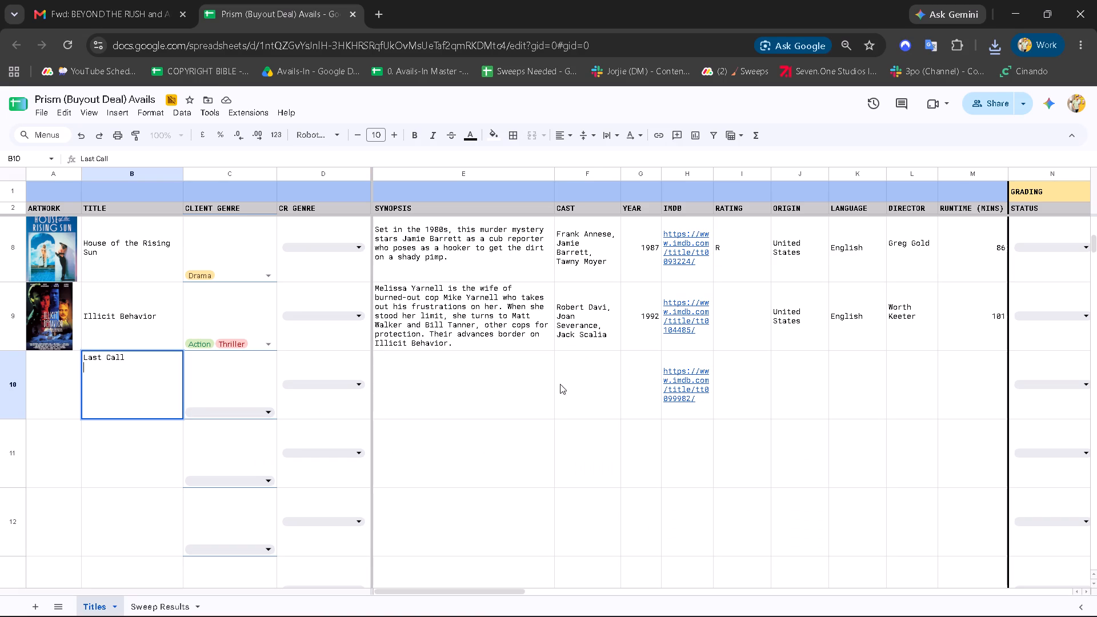
Enter year 1990, rating R and runtime 90 minutes for Last Call in row 10.
left_click(631, 386)
type("1990")
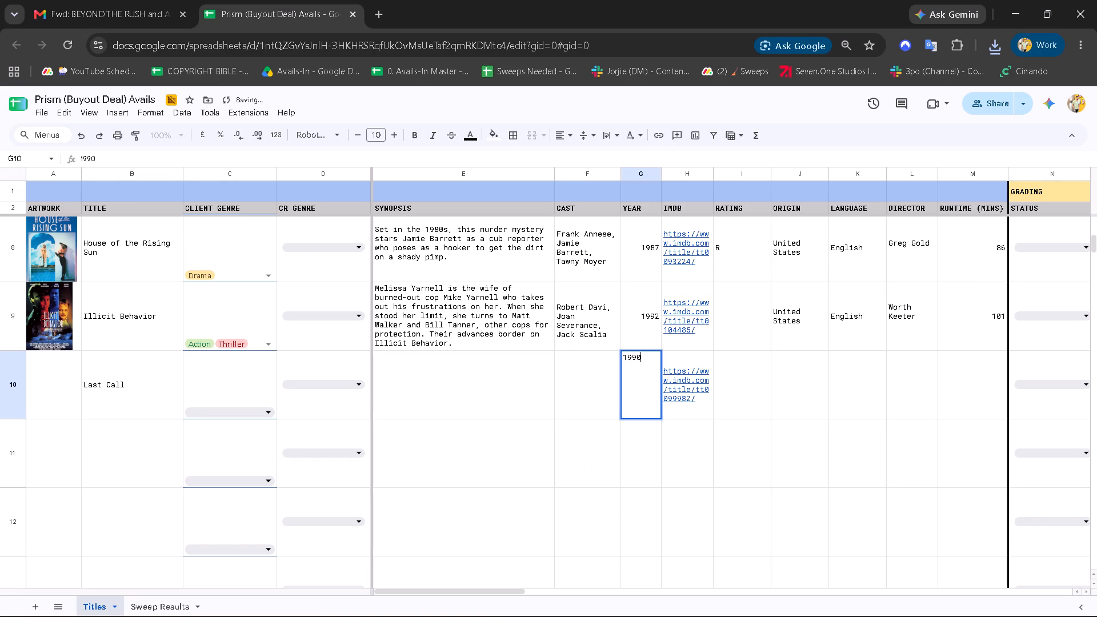
key("Tab")
key("Tab")
key("shift+r")
key("Tab")
key("Tab")
key("Tab")
key("Tab")
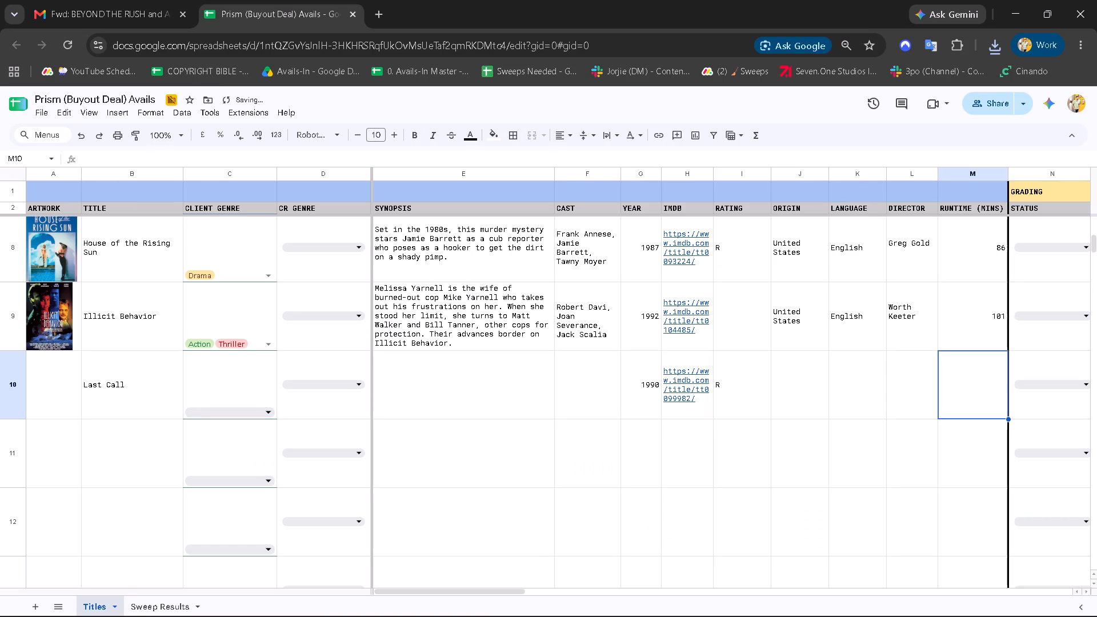
type("90")
key("Return")
Copy the Last Call plot summary from IMDb into the Synopsis cell of row 10.
key("alt+Tab")
left_click(2, 315)
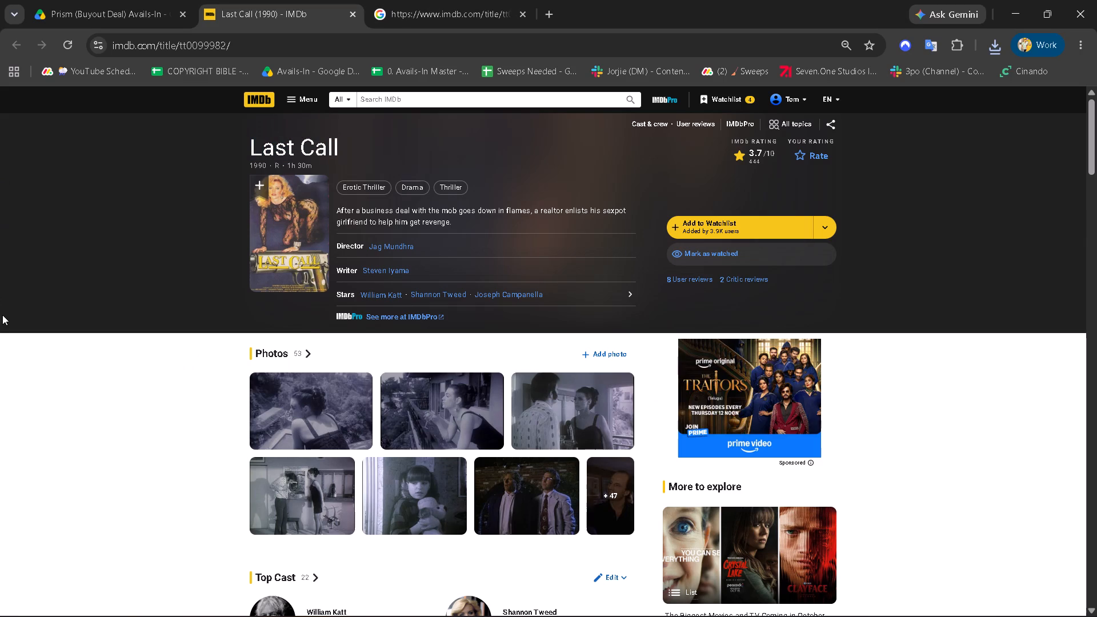
triple_click(405, 212)
key("ctrl+c")
key("ctrl+c")
key("alt+Tab")
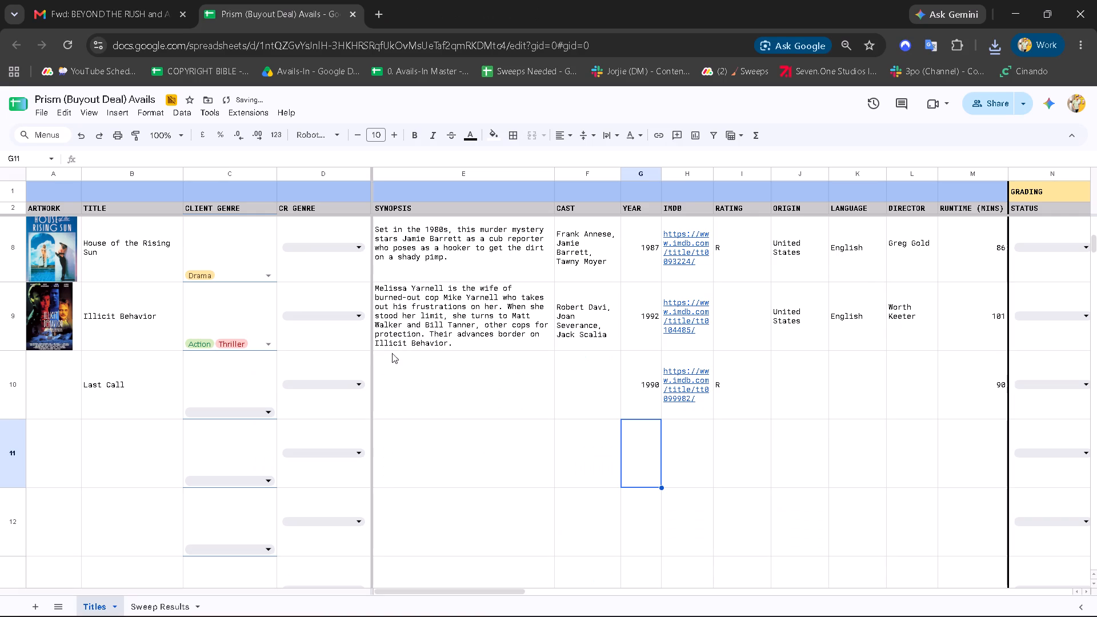
double_click(442, 396)
key("ctrl+v")
Set the client genre of Last Call in row 10 to Drama and Thriller.
left_click(224, 391)
type("dr")
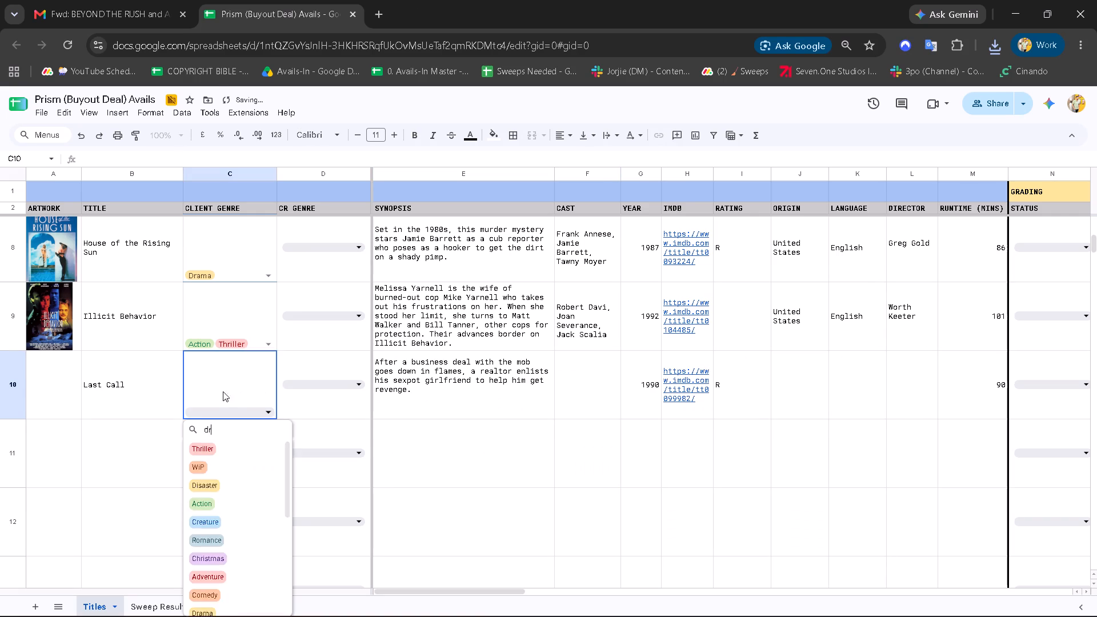
left_click(203, 447)
key("t")
key("h")
left_click(197, 444)
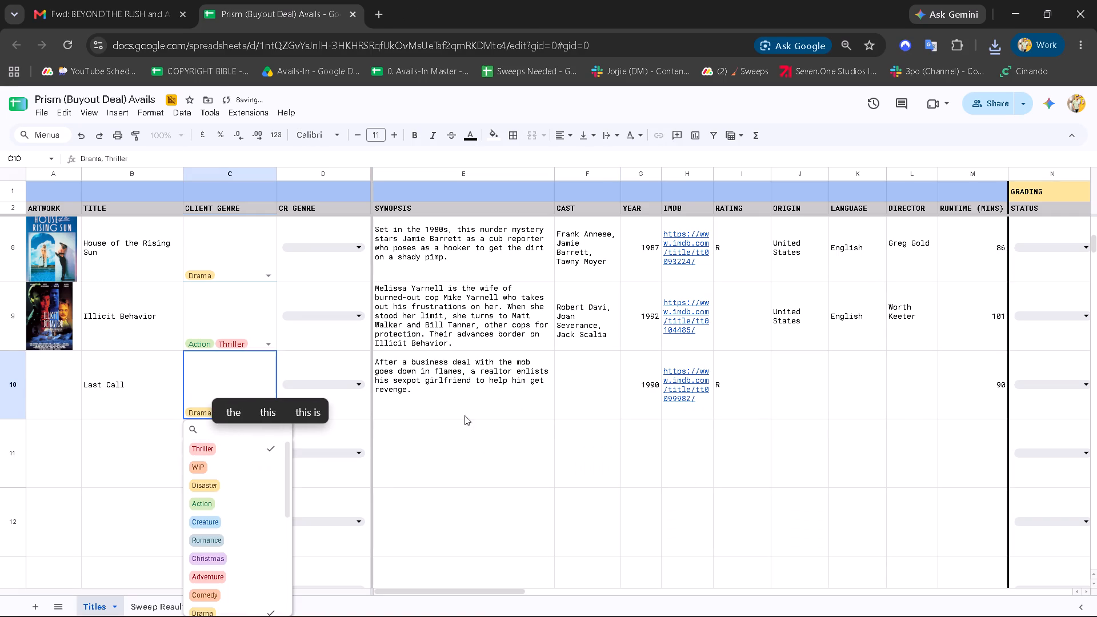
Copy the names of the three stars from the Last Call IMDb page for the Cast cell of row 10.
left_click(575, 385)
key("alt+Tab")
left_click(0, 440)
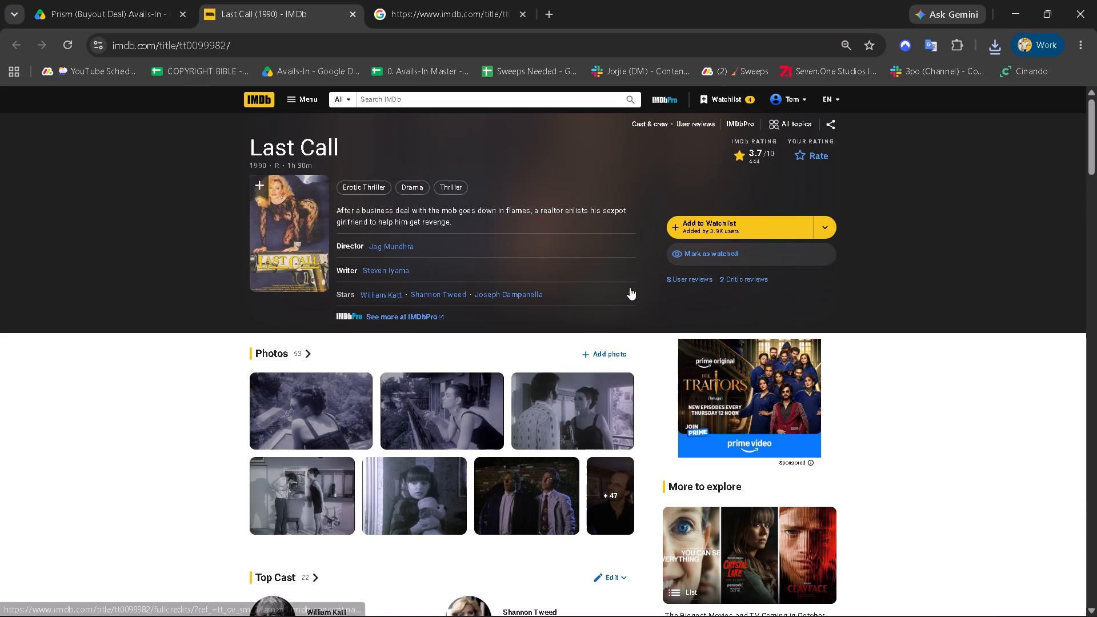
left_click_drag(641, 291, 359, 295)
key("ctrl+c")
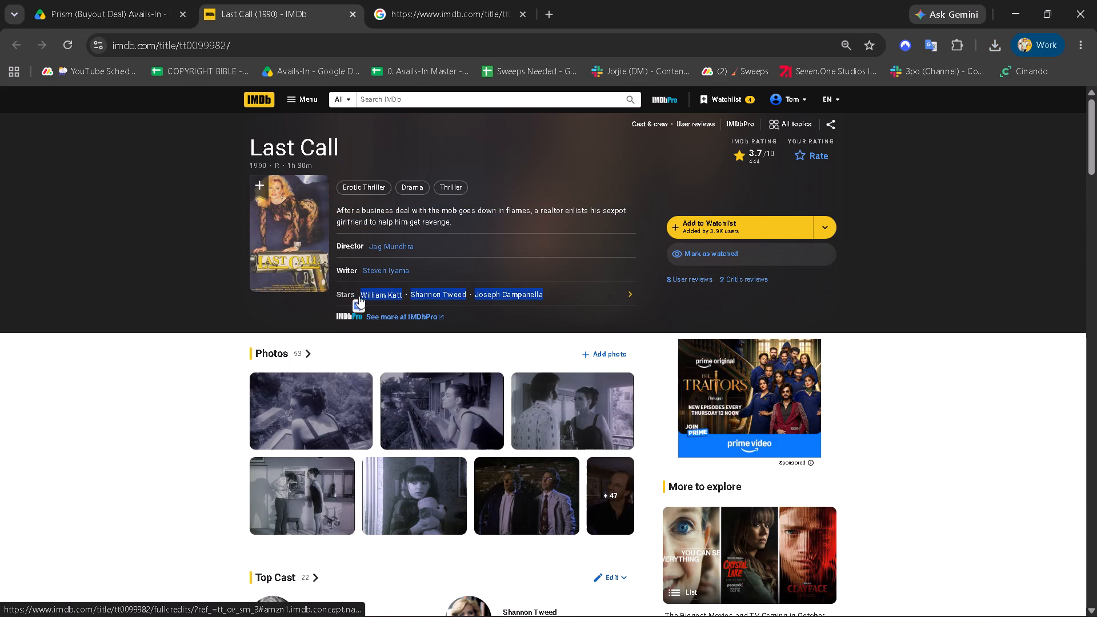
key("ctrl+c")
key("ctrl+c")
Check Last Call's country of origin and language on IMDb, and examine the image results for a suitable poster.
left_click_drag(1096, 107, 1096, 458)
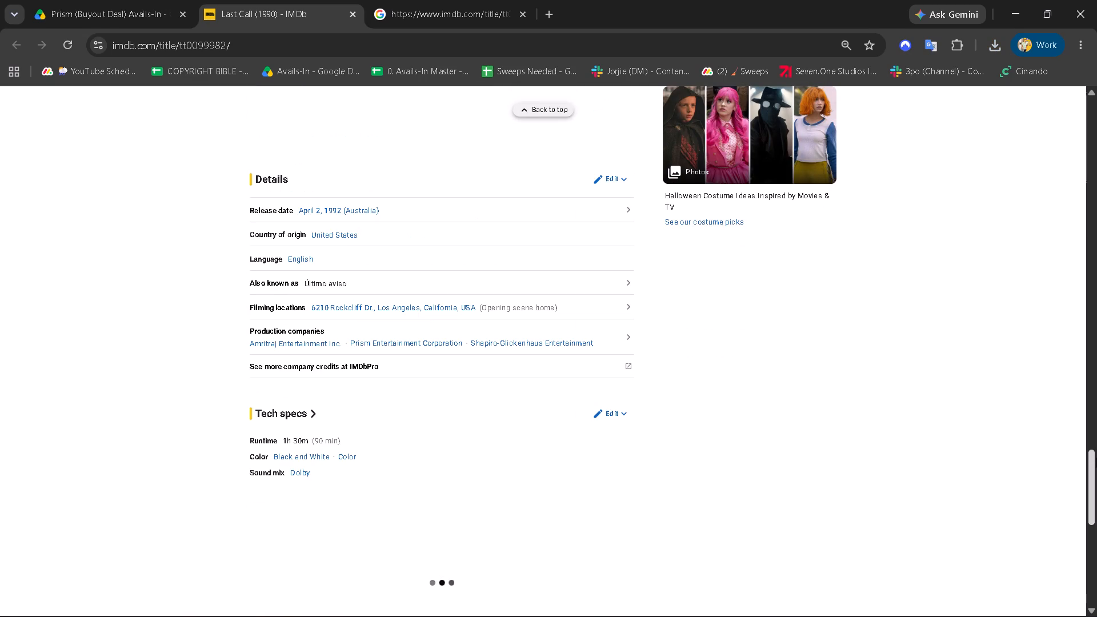
left_click_drag(1096, 458, 1096, 4)
key("ctrl+Tab")
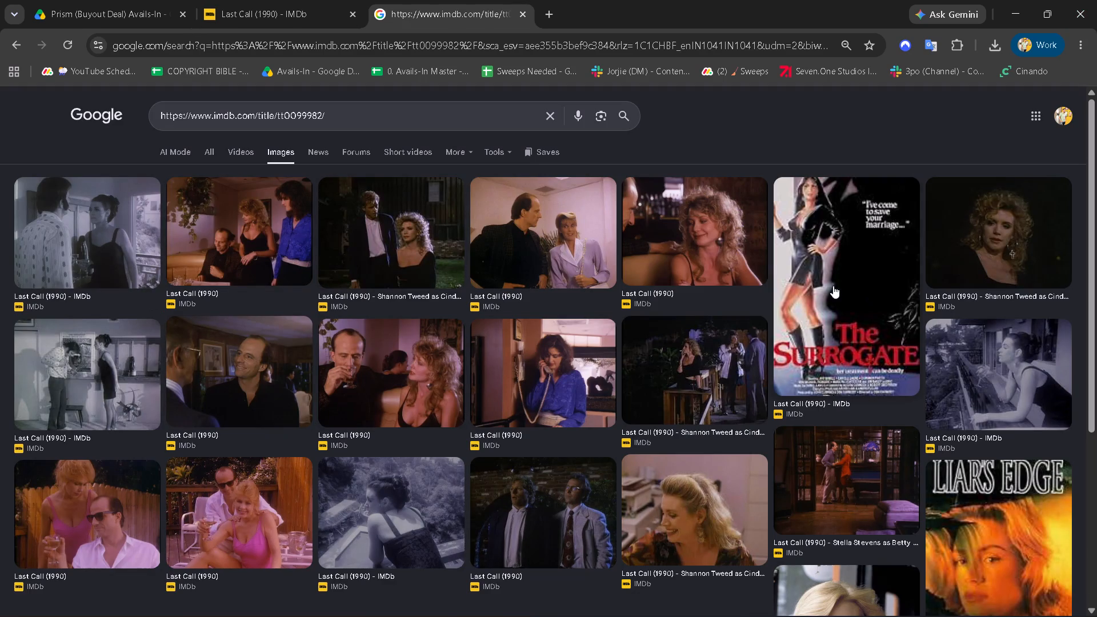
scroll(675, 298, "down", 3)
left_click(234, 16)
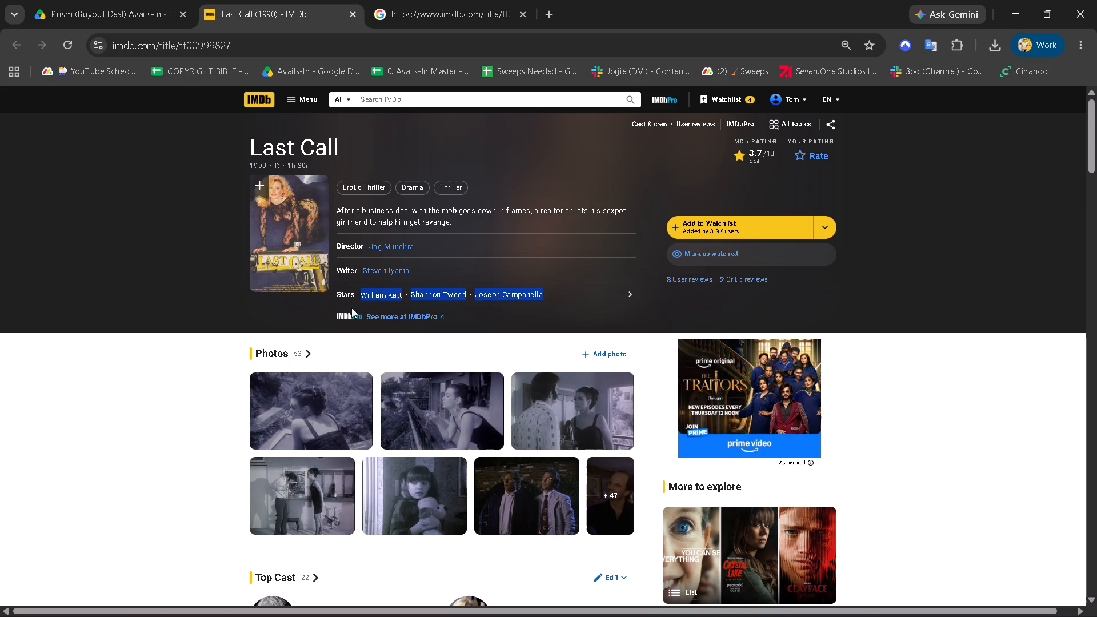
left_click(375, 0)
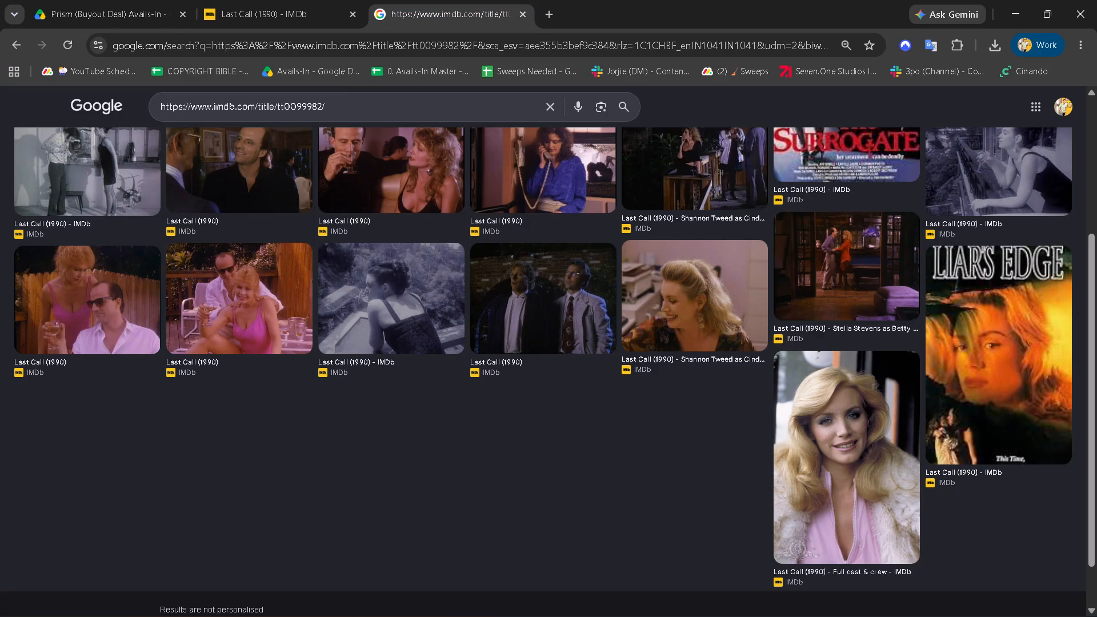
scroll(620, 418, "up", 4)
scroll(627, 443, "down", 4)
scroll(626, 443, "up", 7)
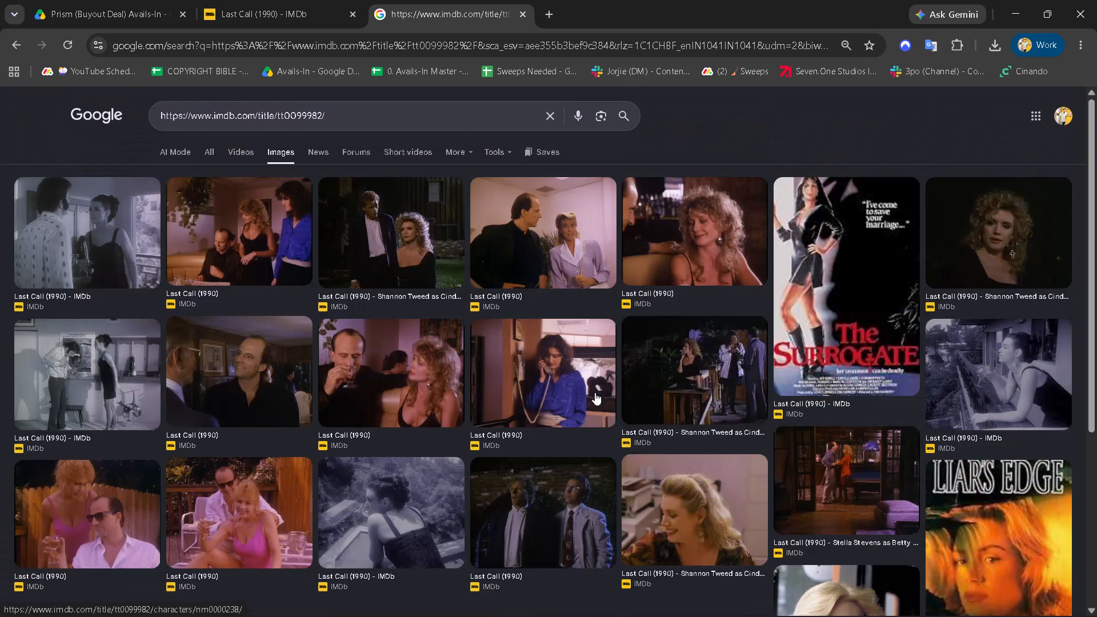
scroll(423, 272, "down", 6)
scroll(433, 364, "up", 6)
left_click(309, 0)
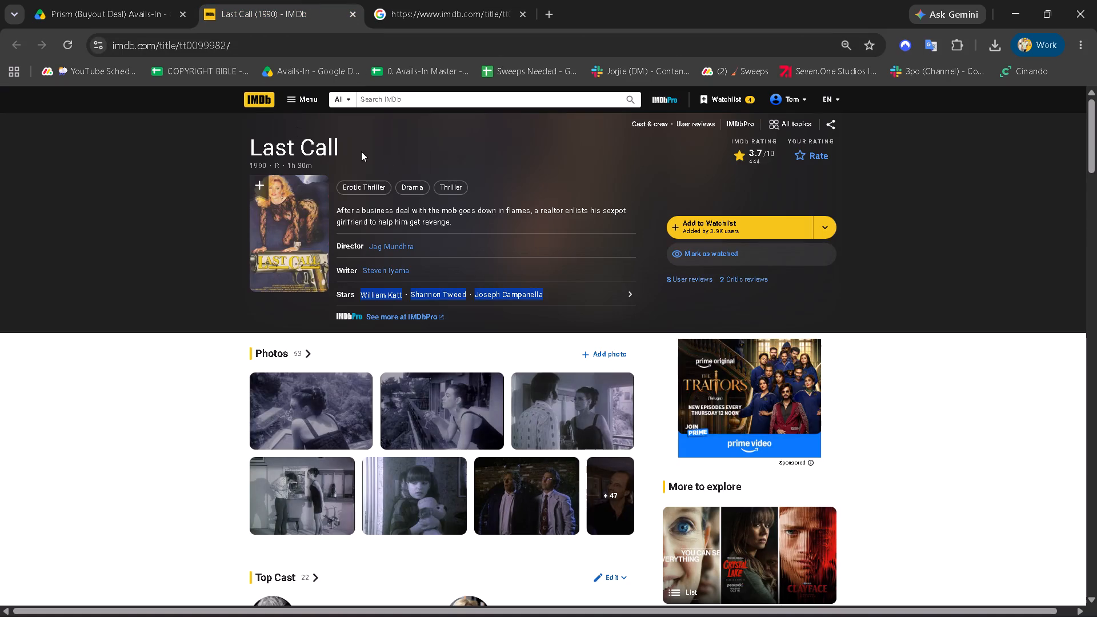
Fill the Cast cell of row 10 with William Katt, Shannon Tweed, Joseph Campanella, separated by commas.
key("alt+Tab")
double_click(598, 385)
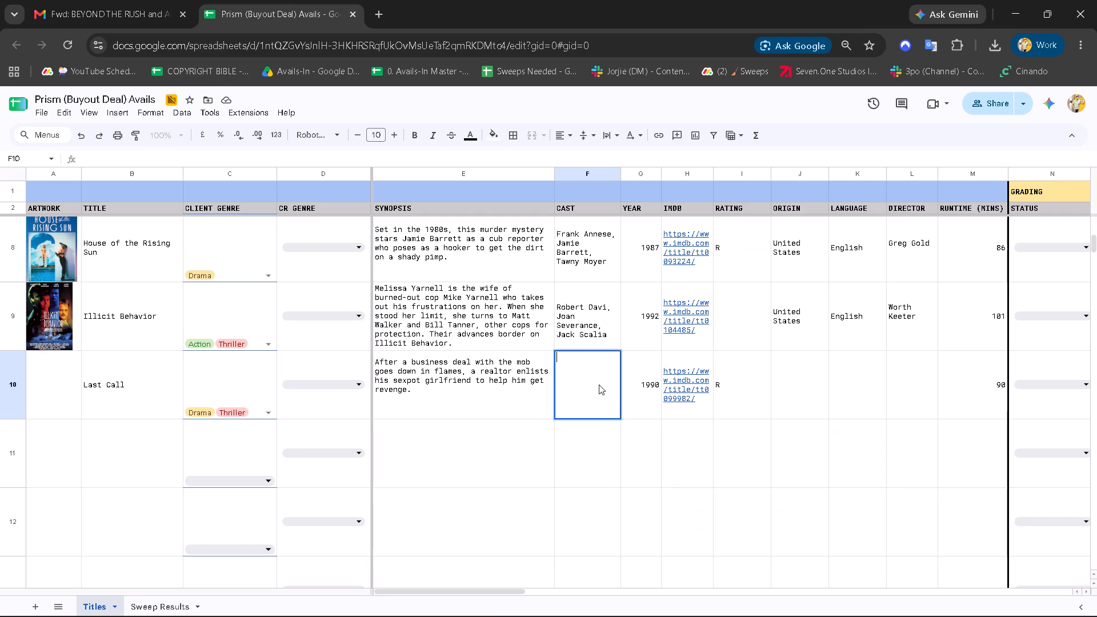
key("ctrl+v")
left_click(613, 366)
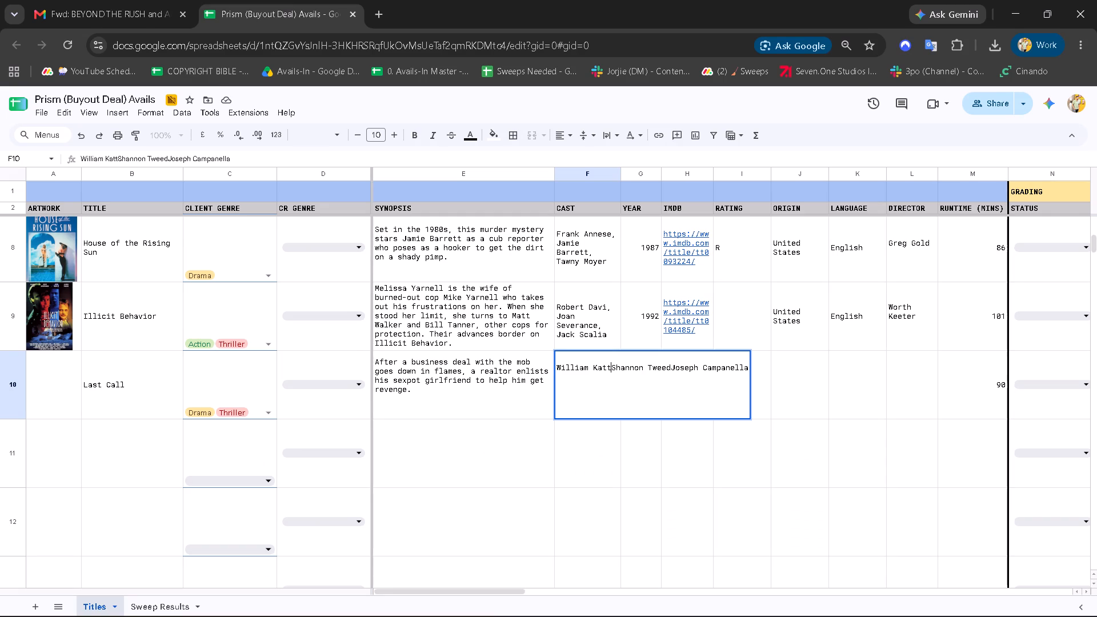
key("comma")
key("space")
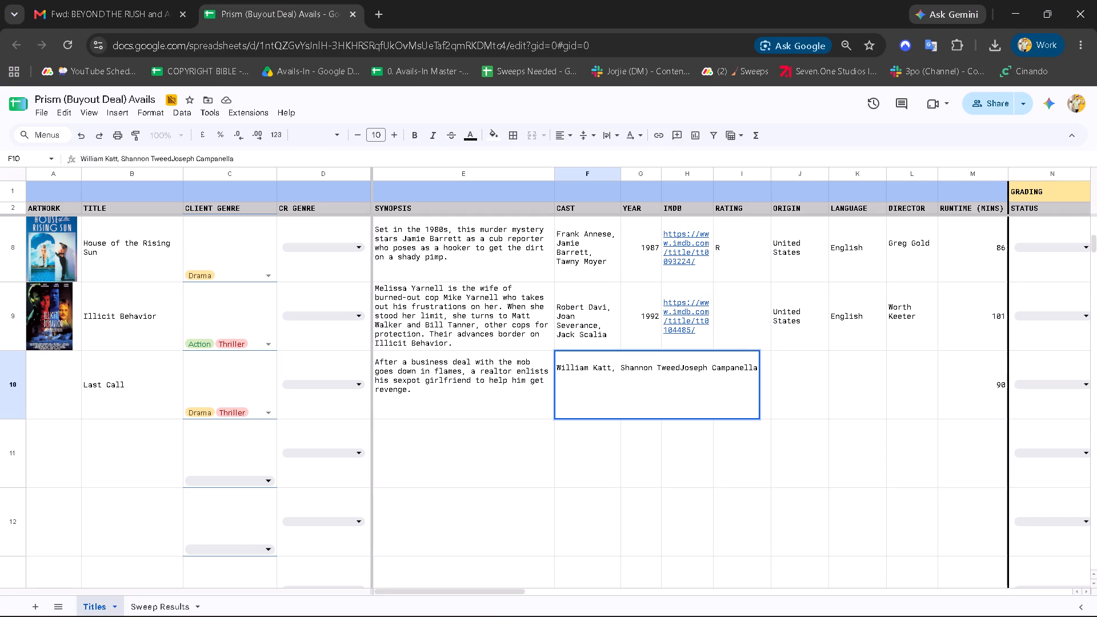
left_click(679, 364)
key("comma")
key("space")
left_click(757, 312)
Copy the origin United States and language English from row 9 into the matching cells of row 10.
left_click_drag(806, 323, 827, 326)
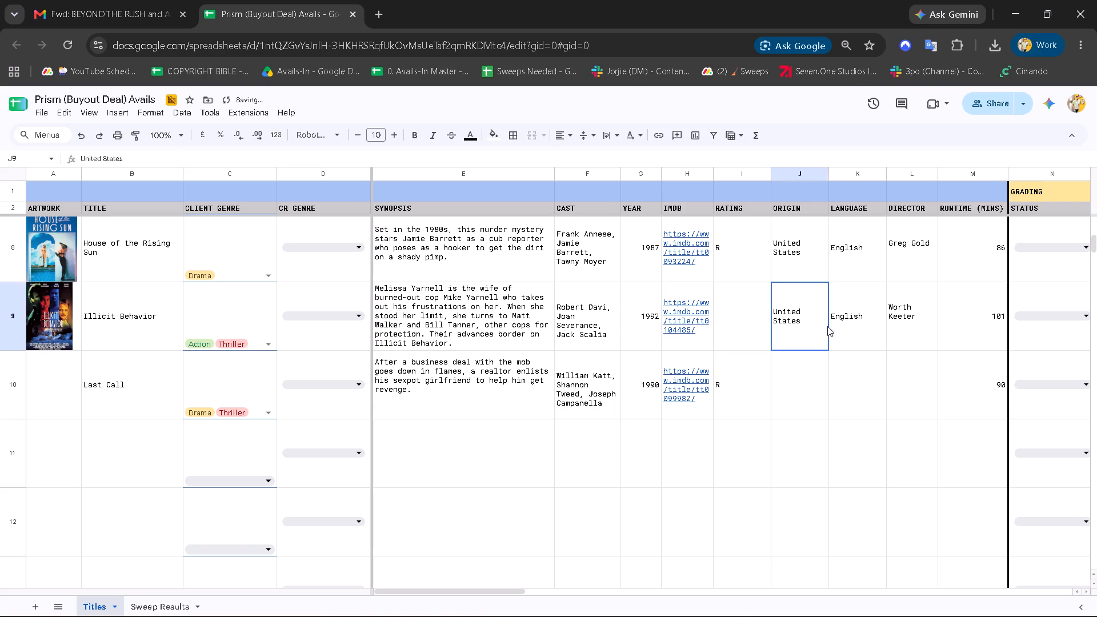
left_click_drag(827, 326, 834, 330)
key("ctrl+c")
key("ctrl+c")
left_click(802, 386)
key("ctrl+v")
left_click(915, 388)
Search Google Images for Last Call 1990, using the title copied from its IMDb page.
key("alt+Tab")
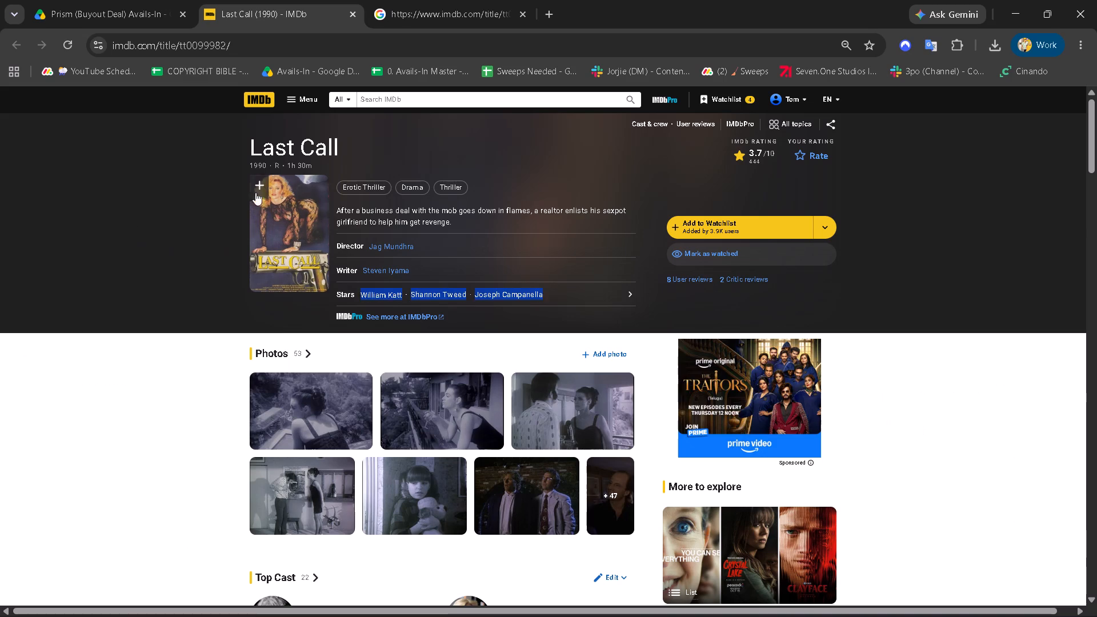
left_click(263, 150)
left_click_drag(263, 150, 321, 145)
key("ctrl+c")
key("ctrl+c")
left_click(397, 0, "ctrl")
triple_click(327, 115)
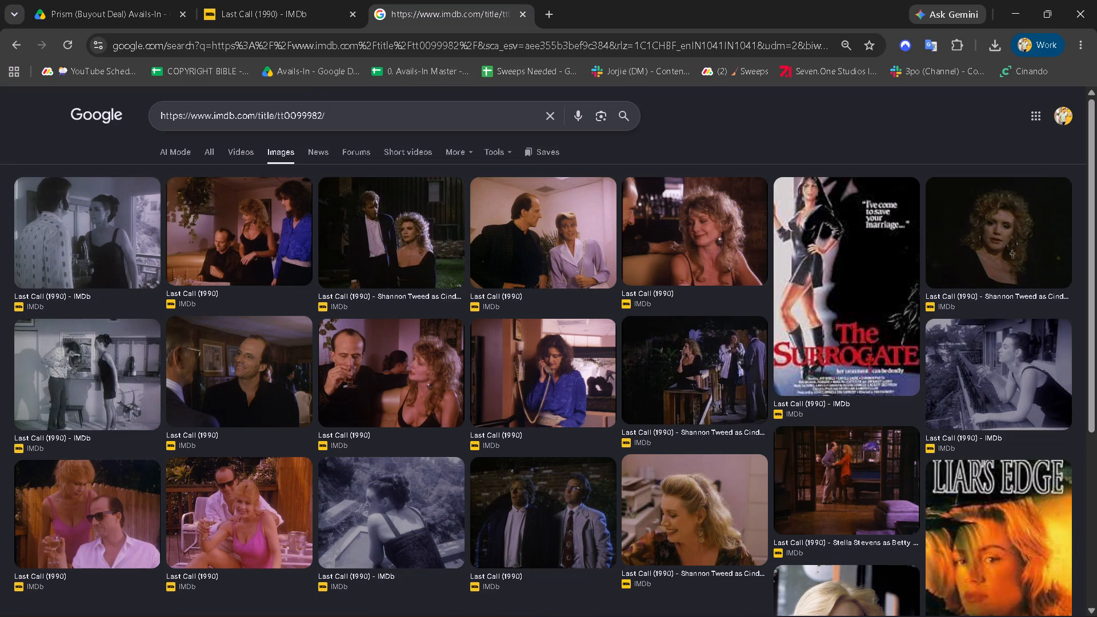
key("ctrl+v")
key("space")
type("1990")
key("Return")
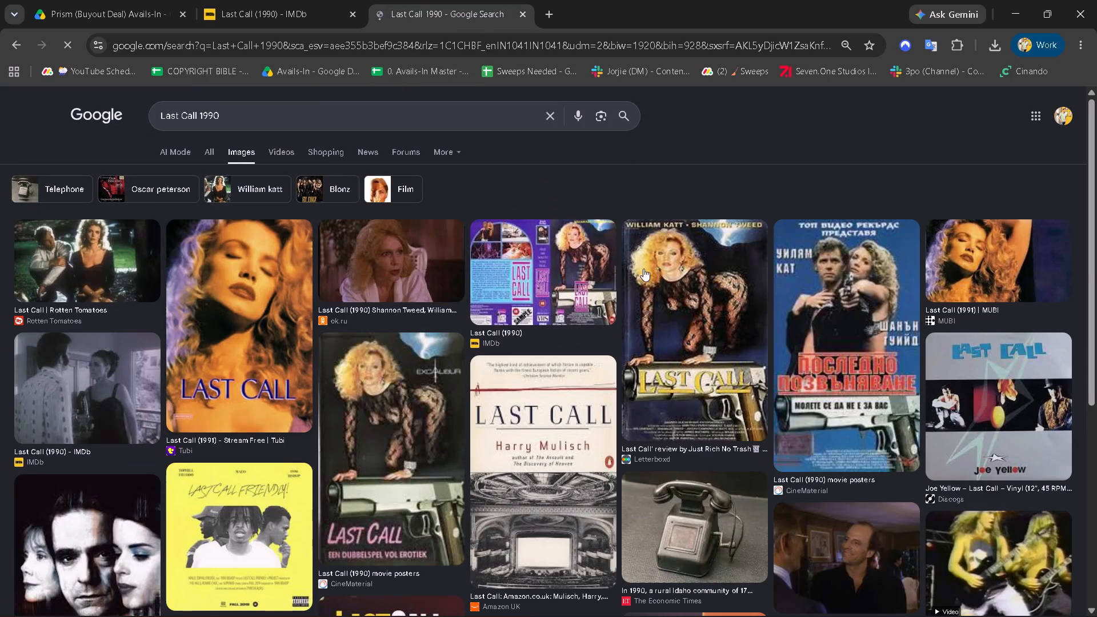
Examine the Last Call 1990 image results for a suitable poster, comparing them with the IMDb artwork and the deck listing.
left_click(281, 0)
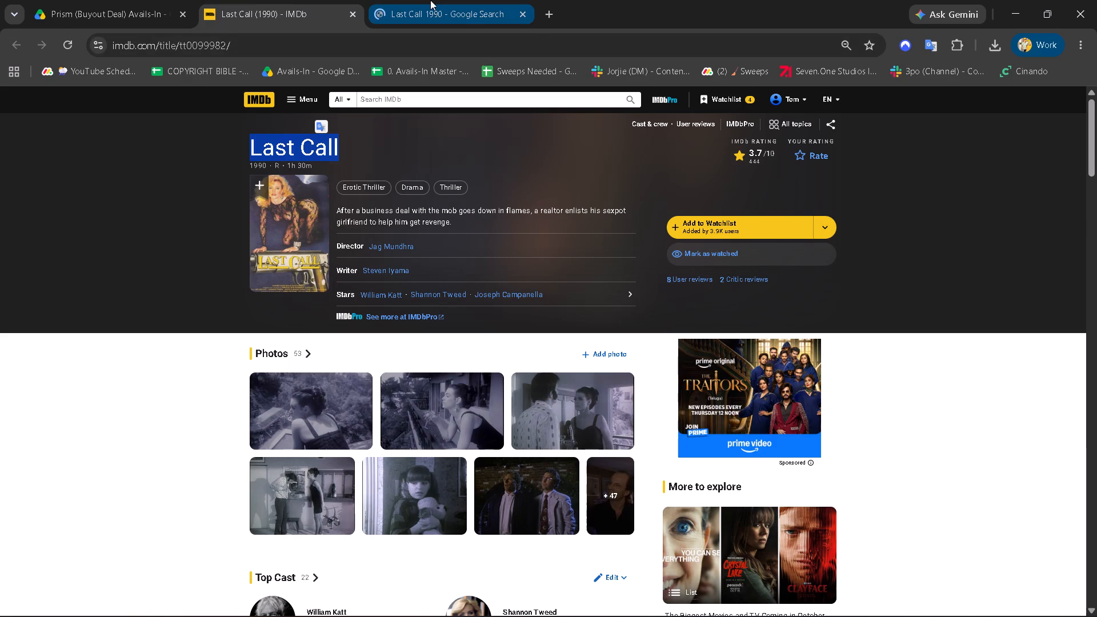
left_click(430, 0)
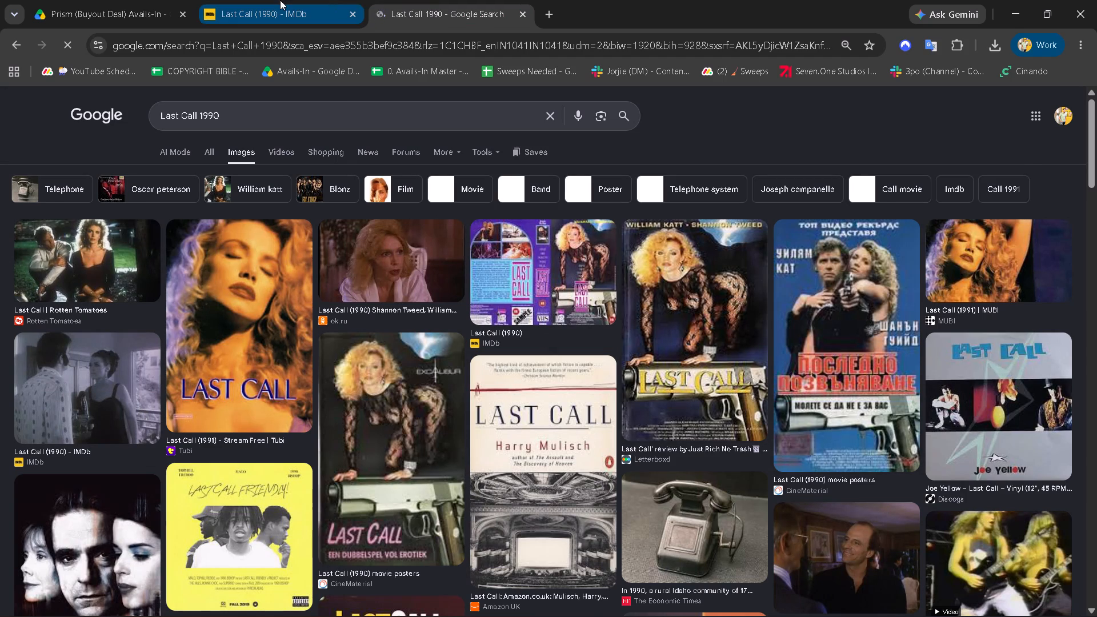
left_click(279, 0)
left_click(443, 0)
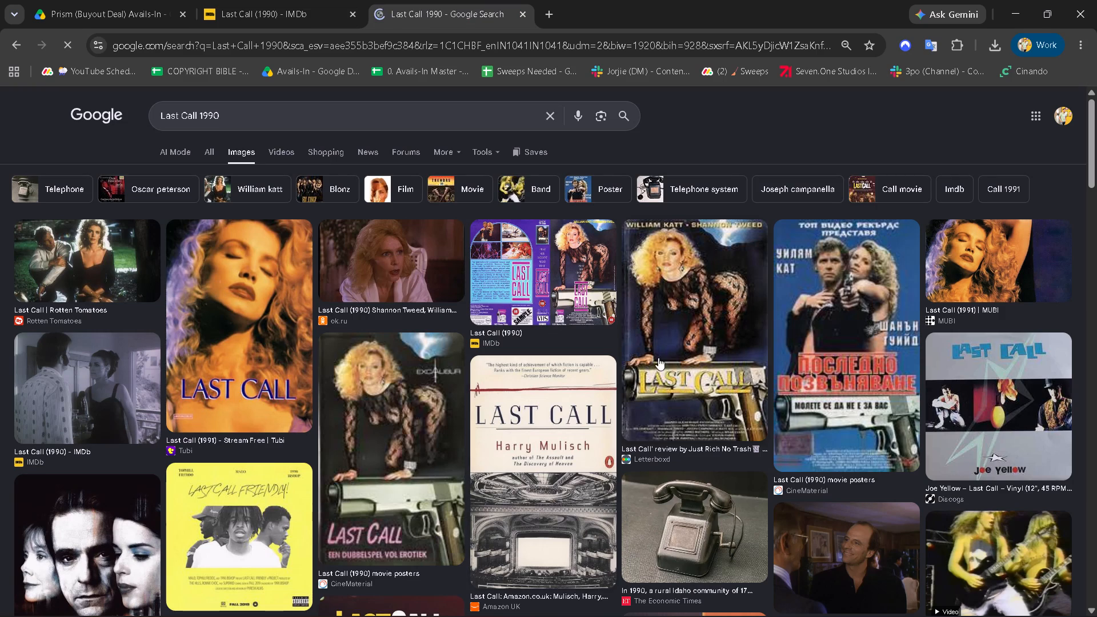
scroll(275, 383, "down", 1)
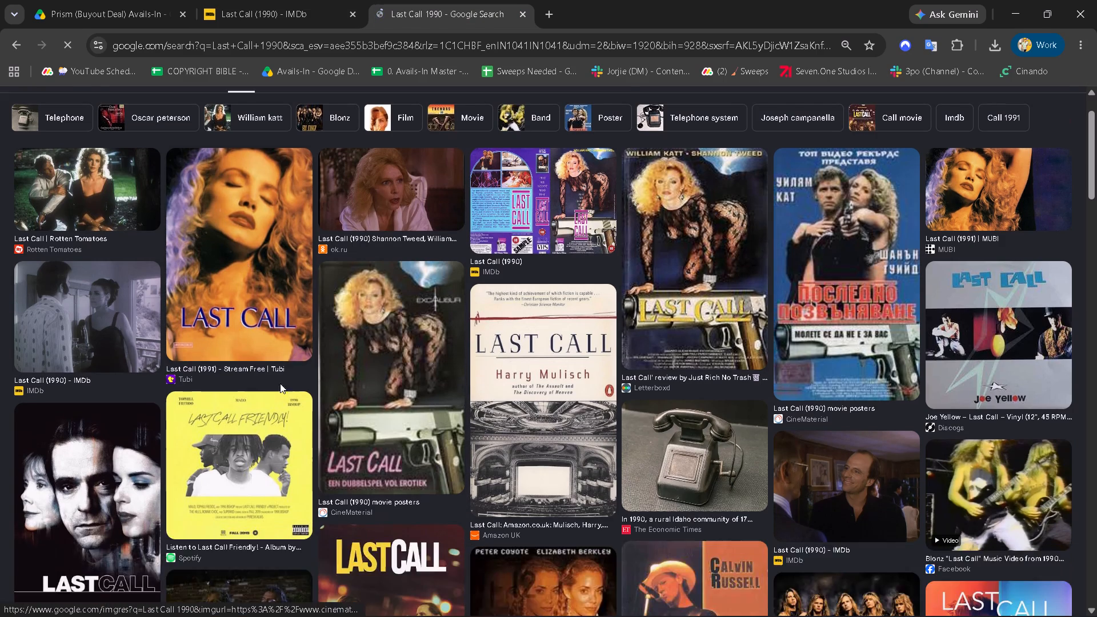
scroll(202, 414, "up", 4)
scroll(547, 367, "down", 5)
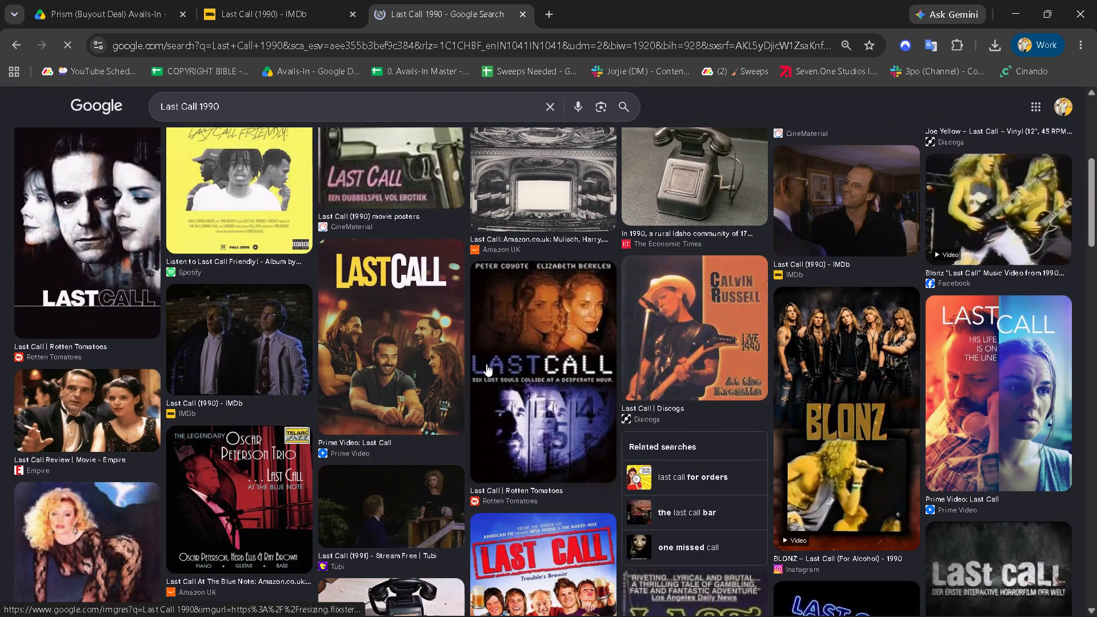
scroll(722, 429, "down", 3)
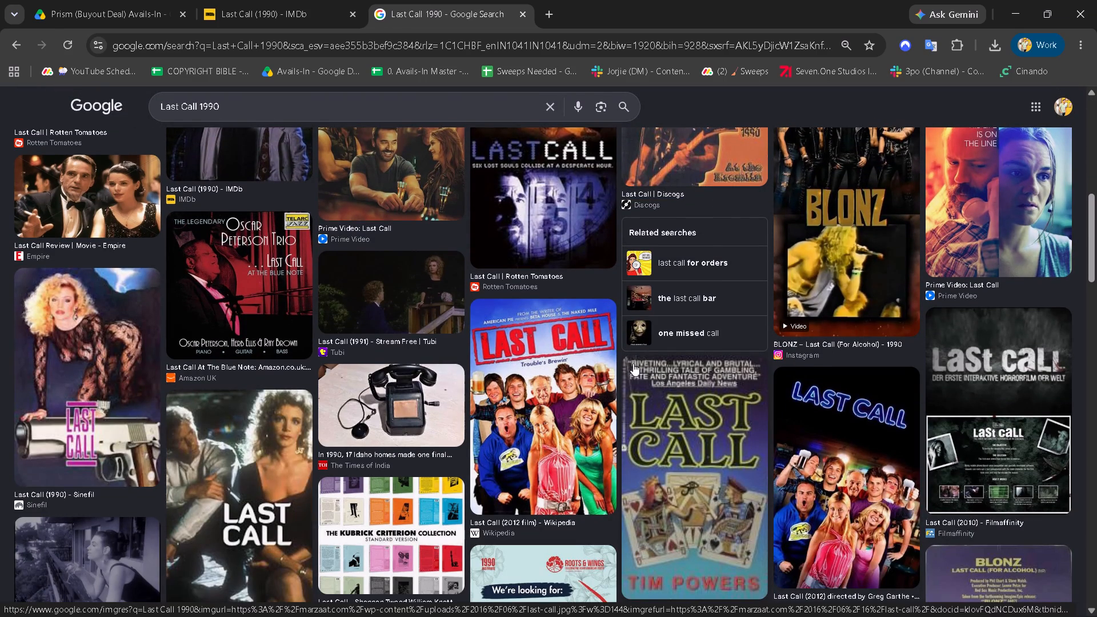
scroll(277, 329, "down", 2)
scroll(313, 258, "down", 3)
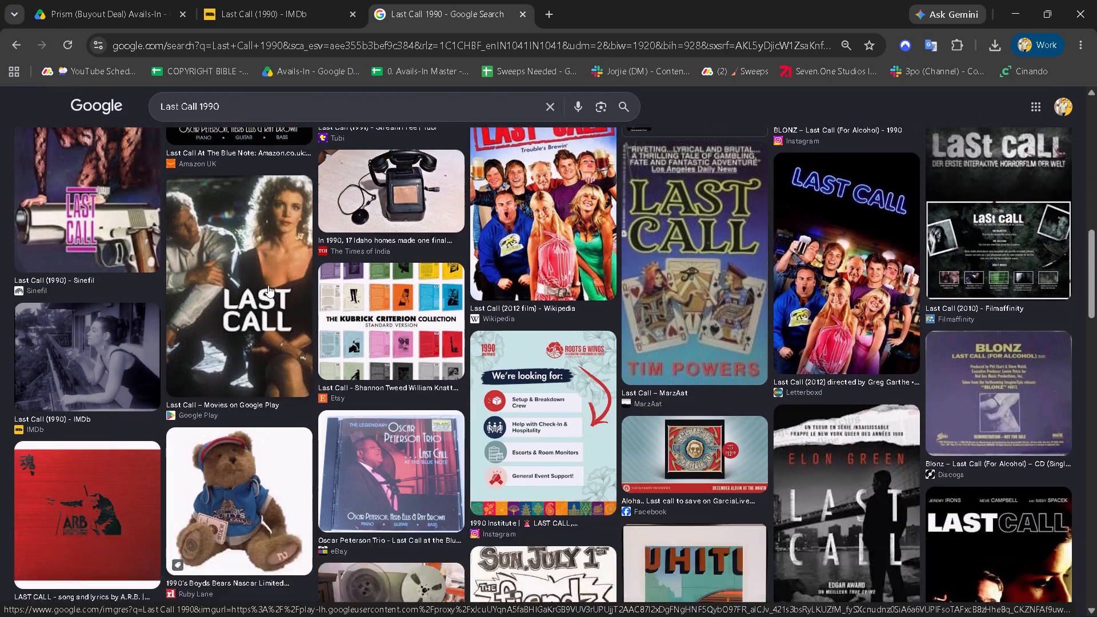
scroll(351, 323, "down", 4)
scroll(414, 343, "down", 4)
scroll(302, 271, "down", 3)
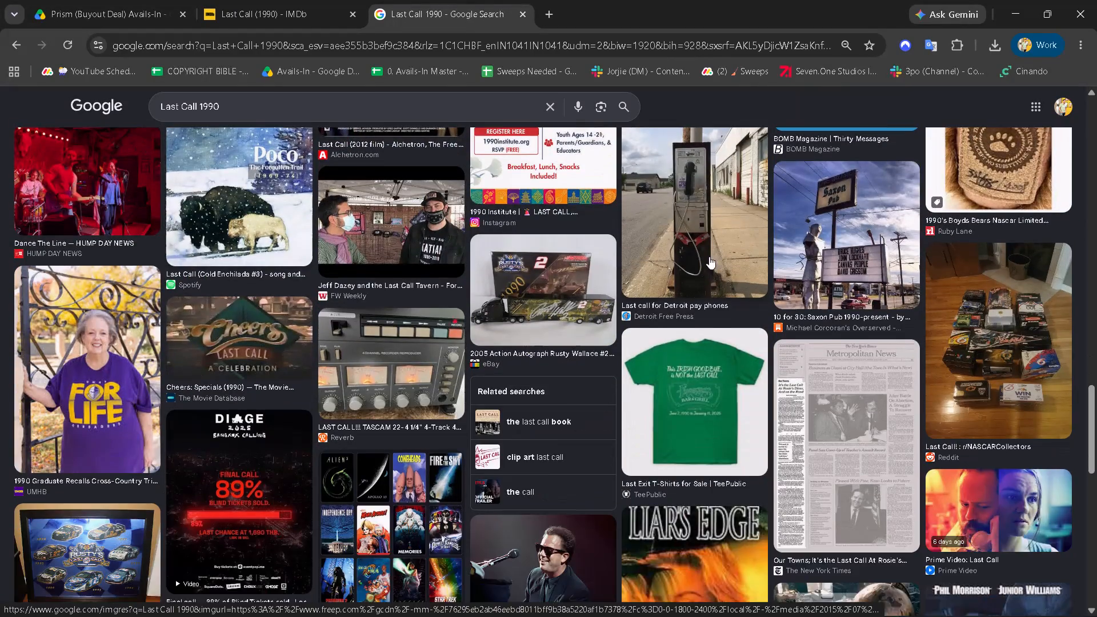
scroll(410, 273, "down", 9)
scroll(918, 343, "up", 11)
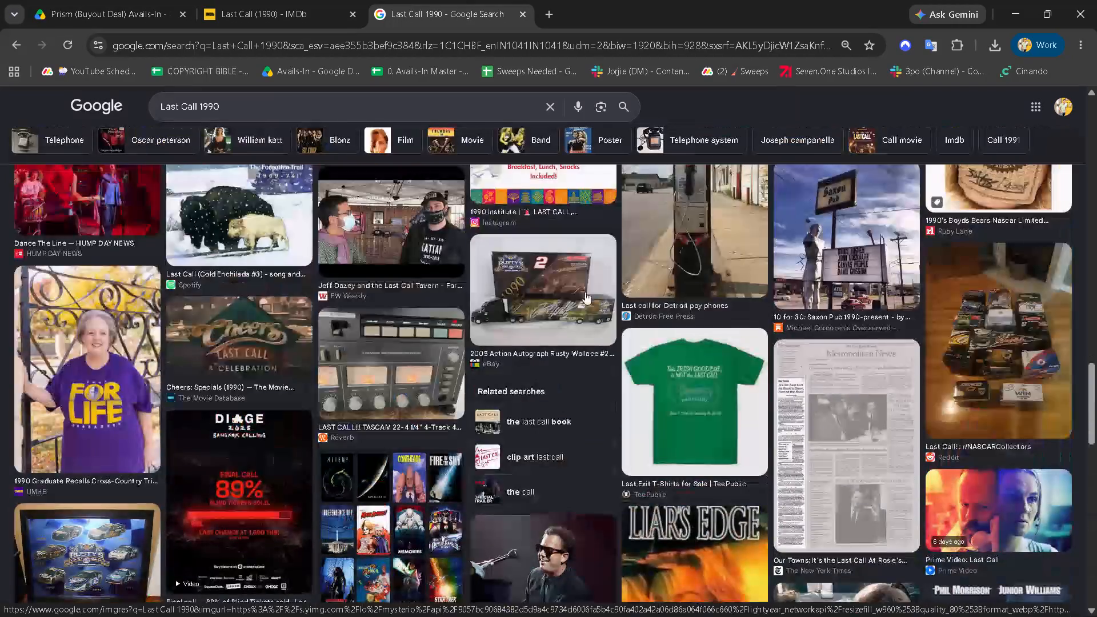
scroll(585, 292, "up", 20)
scroll(585, 292, "up", 2)
scroll(505, 365, "up", 6)
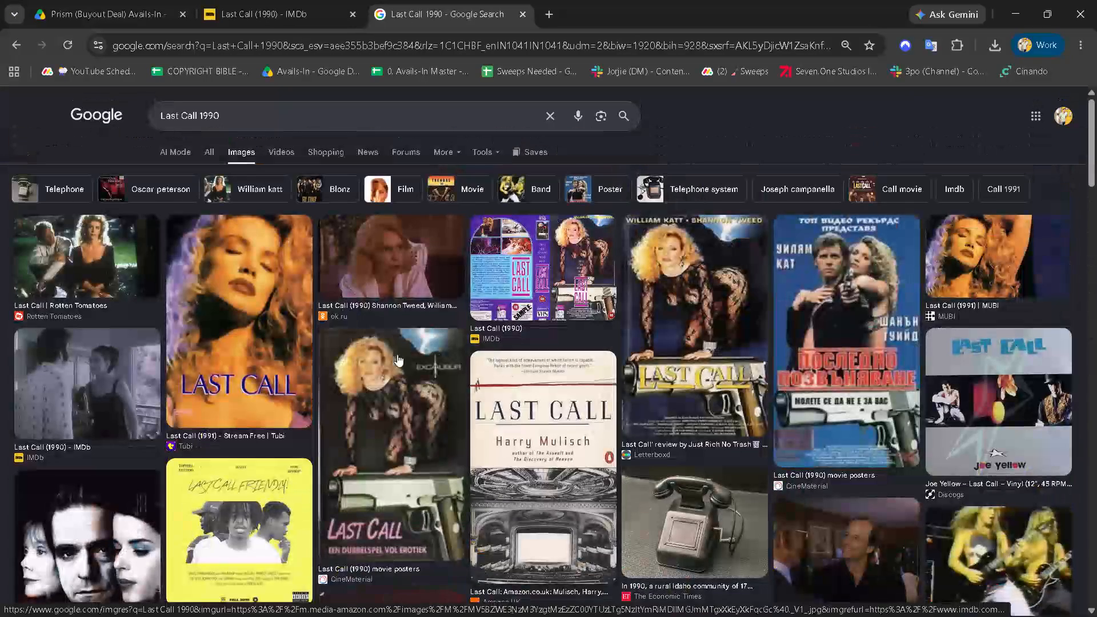
left_click(181, 0)
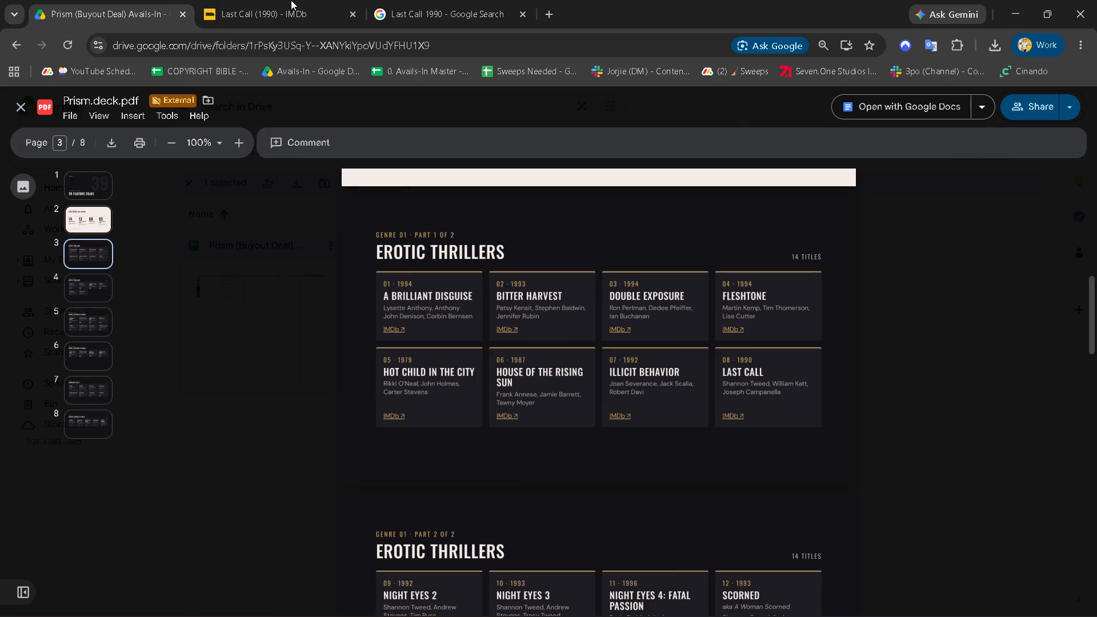
left_click(295, 0)
Save the Letterboxd poster image of Last Call, with William Katt and Shannon Tweed credited across its top edge.
left_click(407, 0)
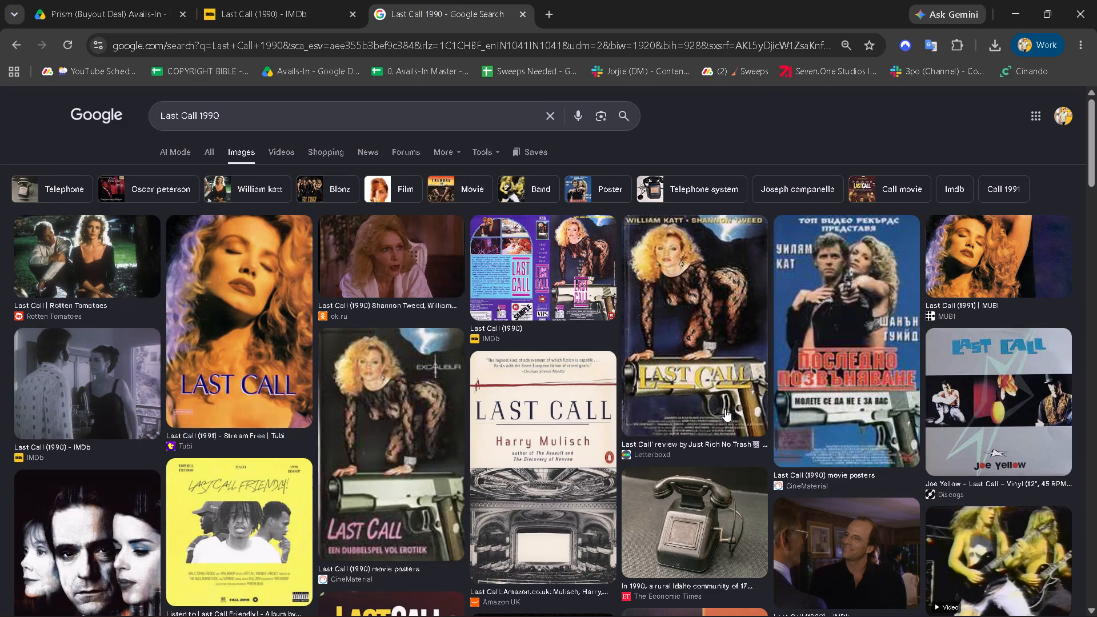
right_click(682, 307)
left_click(764, 471)
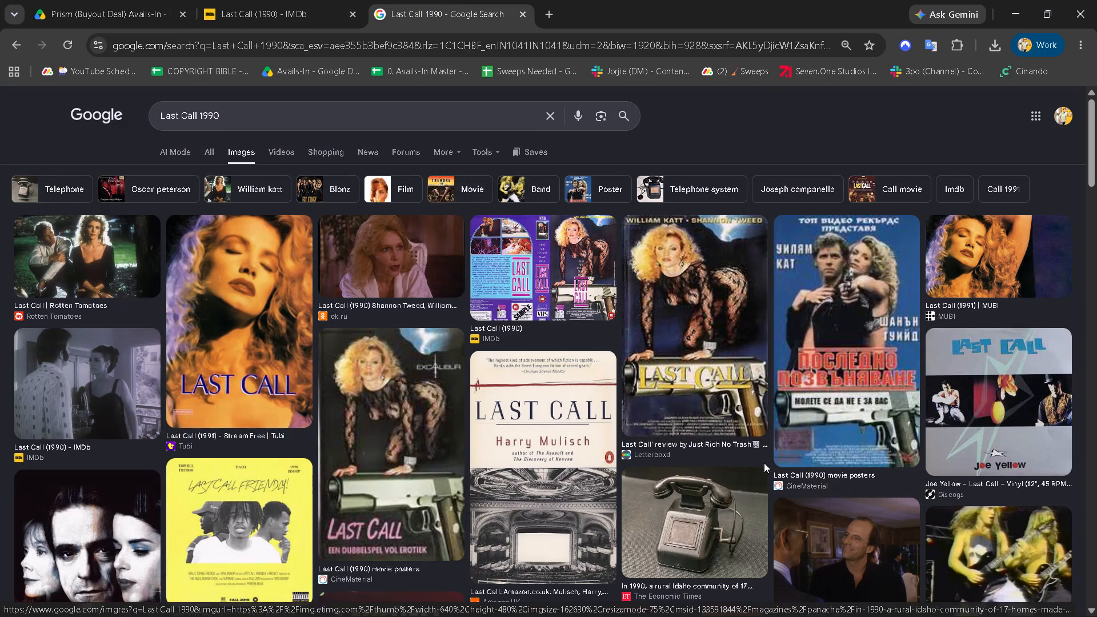
key("Return")
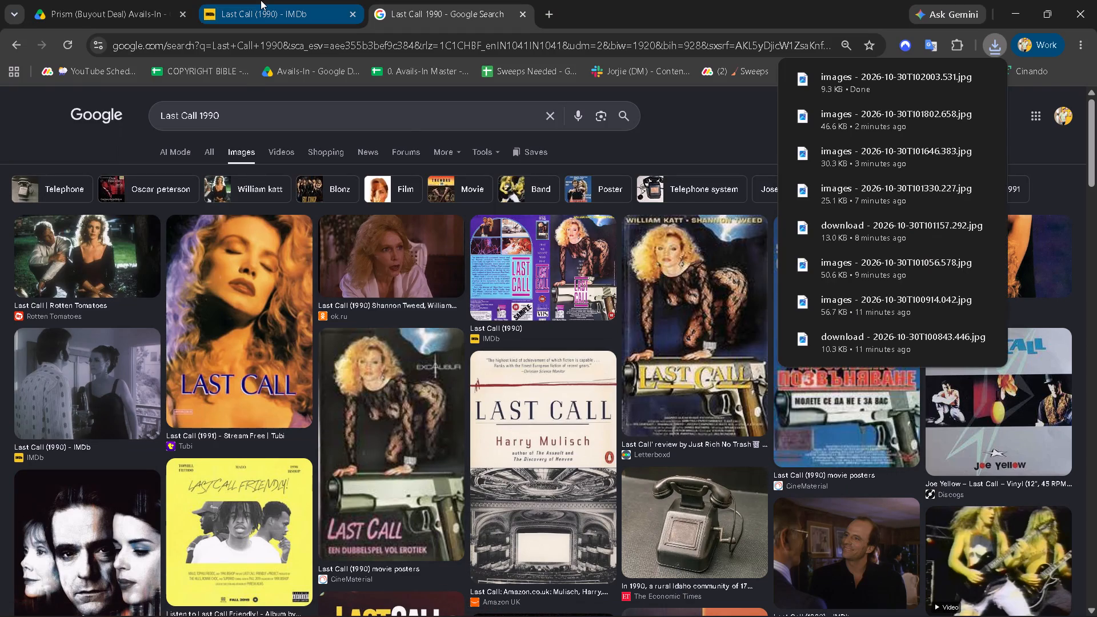
Copy the director Jag Mundhra from the Last Call IMDb page into the Director cell of row 10.
left_click(261, 0)
left_click(465, 240)
left_click_drag(465, 240, 366, 247)
key("ctrl+c")
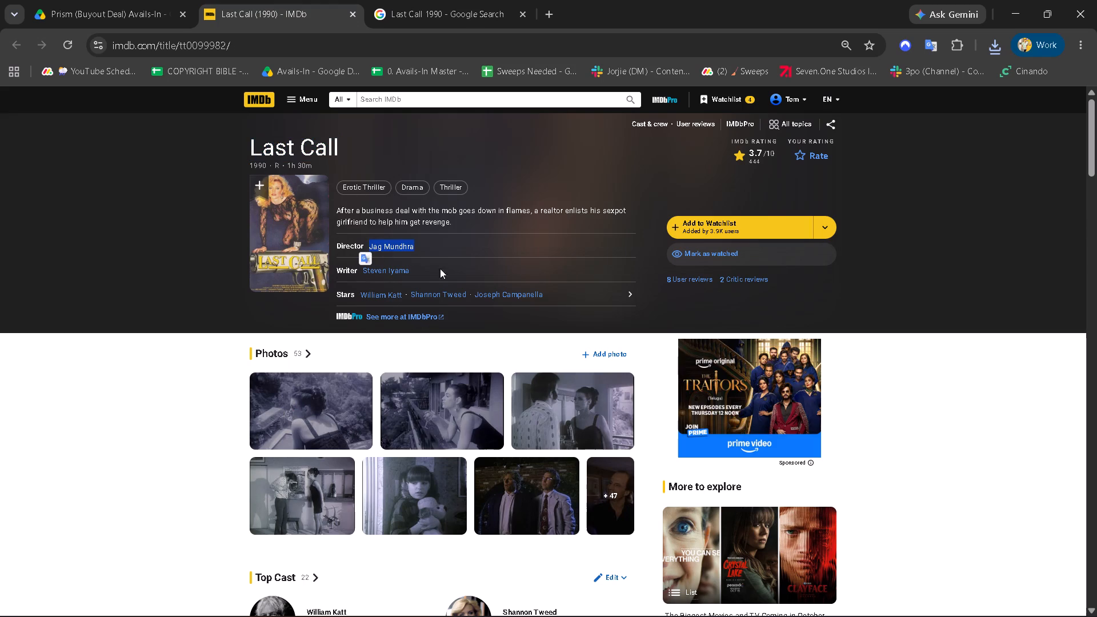
key("ctrl+c")
key("alt+Tab")
double_click(934, 389)
key("ctrl+v")
left_click(567, 467)
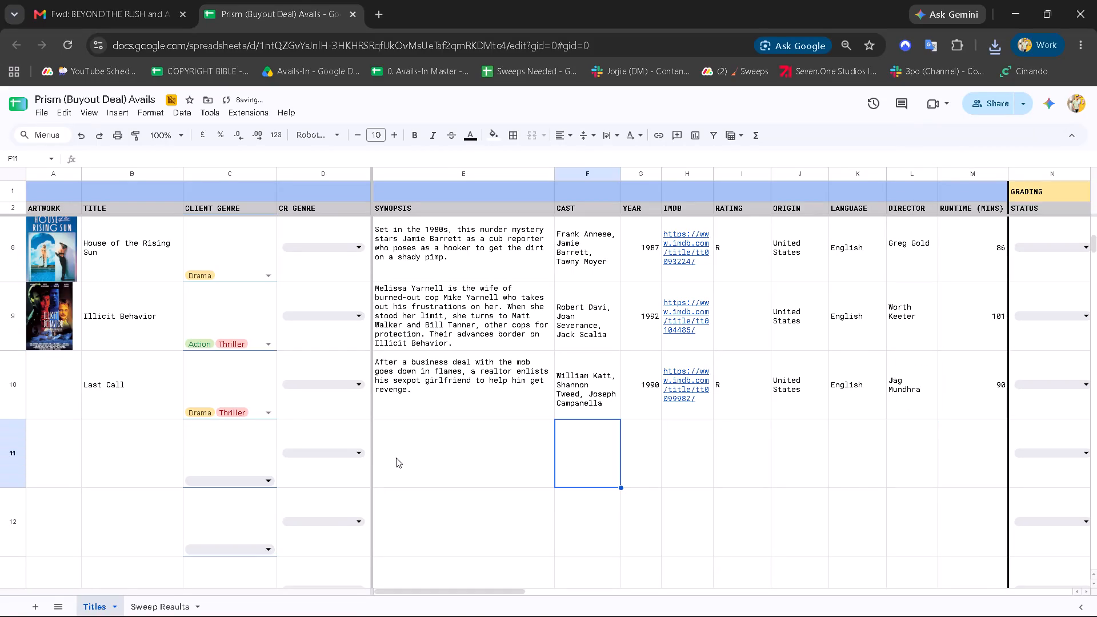
Insert the newest downloaded poster image, from the Downloads barnaby folder, into the Artwork cell of row 10 for Last Call.
left_click(54, 402)
left_click(113, 119)
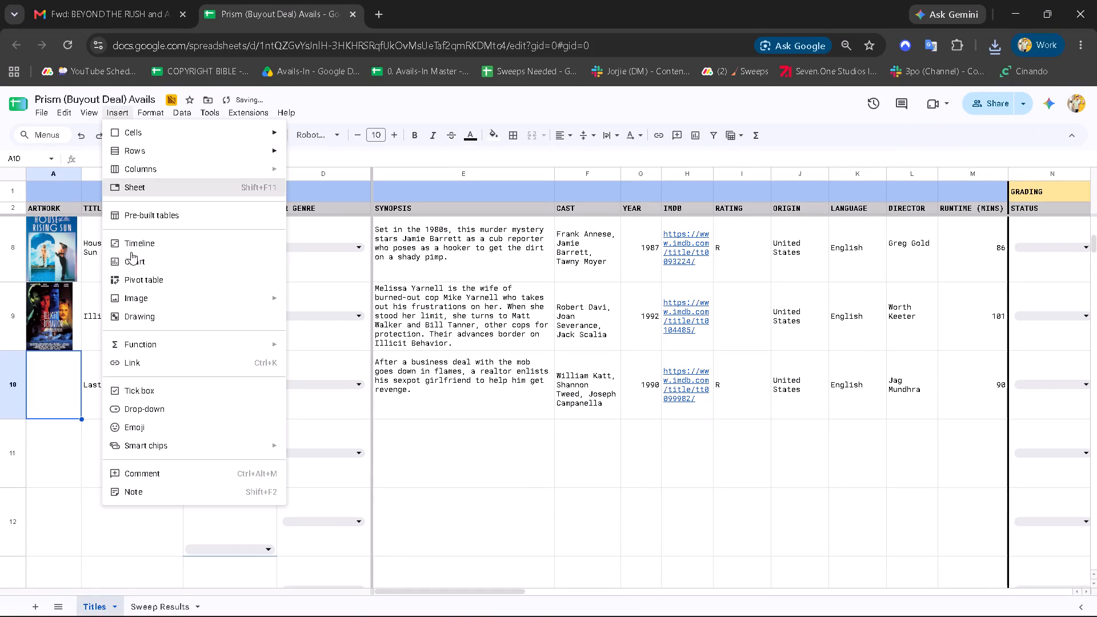
left_click(140, 290)
left_click(415, 302)
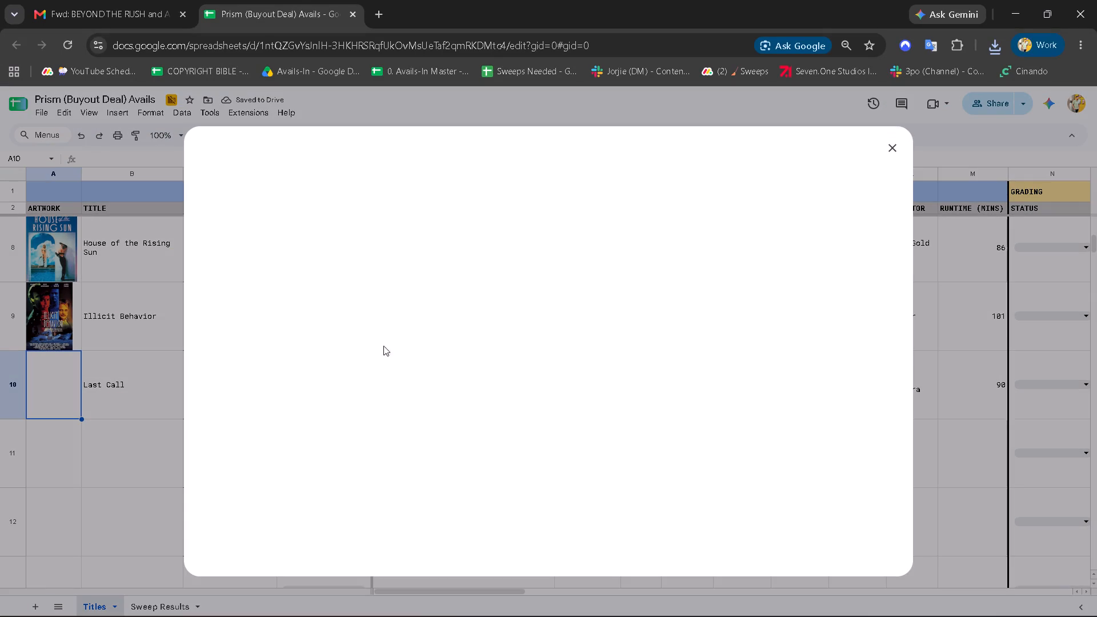
left_click(237, 277)
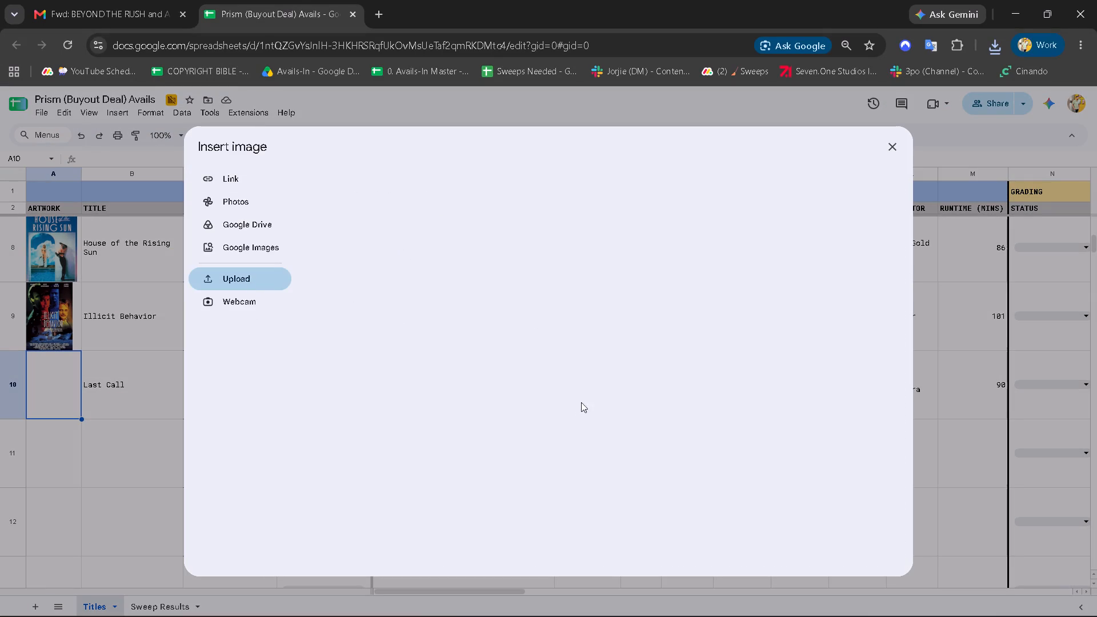
left_click(612, 396)
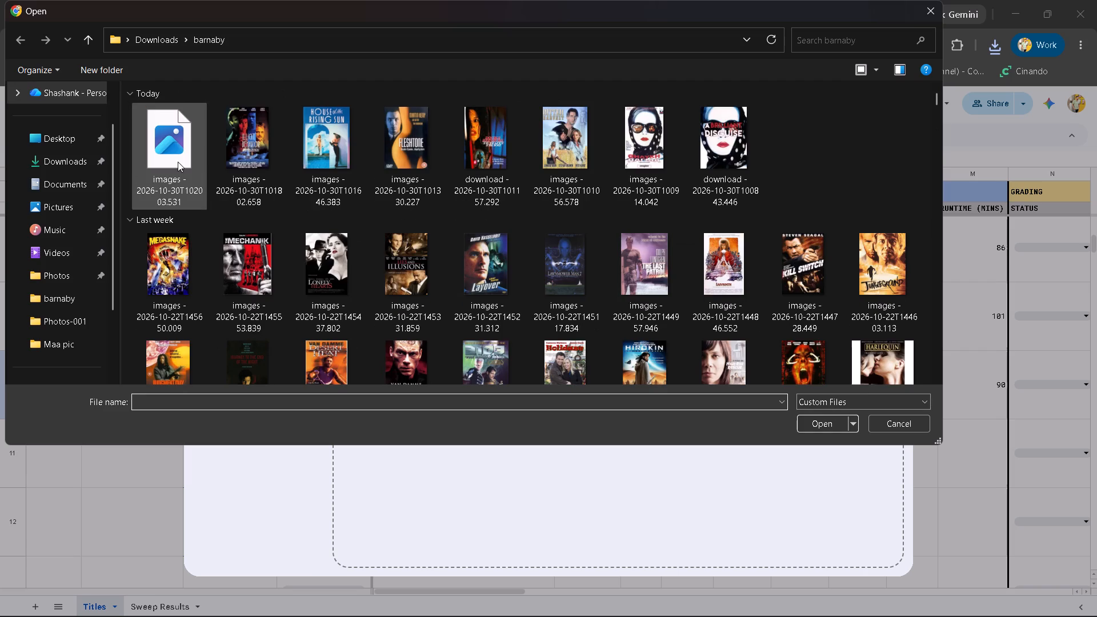
left_click(178, 162)
key("Return")
Close the Last Call IMDb page and open the IMDb link for Night Eyes 2 from the Prism deck.
key("alt+Tab")
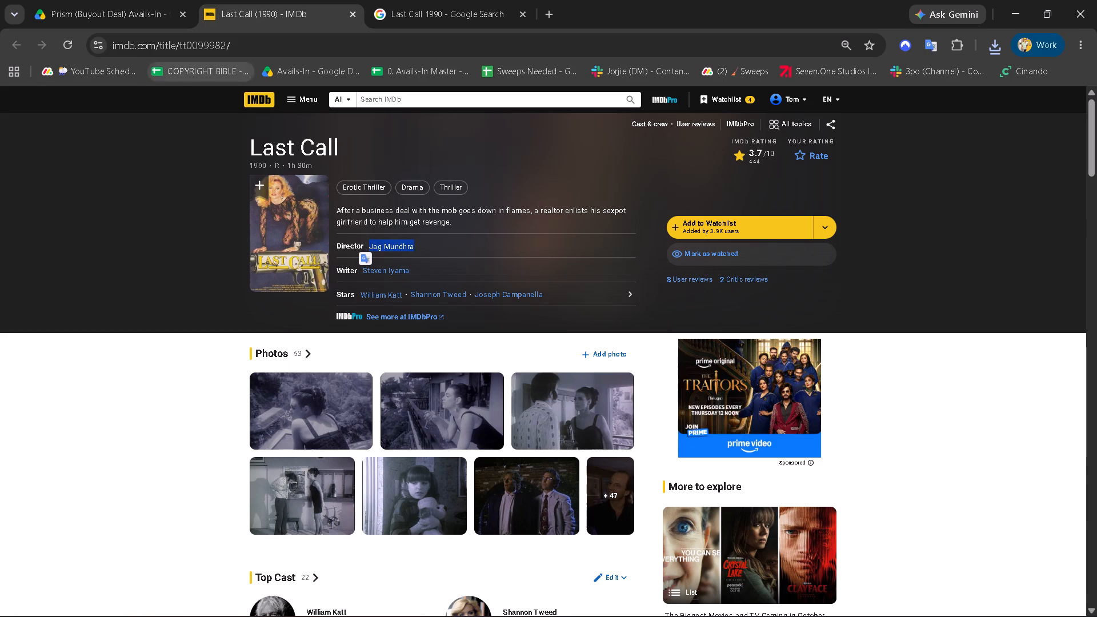
key("ctrl+w")
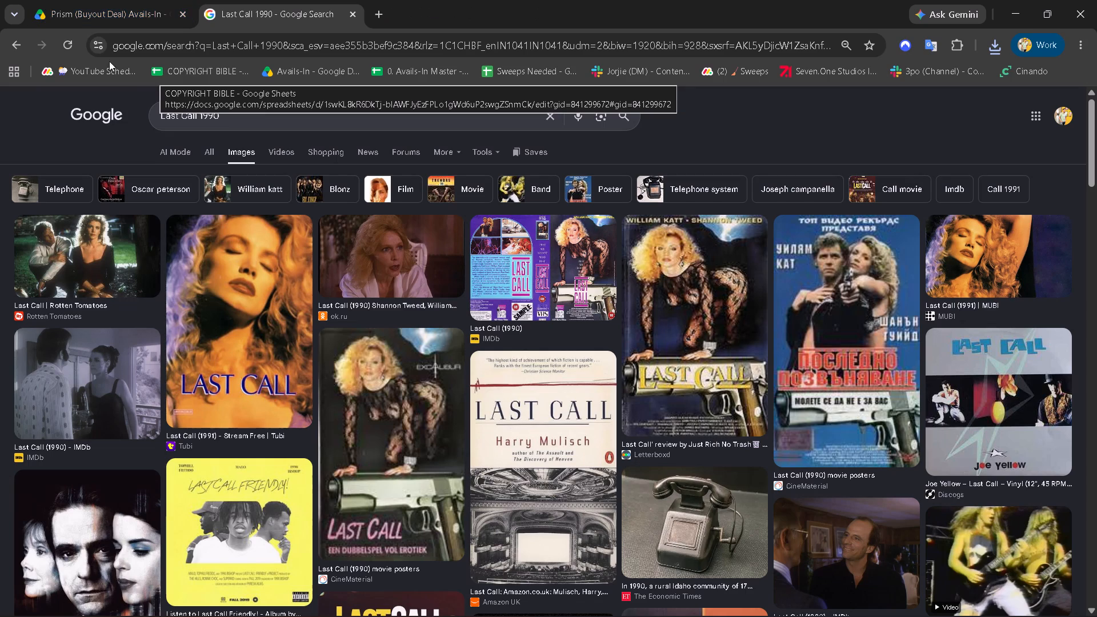
left_click(70, 0)
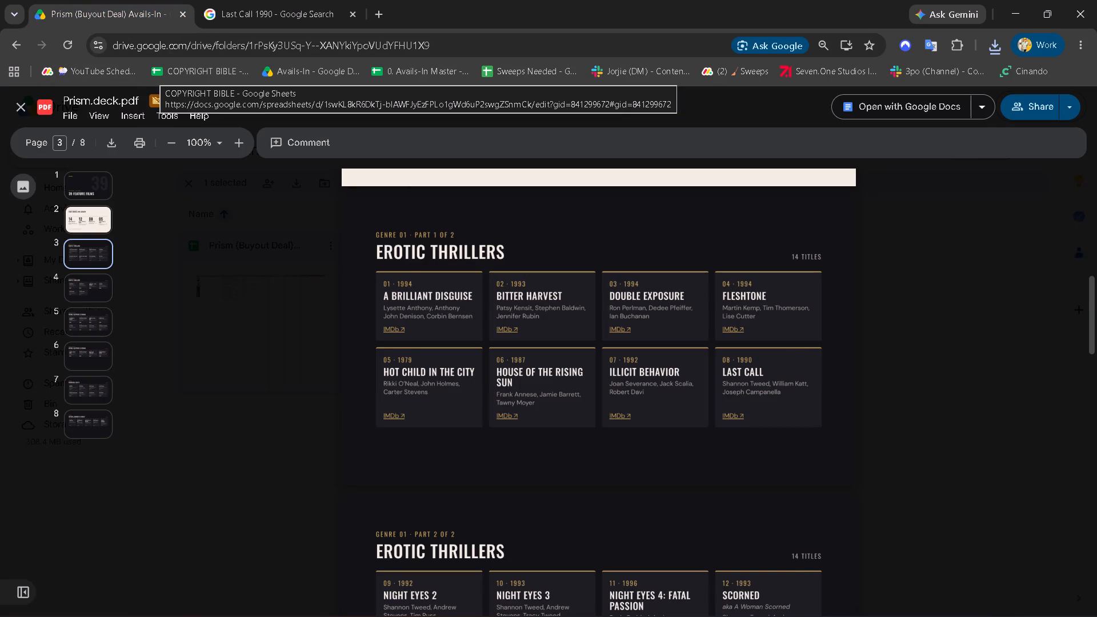
scroll(393, 480, "down", 2)
left_click(393, 498, "ctrl")
left_click(225, 0)
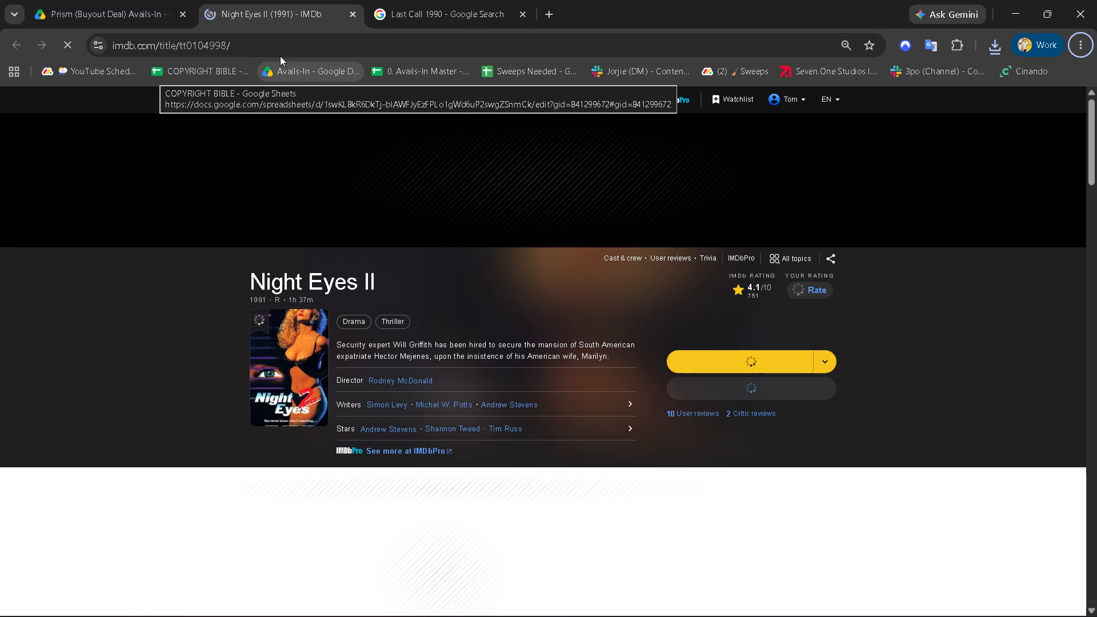
Copy the Night Eyes II IMDb page address and run a Google Images search with it.
left_click(274, 53)
key("ctrl+c")
key("ctrl+c")
key("ctrl+c")
left_click(458, 0)
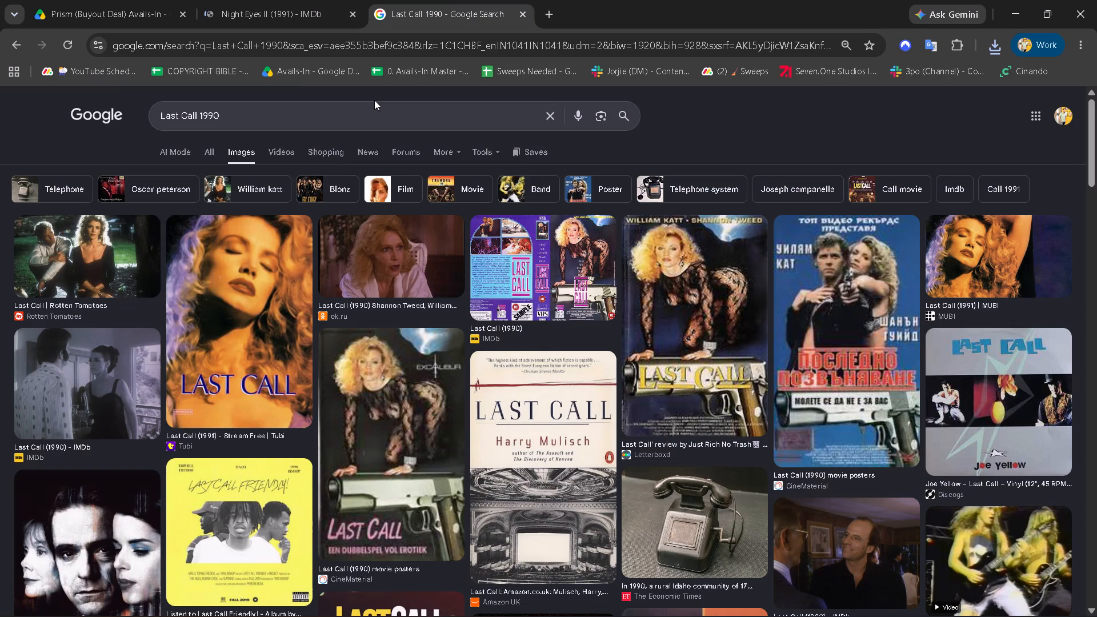
left_click(374, 100)
triple_click(368, 114)
key("ctrl+v")
key("Return")
Paste the Night Eyes II page address into the IMDb cell of row 11.
left_click(268, 0)
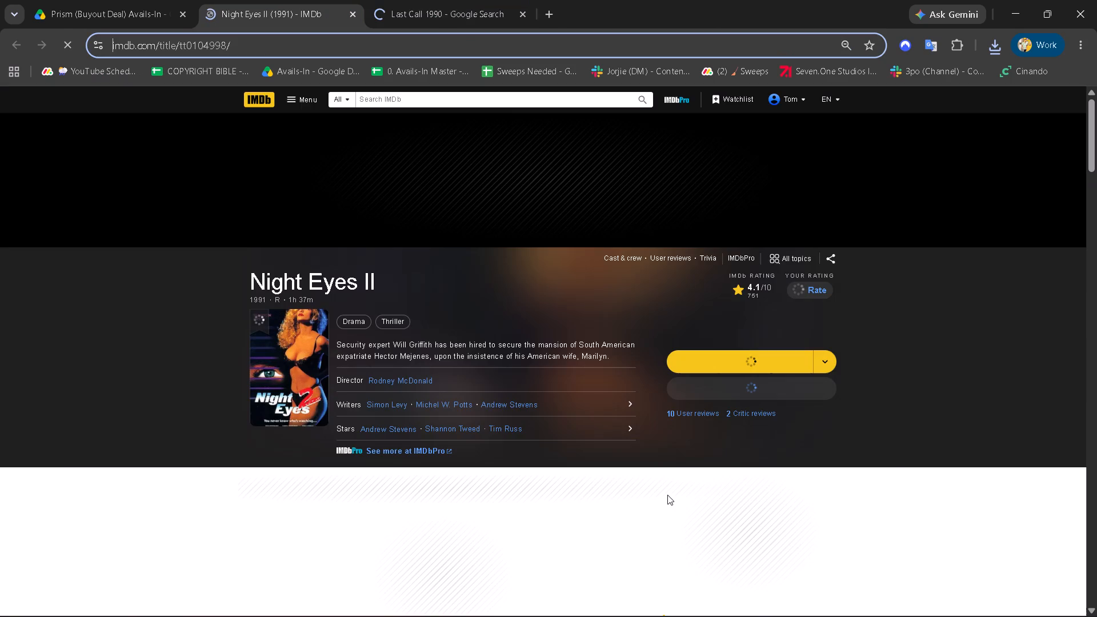
key("alt+Tab")
left_click(668, 457)
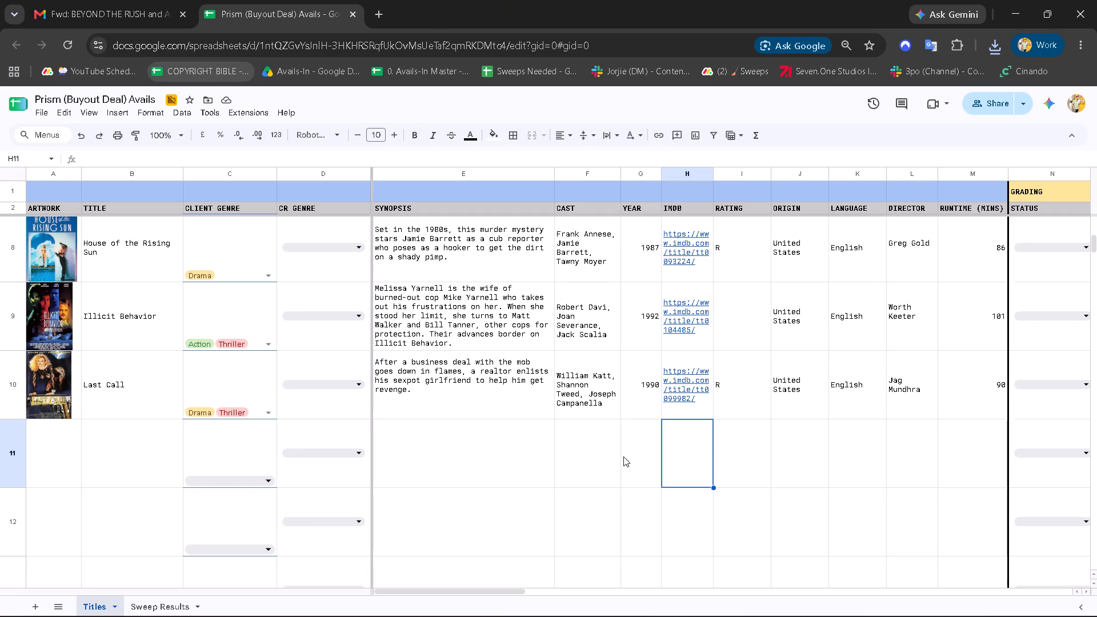
key("ctrl+v")
left_click(510, 448)
Copy the title Night Eyes II from its IMDb page into the Title cell of row 11.
key("alt+Tab")
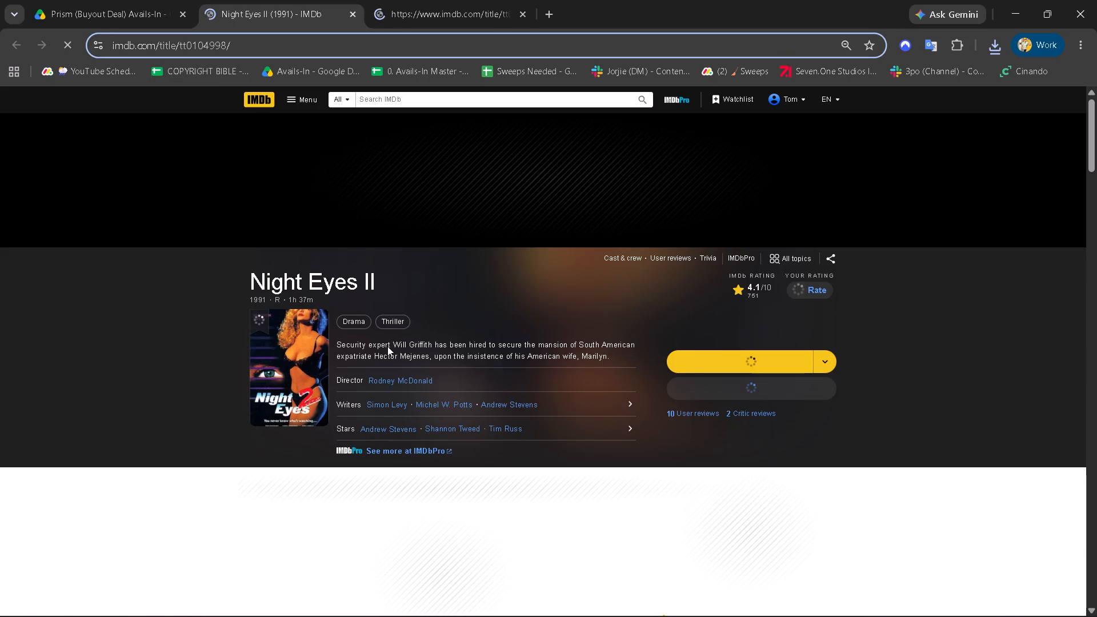
double_click(387, 346)
triple_click(254, 275)
left_click(254, 275)
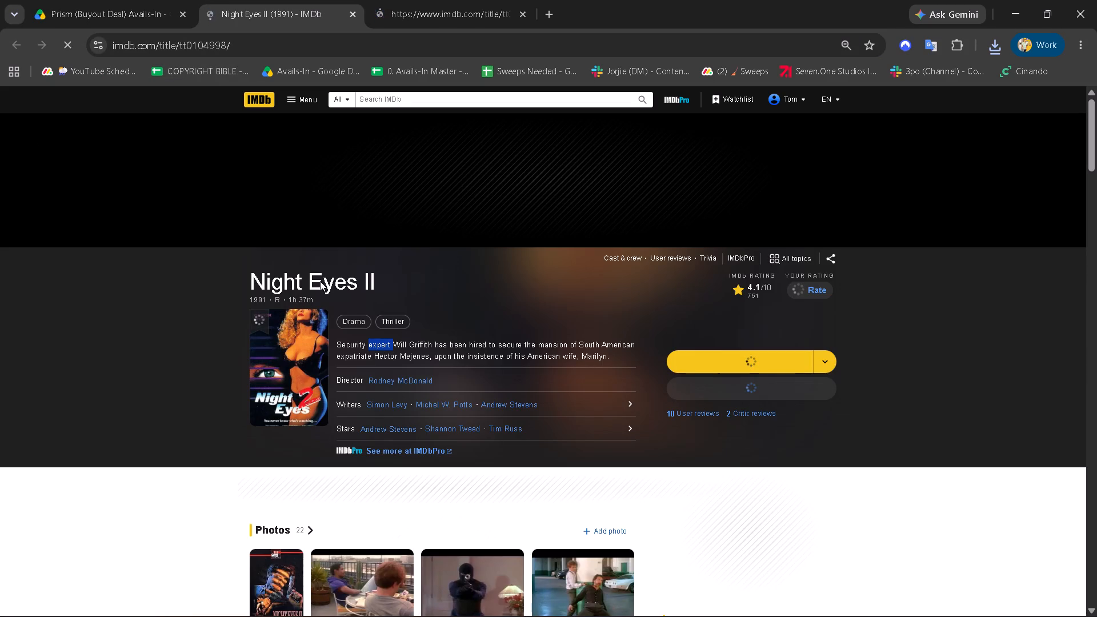
key("ctrl+c")
key("ctrl+c")
key("ctrl+c")
key("alt+Tab")
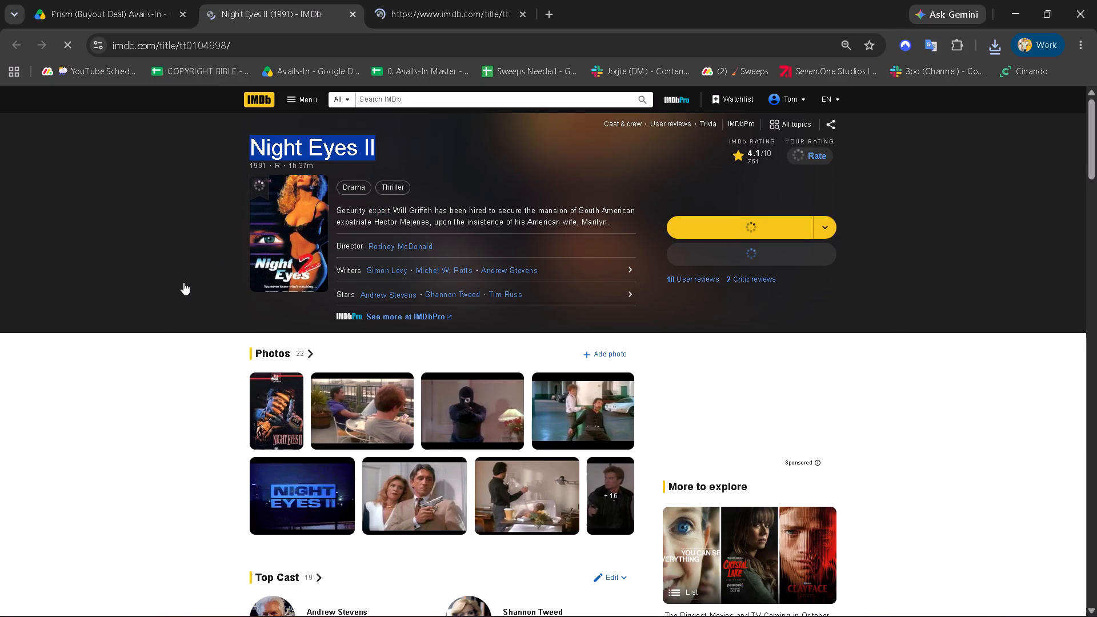
double_click(124, 470)
key("ctrl+v")
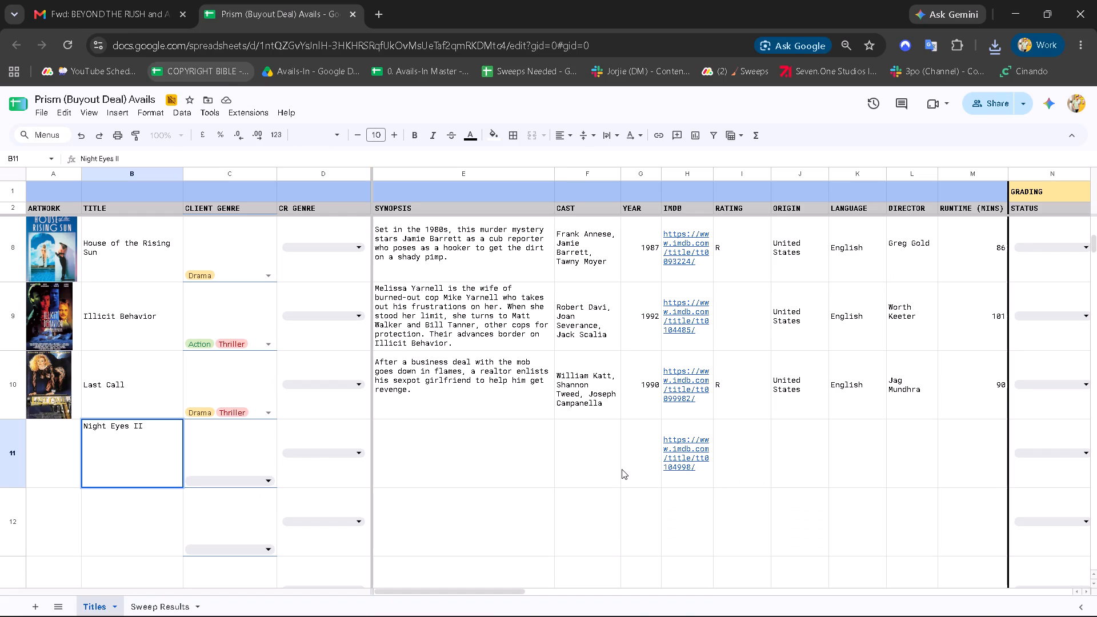
Fill row 11 with year 1991, rating R and a runtime of 97 minutes.
left_click(638, 460)
type("1991")
key("Tab")
key("Tab")
key("shift+r")
key("Tab")
key("Tab")
key("Tab")
key("Tab")
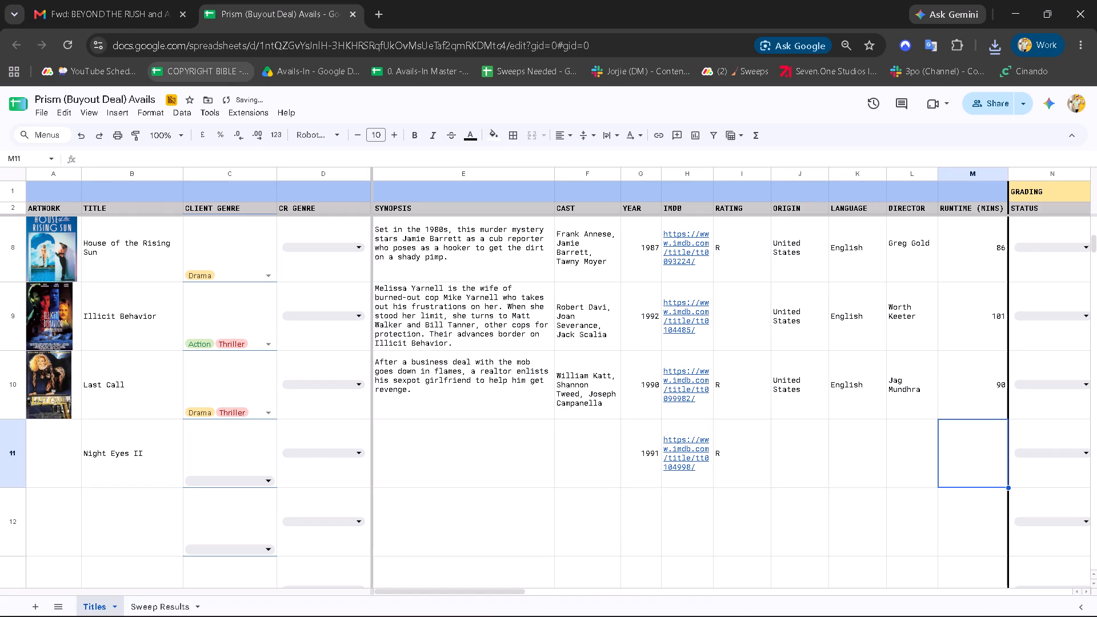
type("97")
key("Return")
Copy the Night Eyes II plot summary from IMDb into the Synopsis cell of row 11.
key("alt+Tab")
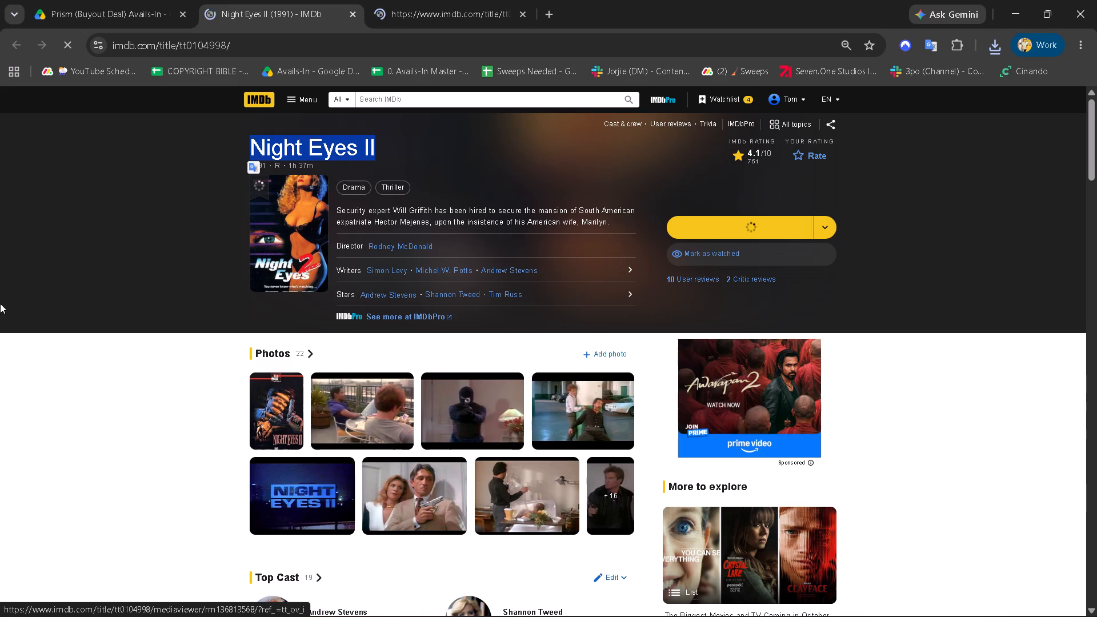
left_click(0, 303)
triple_click(442, 222)
key("ctrl+c")
key("ctrl+c")
key("ctrl+c")
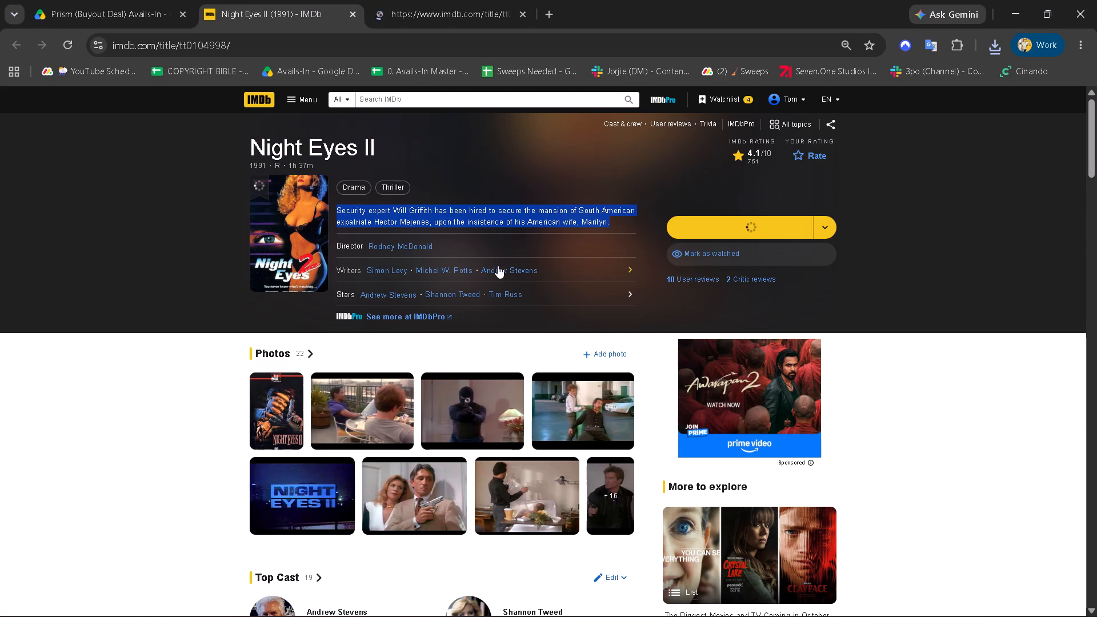
key("alt+Tab")
double_click(453, 463)
key("ctrl+v")
Copy the Drama and Thriller client genres from Last Call in row 10 to row 11.
left_click(217, 388)
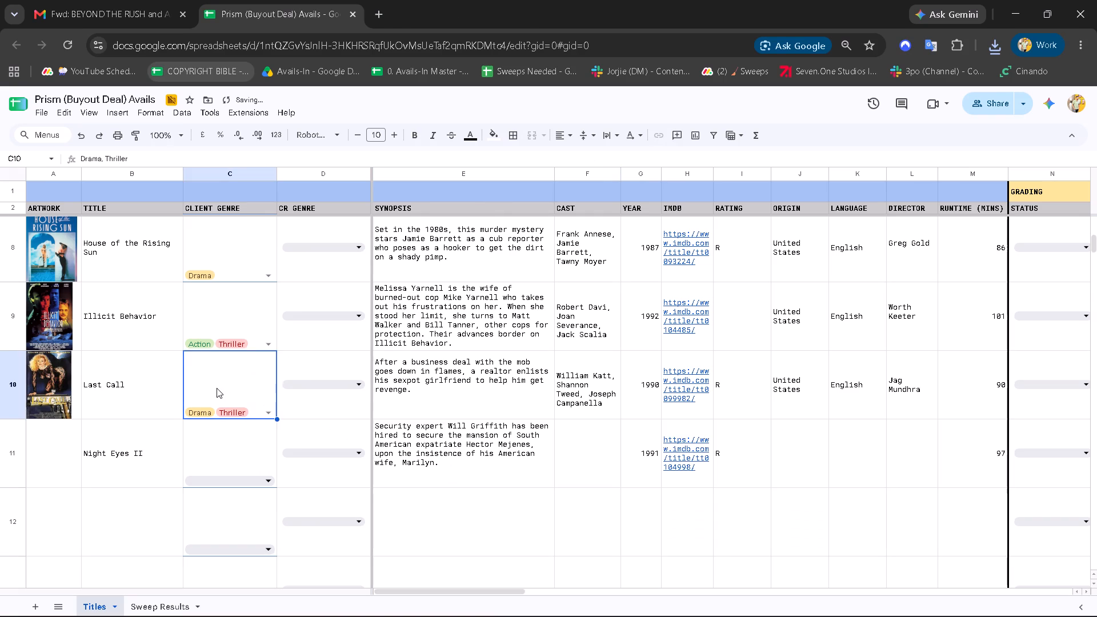
key("ctrl+c")
key("ctrl+c")
left_click(227, 455)
key("ctrl+v")
Copy the stars Andrew Stevens, Shannon Tweed and Tim Russ from IMDb into the Cast cell of row 11.
left_click(618, 469)
key("alt+Tab")
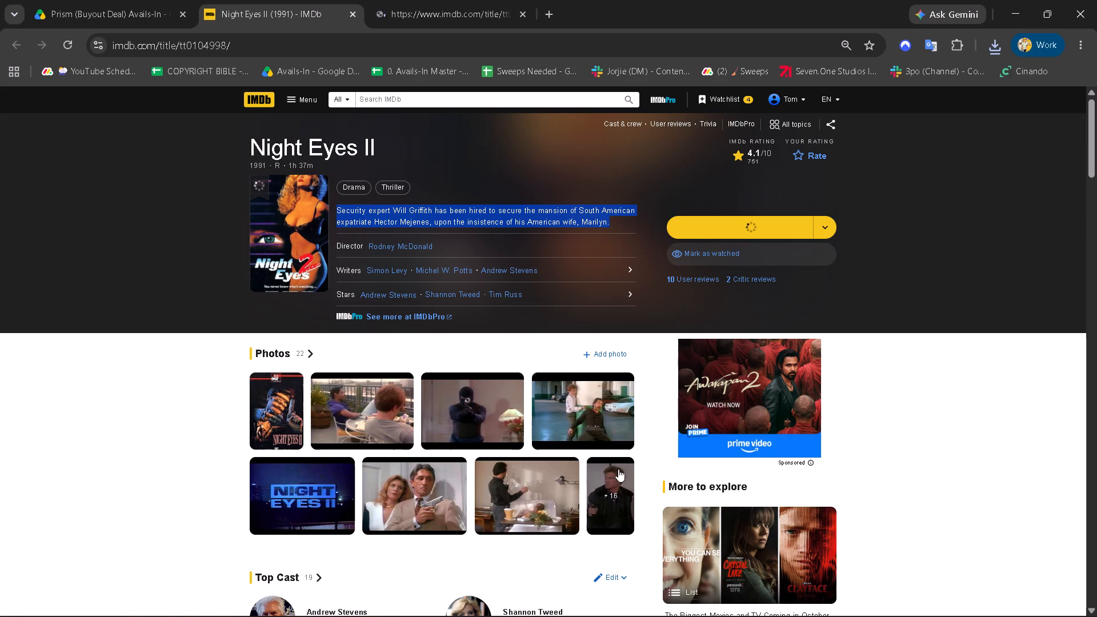
key("alt+Tab")
key("alt+Tab")
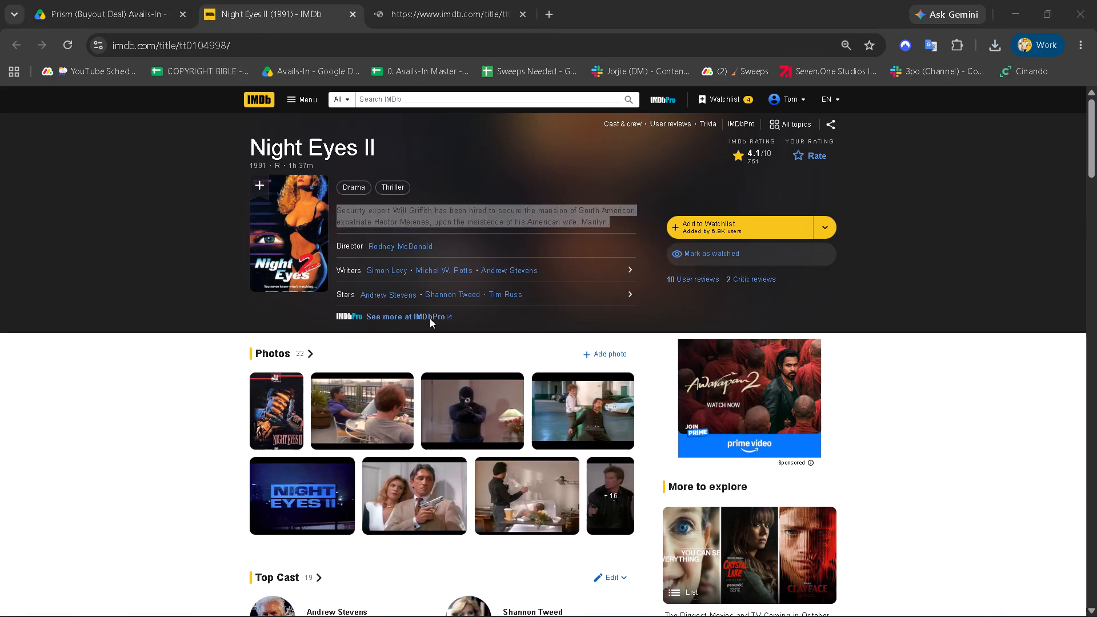
left_click(92, 355)
left_click_drag(642, 294, 434, 290)
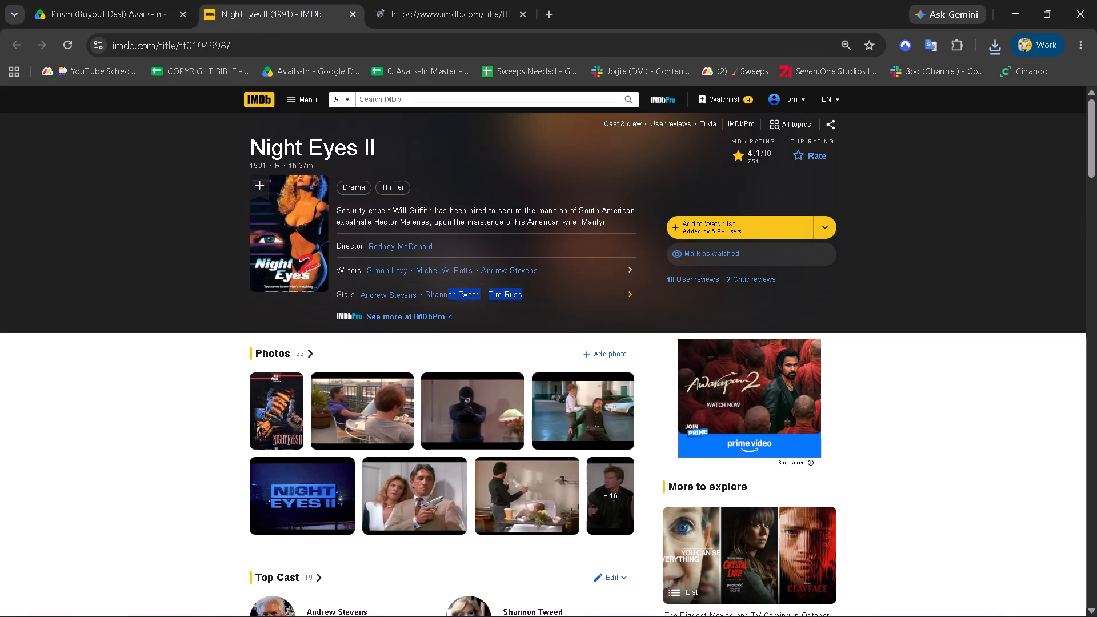
left_click_drag(434, 290, 359, 298)
key("ctrl+c")
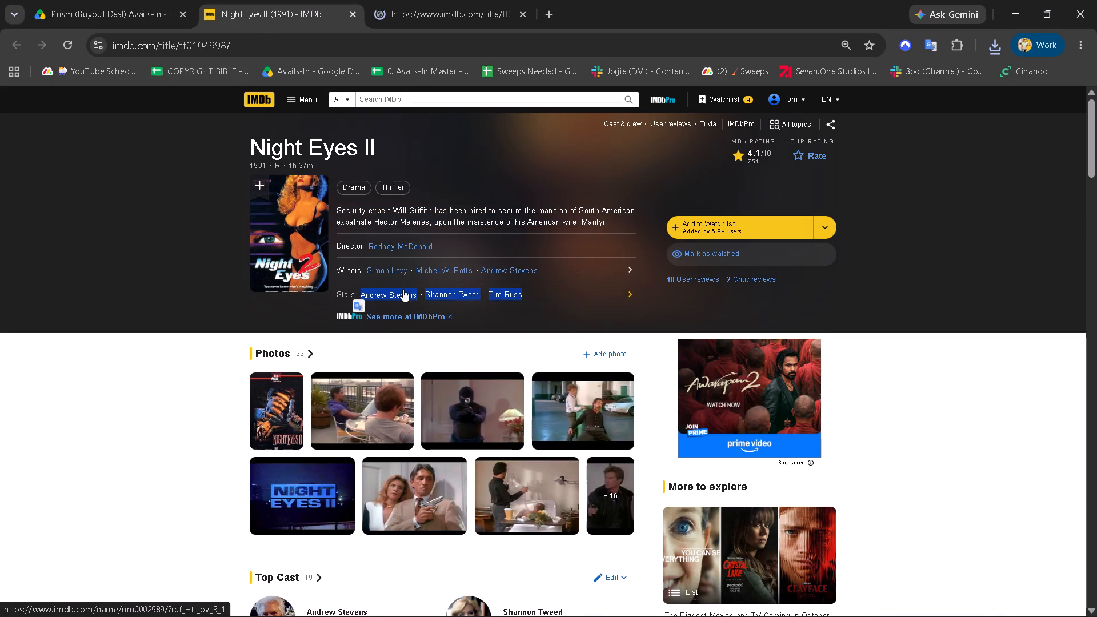
key("ctrl+c")
key("ctrl+c")
key("alt+Tab")
double_click(606, 450)
key("ctrl+v")
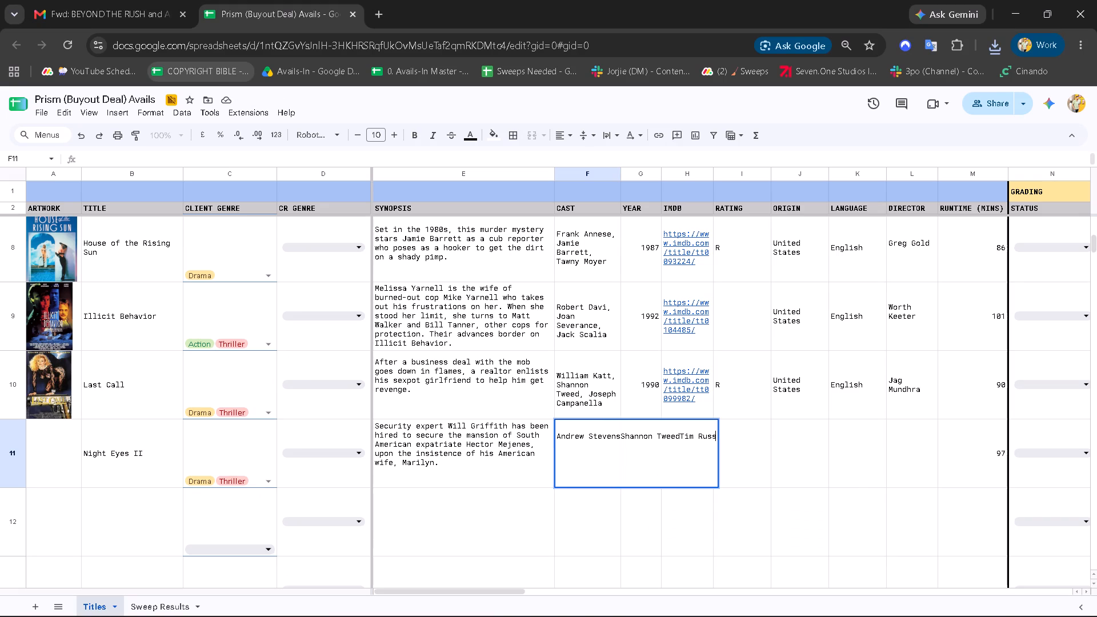
Separate the three names in the row 11 Cast cell with commas and spaces.
left_click(621, 435)
key("comma")
key("space")
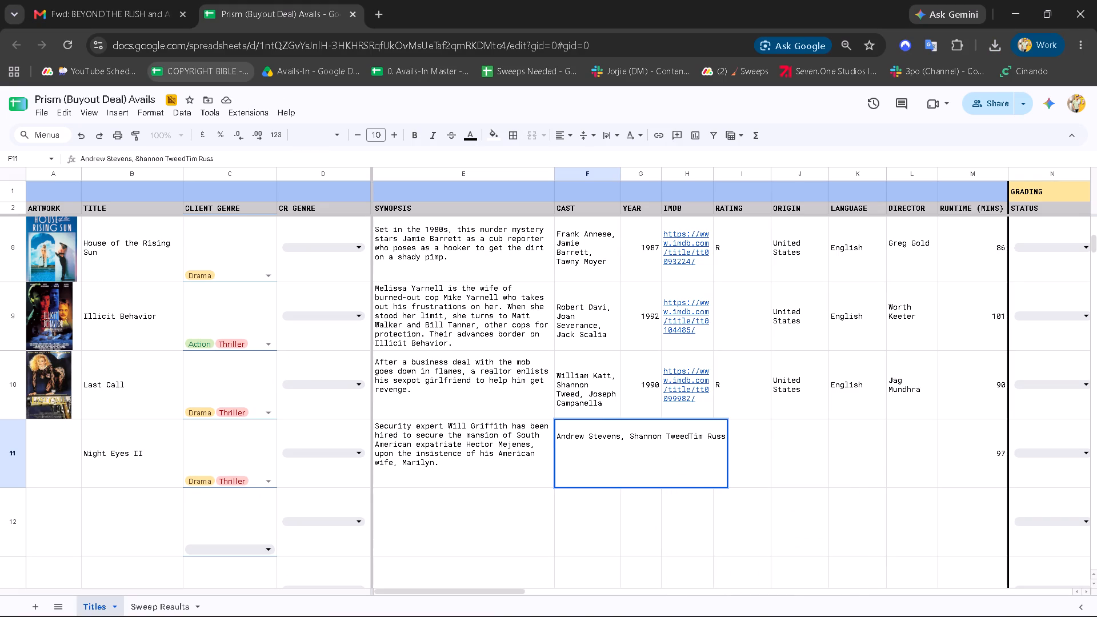
left_click(690, 432)
key("comma")
key("space")
left_click(812, 469)
Copy the director Rodney McDonald from the Night Eyes II IMDb page into the Director cell of row 11.
left_click(947, 452)
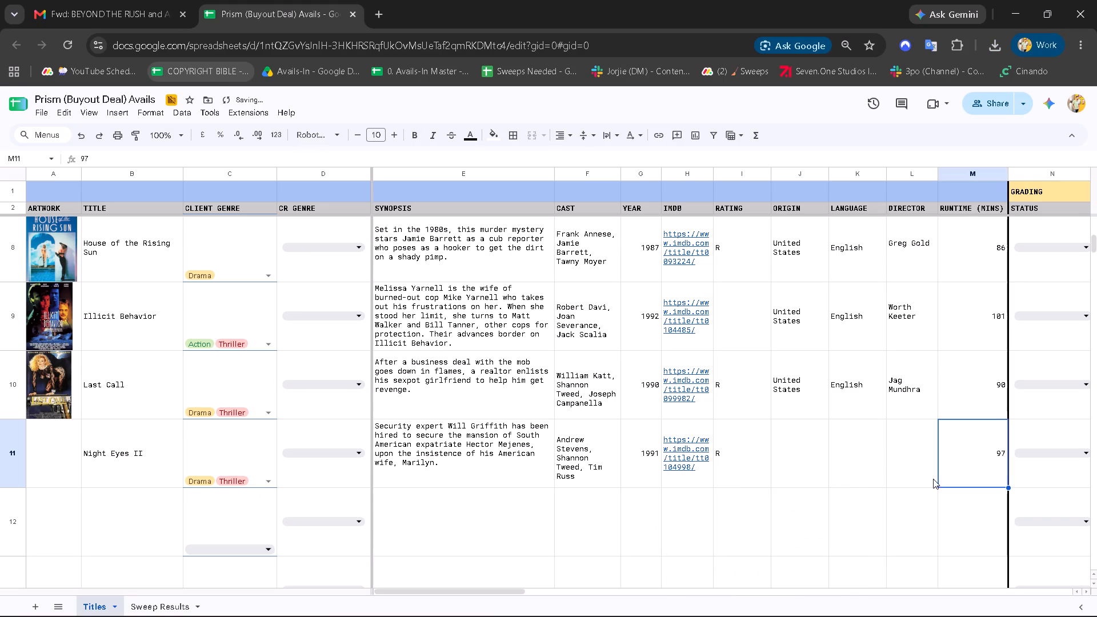
left_click(817, 452)
left_click(967, 452)
left_click(909, 463)
key("alt+Tab")
left_click(96, 363)
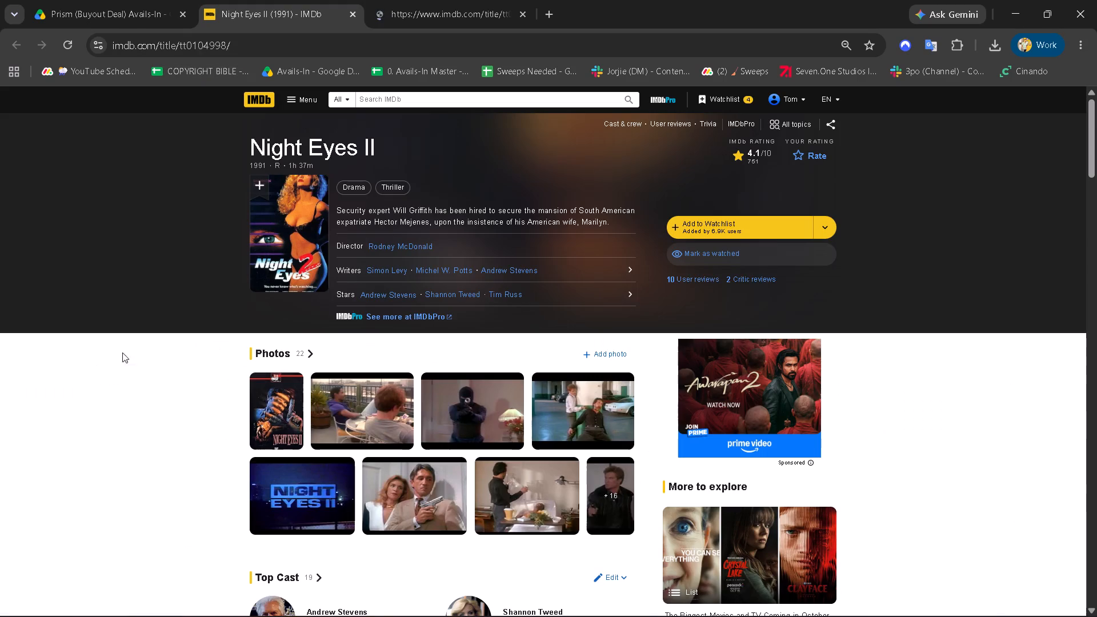
left_click_drag(465, 243, 366, 255)
key("ctrl+c")
key("ctrl+c")
key("ctrl+c")
left_click_drag(1096, 124, 1096, 0)
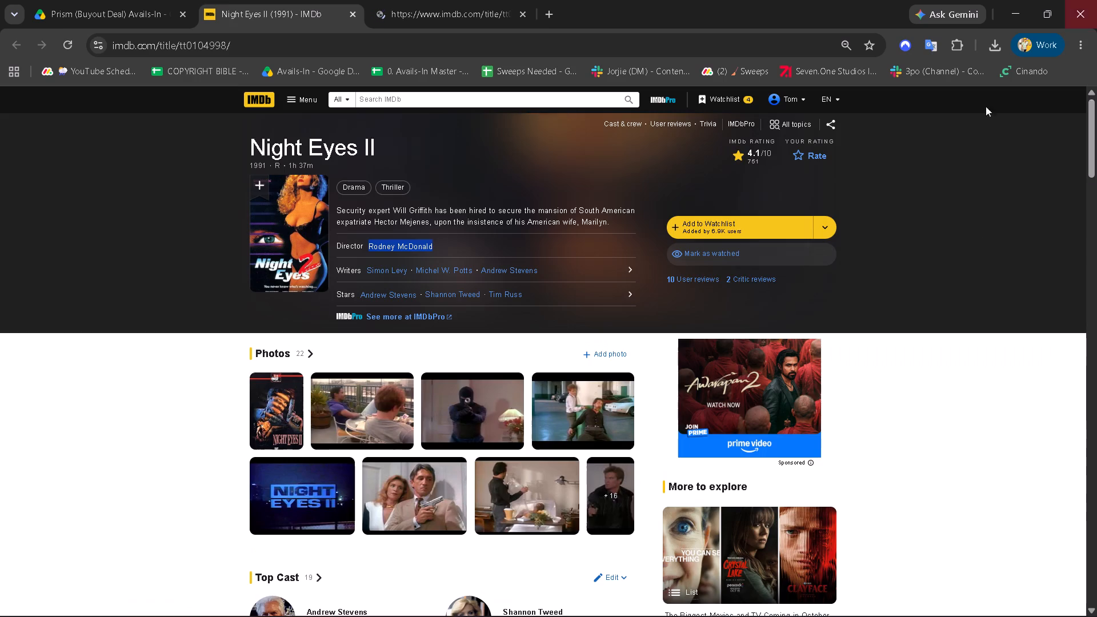
key("ctrl+Tab")
scroll(648, 293, "down", 7)
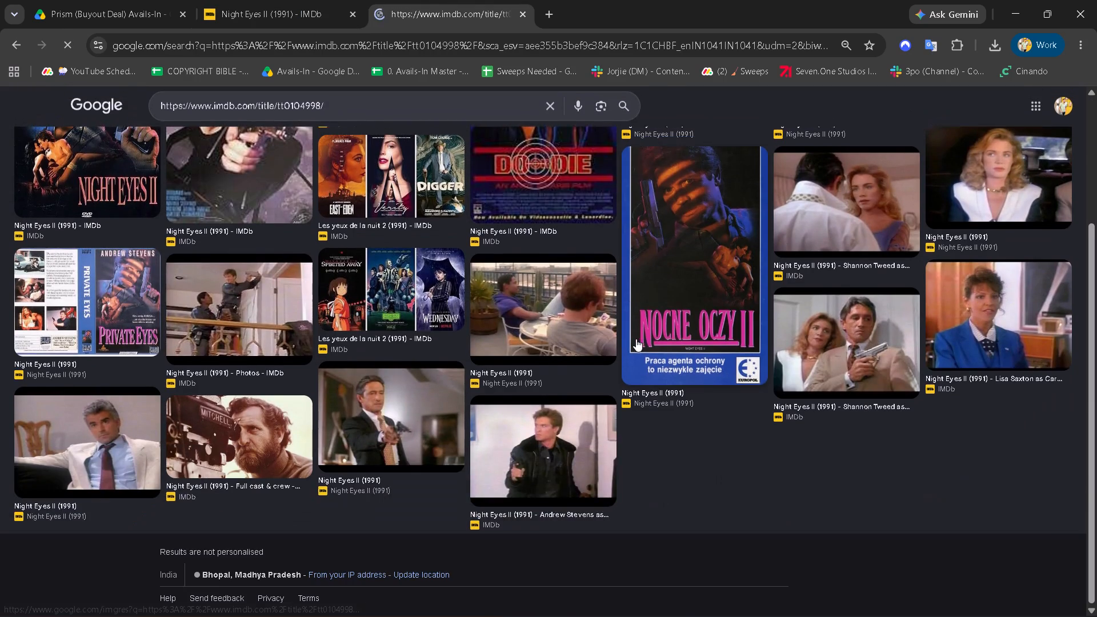
scroll(293, 283, "up", 5)
left_click(248, 0)
key("alt+Tab")
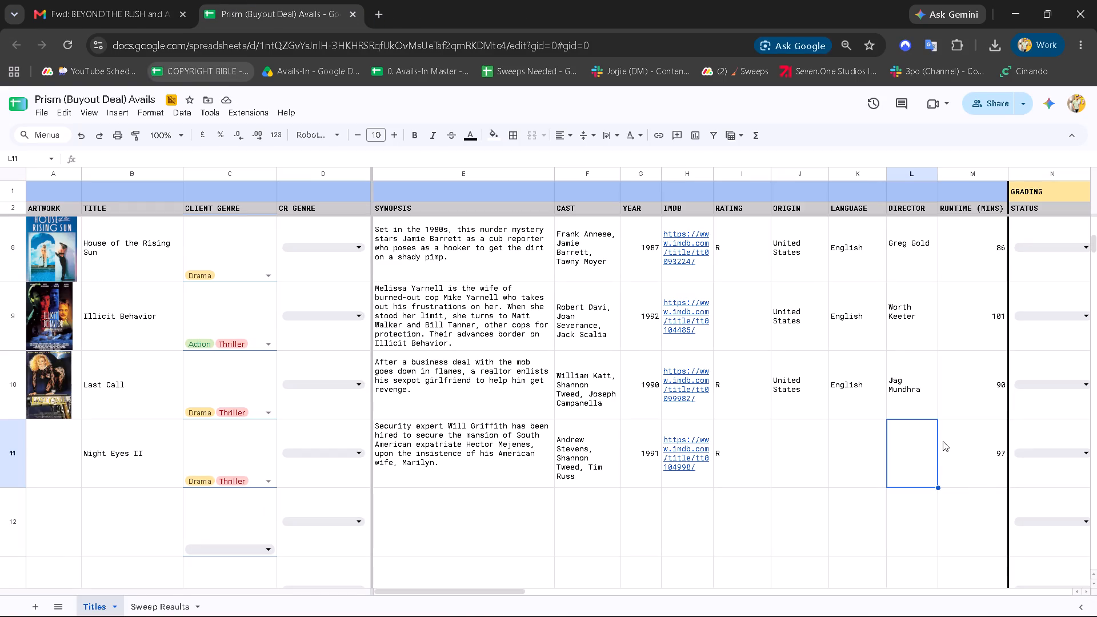
double_click(917, 448)
key("ctrl+v")
left_click(805, 451)
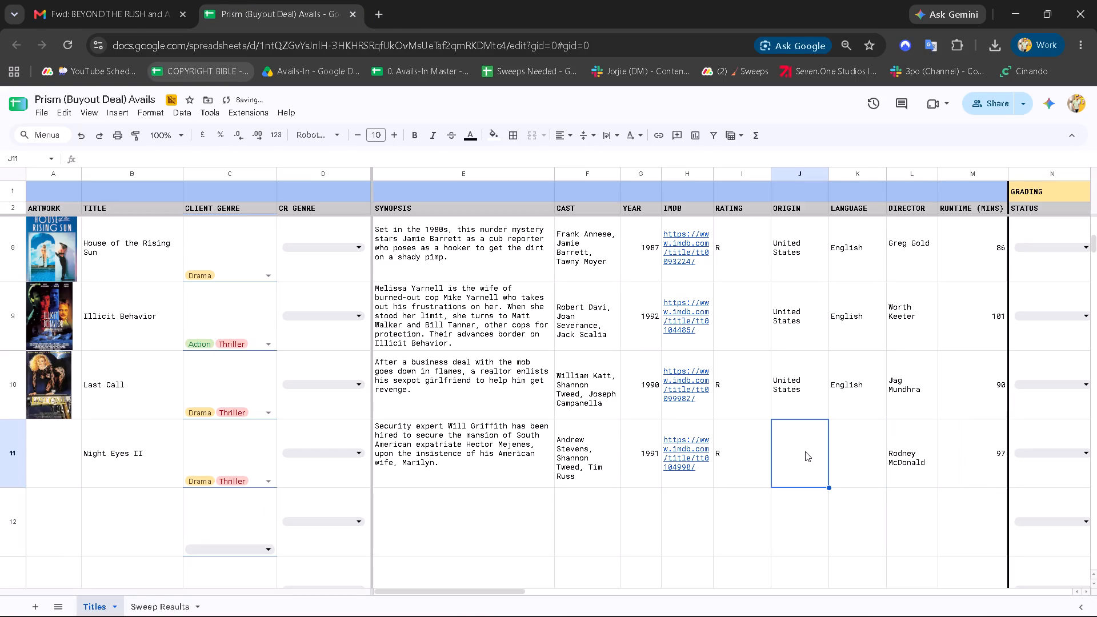
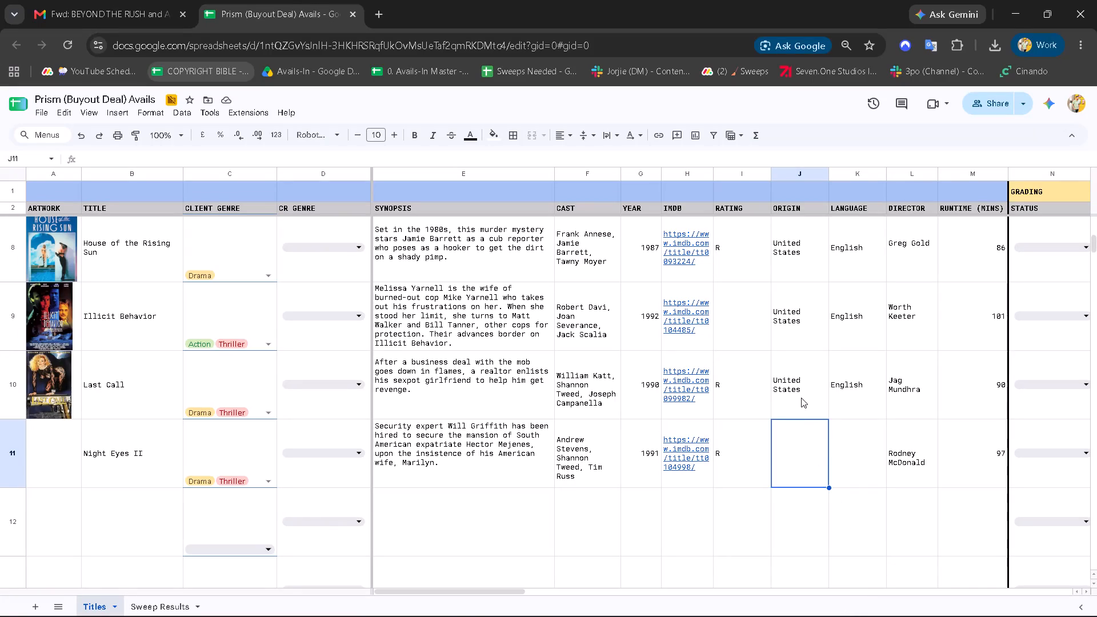
Copy the origin United States and language English from Last Call in row 10 to Night Eyes II in row 11.
left_click_drag(800, 395, 842, 394)
key("ctrl+c")
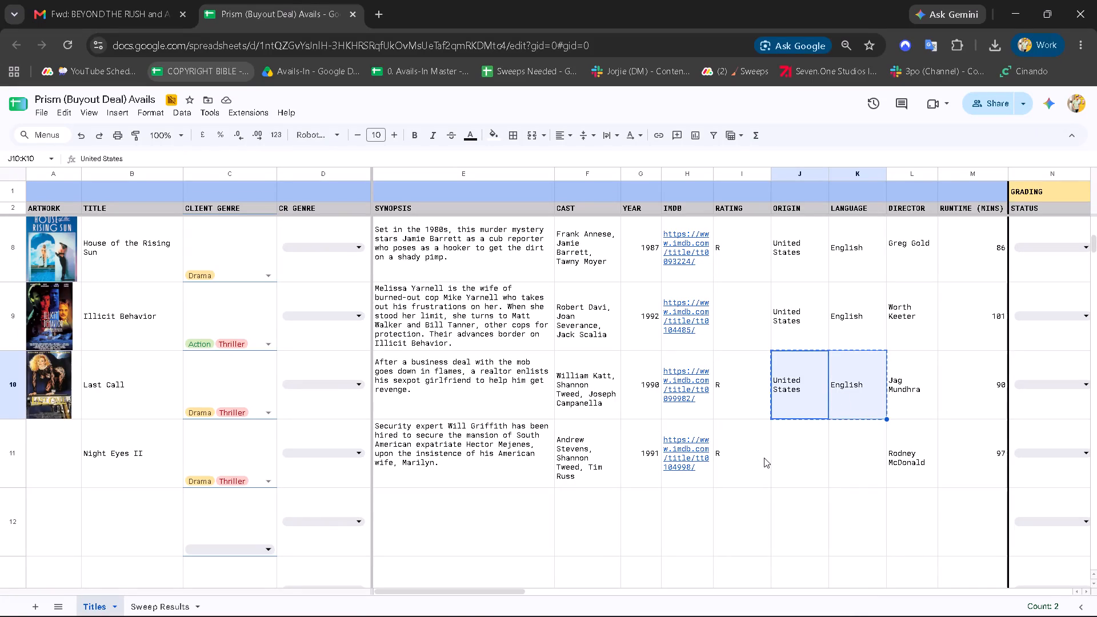
key("ctrl+c")
left_click(778, 458)
key("ctrl+v")
left_click(744, 466)
Search Google Images for the title Night Eyes II copied from row 11.
key("alt+Tab")
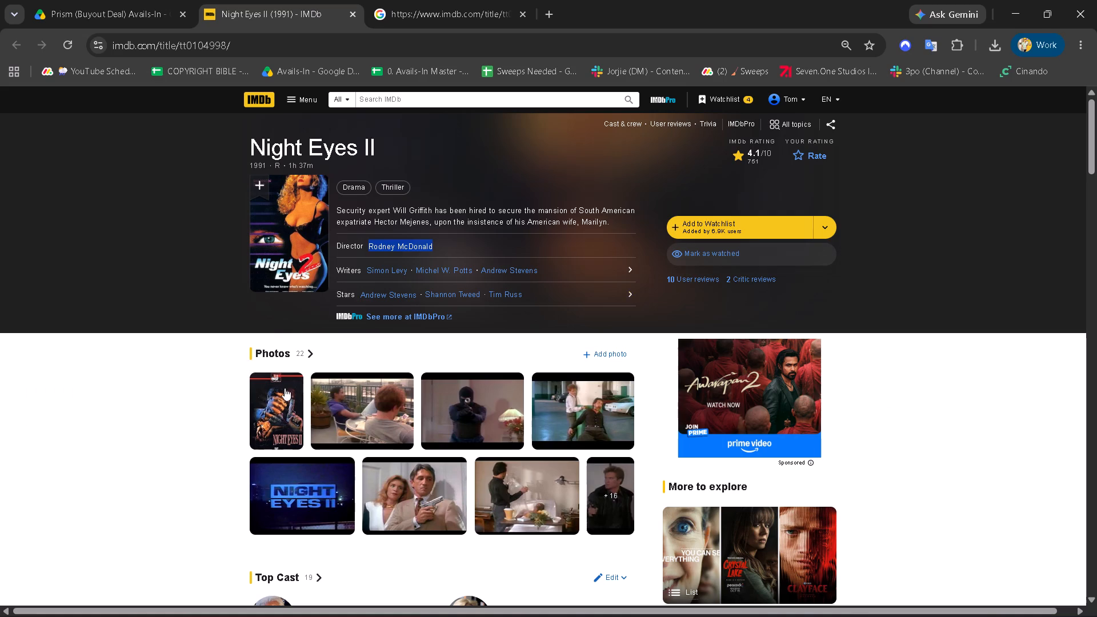
key("alt+Tab")
left_click(127, 472)
key("ctrl+c")
key("ctrl+c")
key("ctrl+c")
key("alt+Tab")
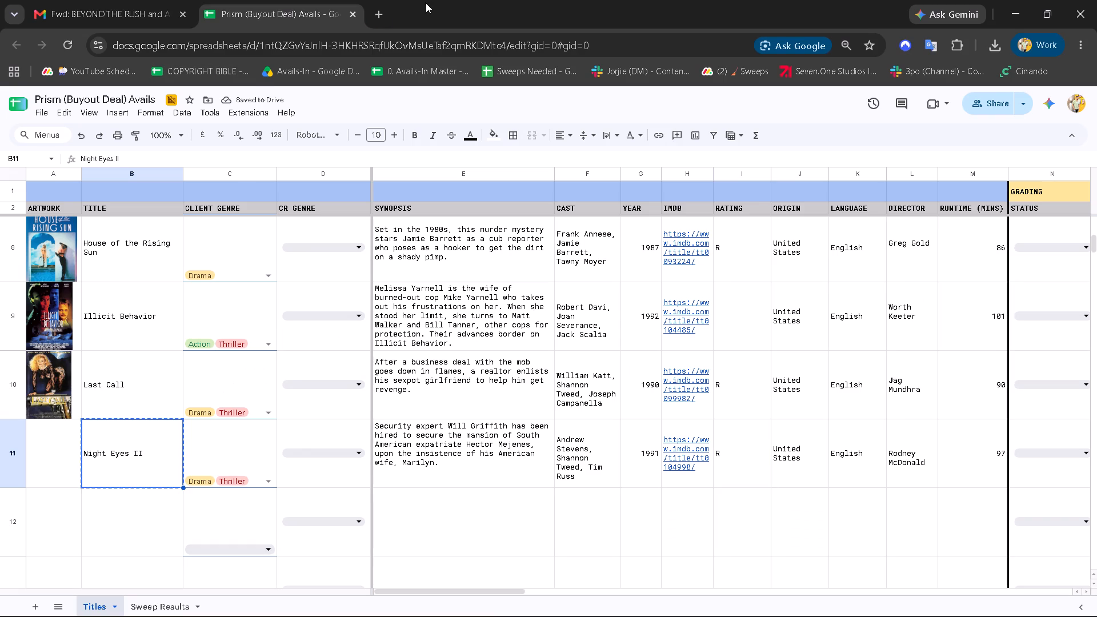
left_click(399, 0)
triple_click(317, 121)
key("ctrl+v")
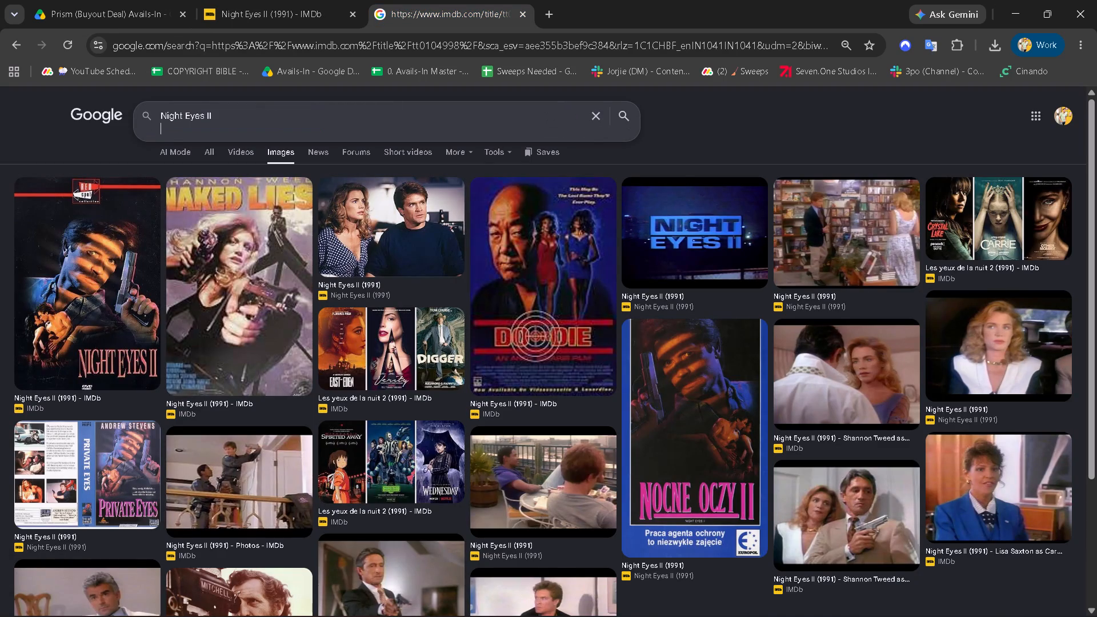
key("BackSpace")
key("Return")
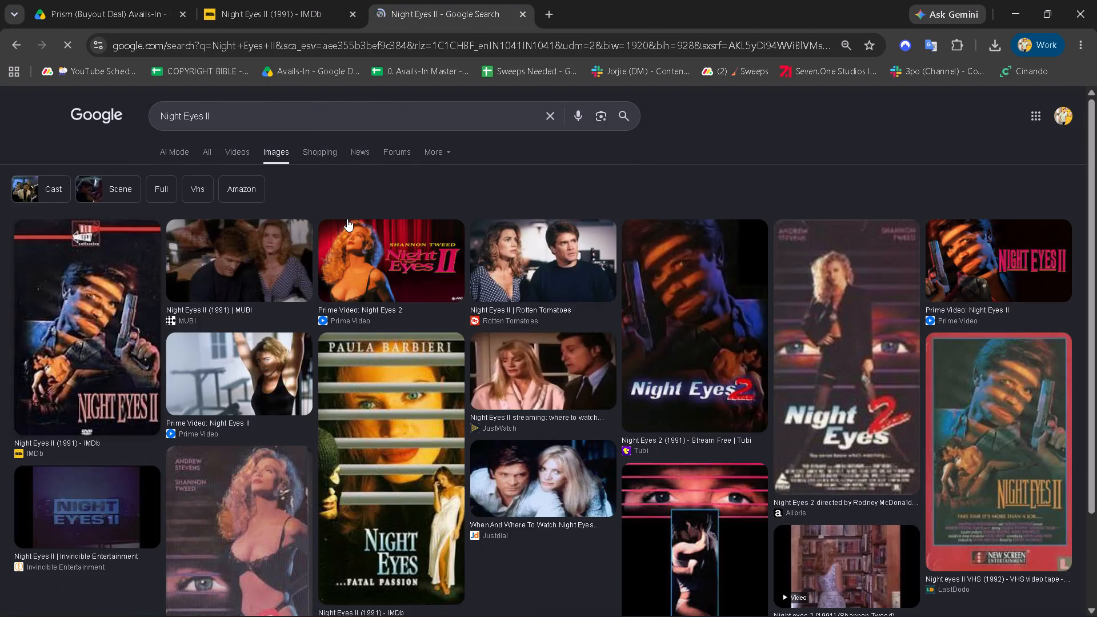
Look through the poster results and refine the image search to Night Eyes II 1991.
left_click(218, 0)
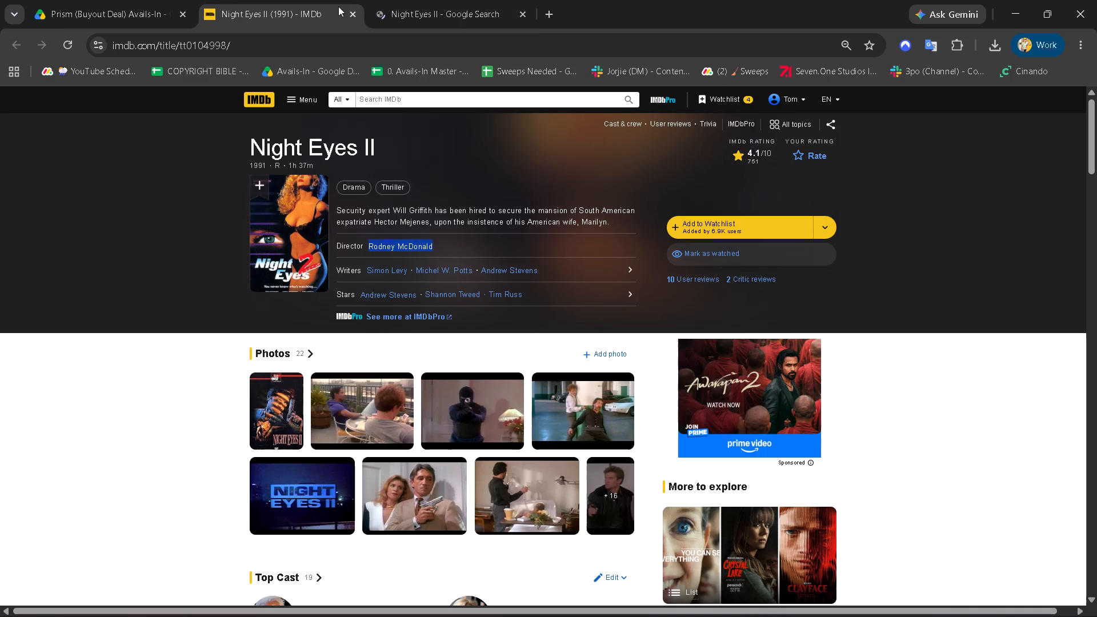
left_click(447, 0)
scroll(391, 376, "down", 3)
scroll(511, 402, "up", 1)
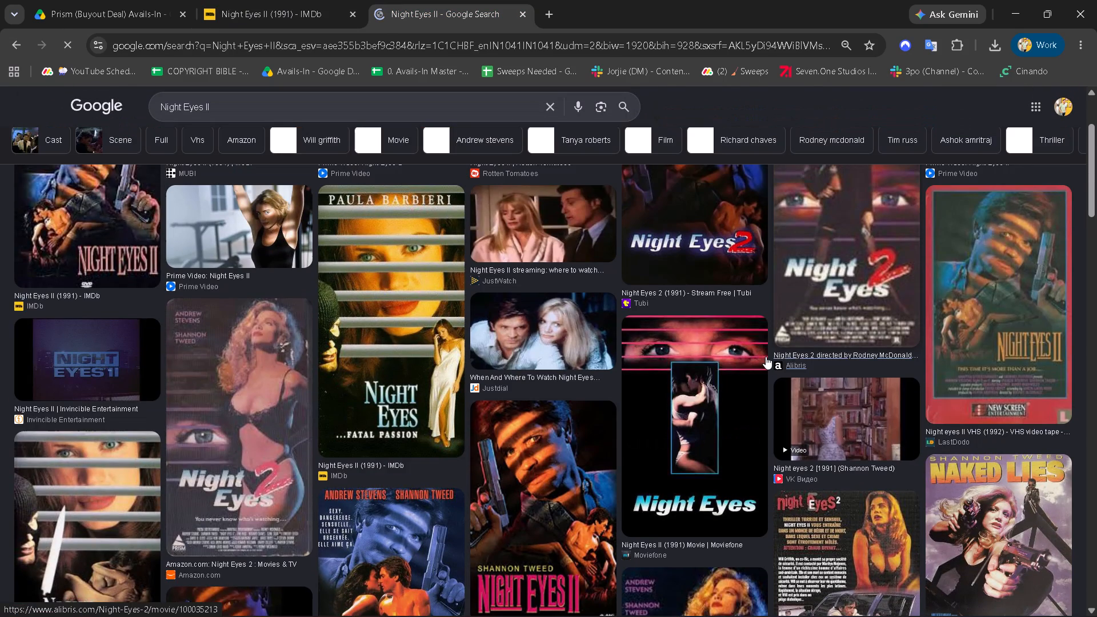
scroll(401, 391, "down", 3)
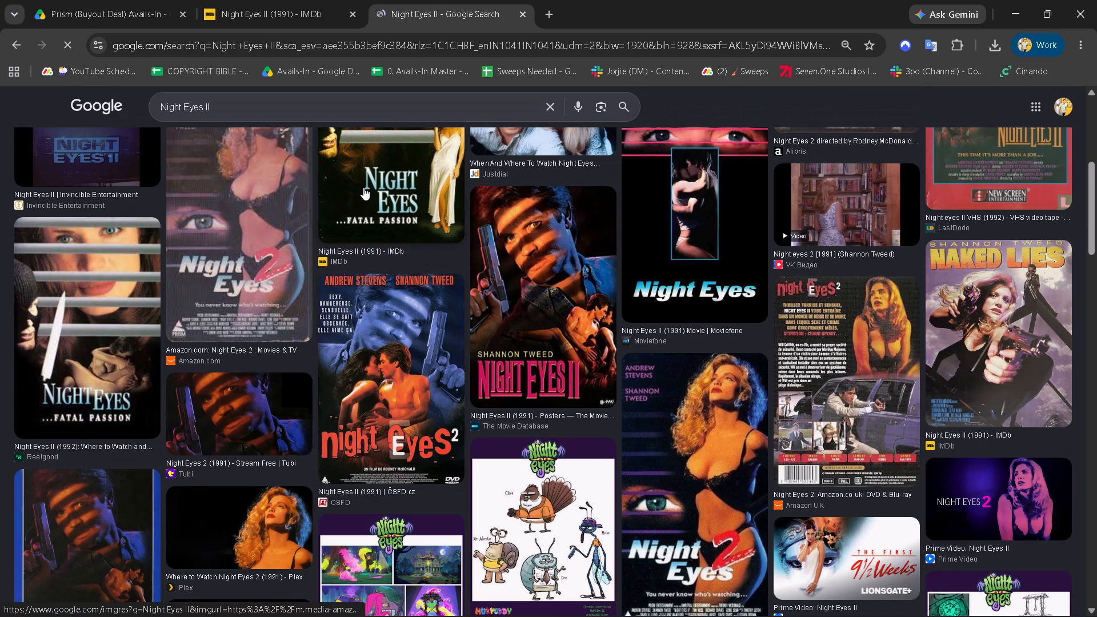
scroll(287, 251, "down", 5)
left_click(332, 105)
key("space")
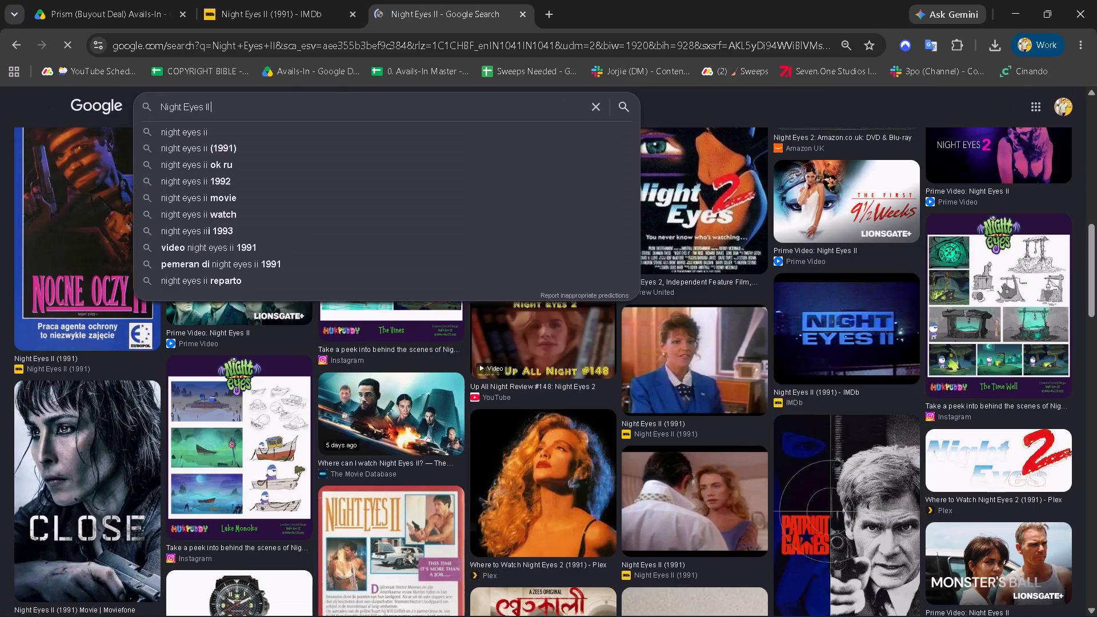
type("1991")
key("Return")
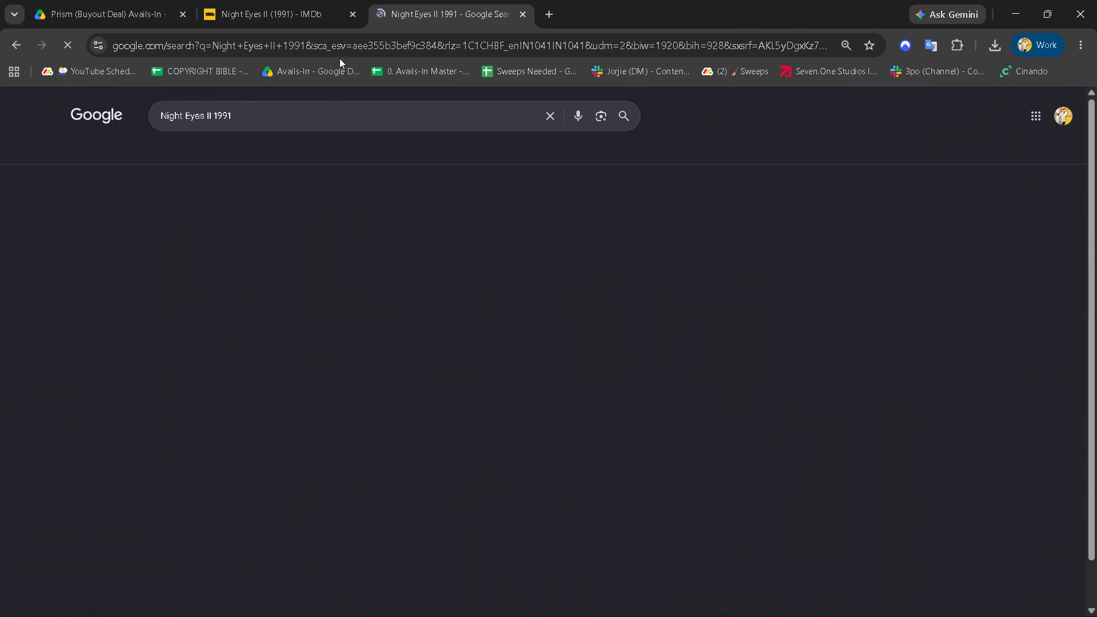
Save IMDb's Night Eyes 2 poster crediting Andrew Stevens and Shannon Tweed as a JPEG in the barnaby downloads folder.
right_click(519, 333)
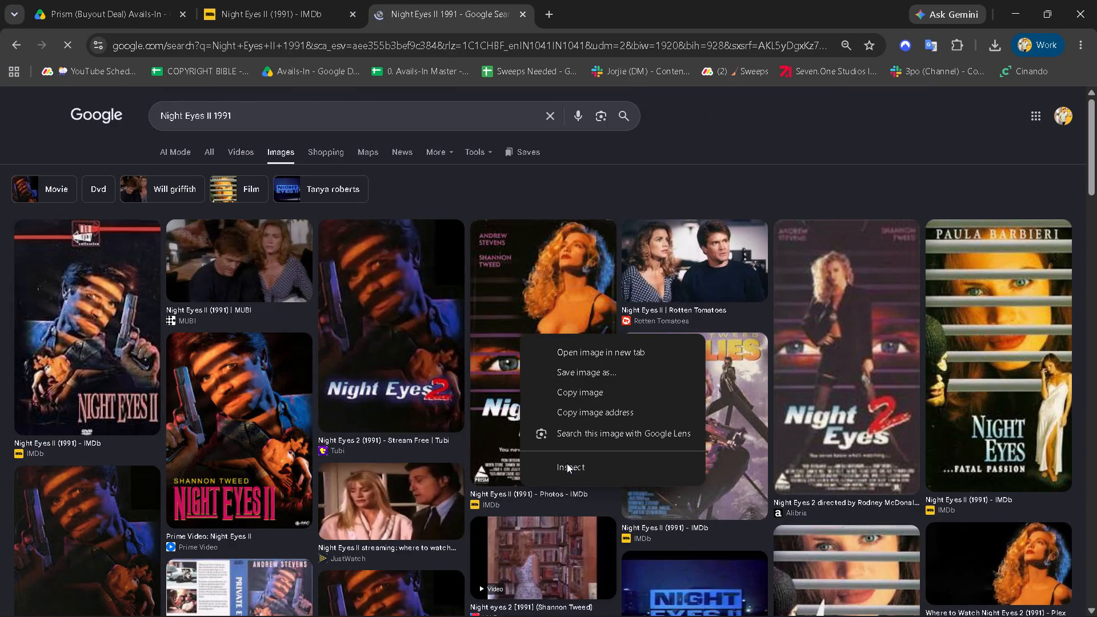
left_click(573, 378)
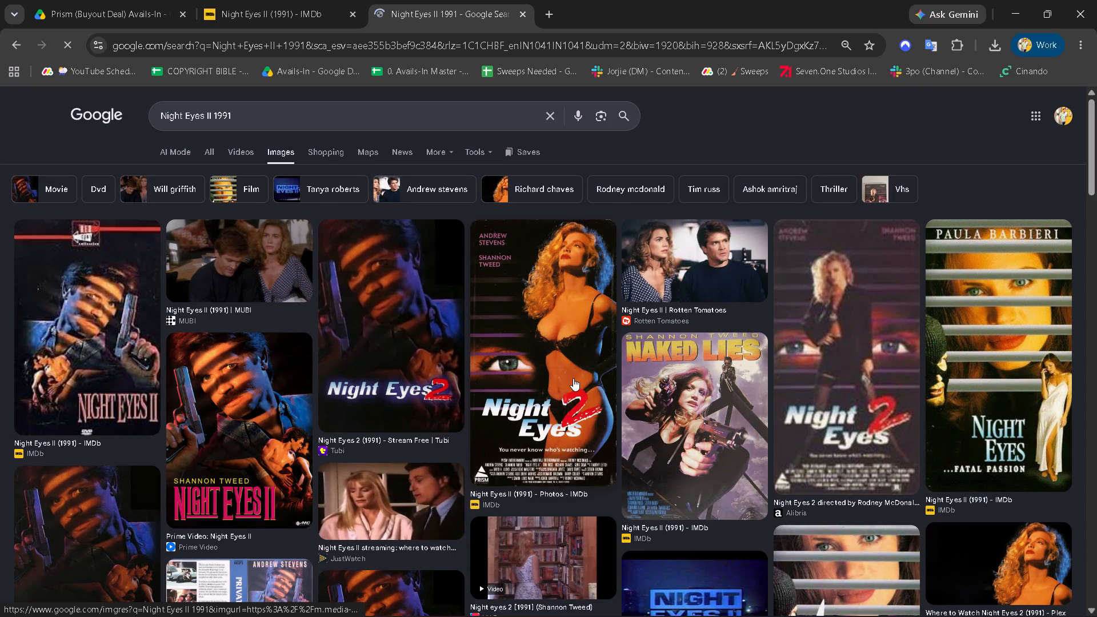
key("Return")
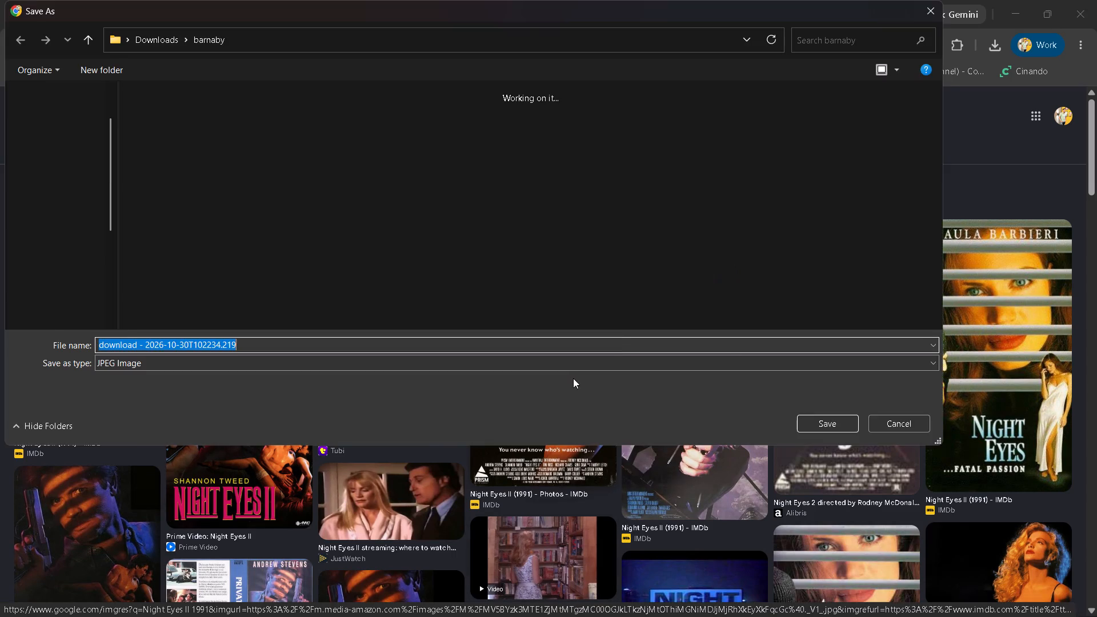
scroll(741, 415, "down", 4)
scroll(510, 10, "up", 5)
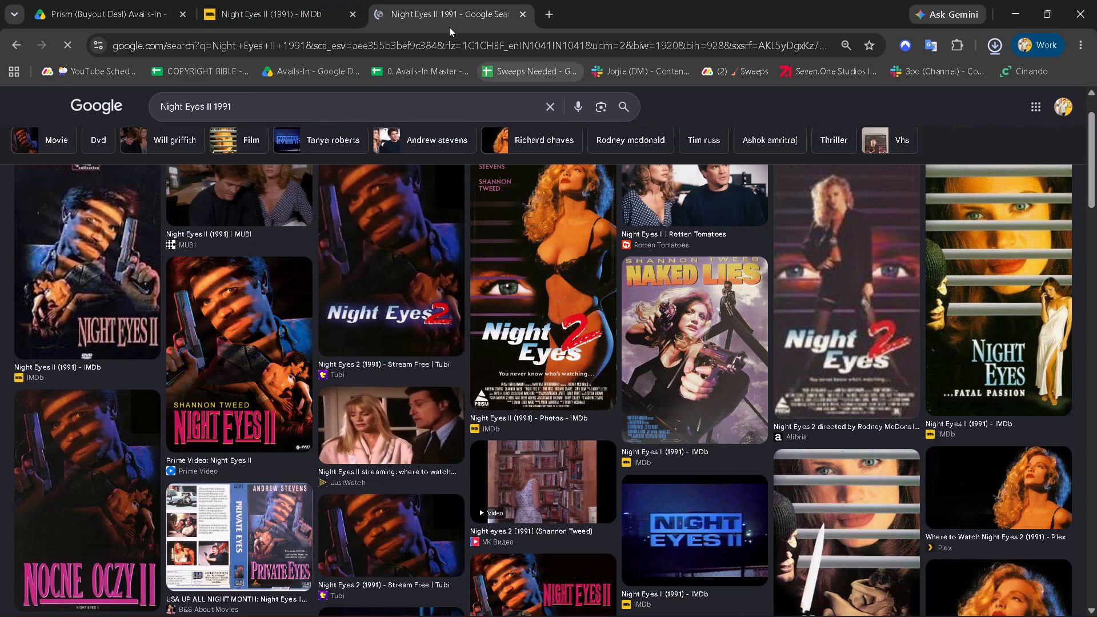
scroll(449, 27, "up", 4)
left_click(371, 0)
left_click(319, 0)
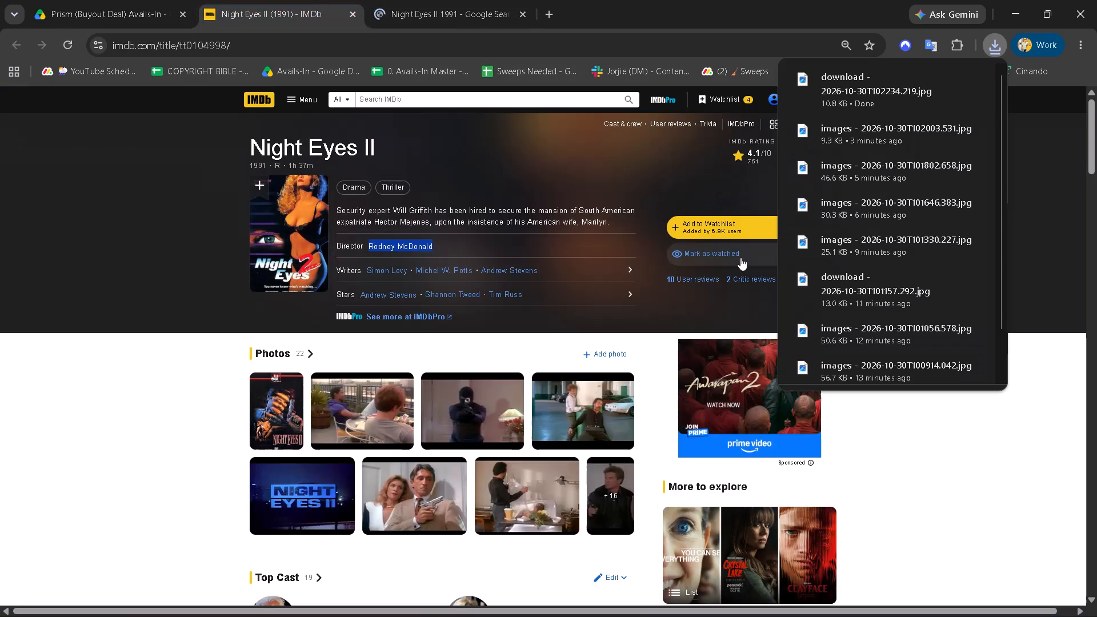
Upload the newly saved Night Eyes 2 poster into the Artwork cell of row 11 in the Avails spreadsheet.
key("alt+Tab")
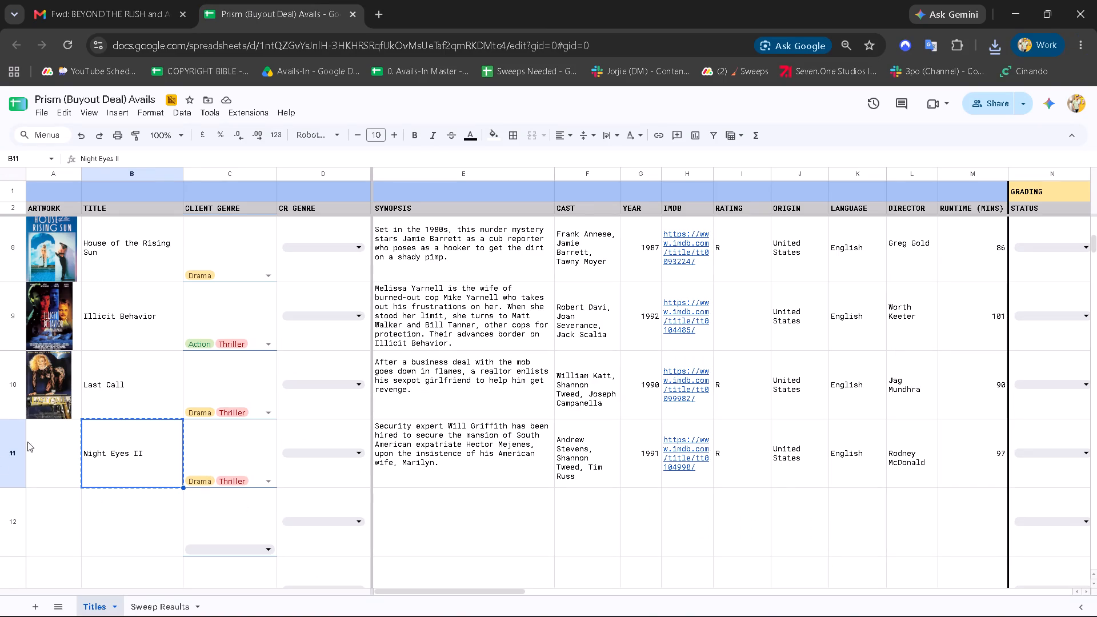
left_click(51, 459)
left_click(111, 111)
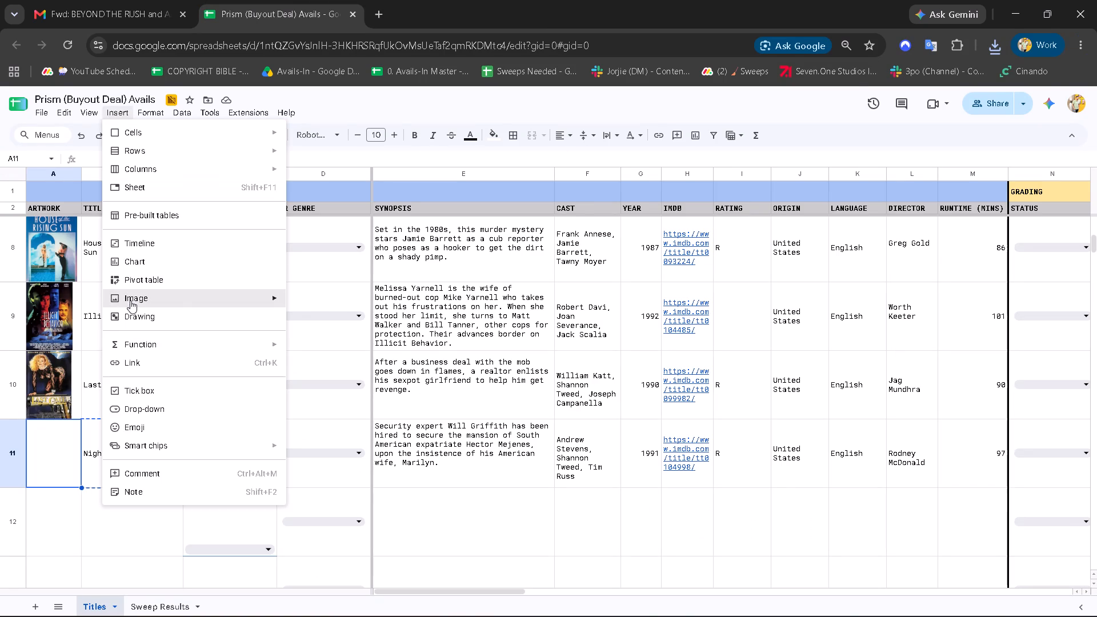
left_click(130, 301)
left_click(347, 300)
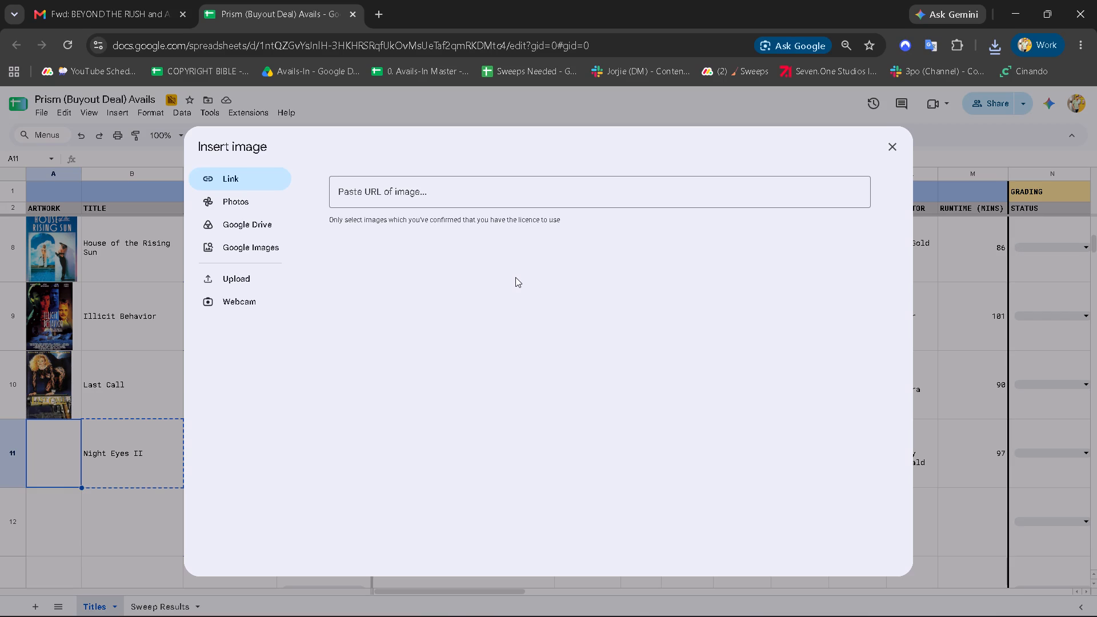
left_click(266, 287)
left_click(625, 404)
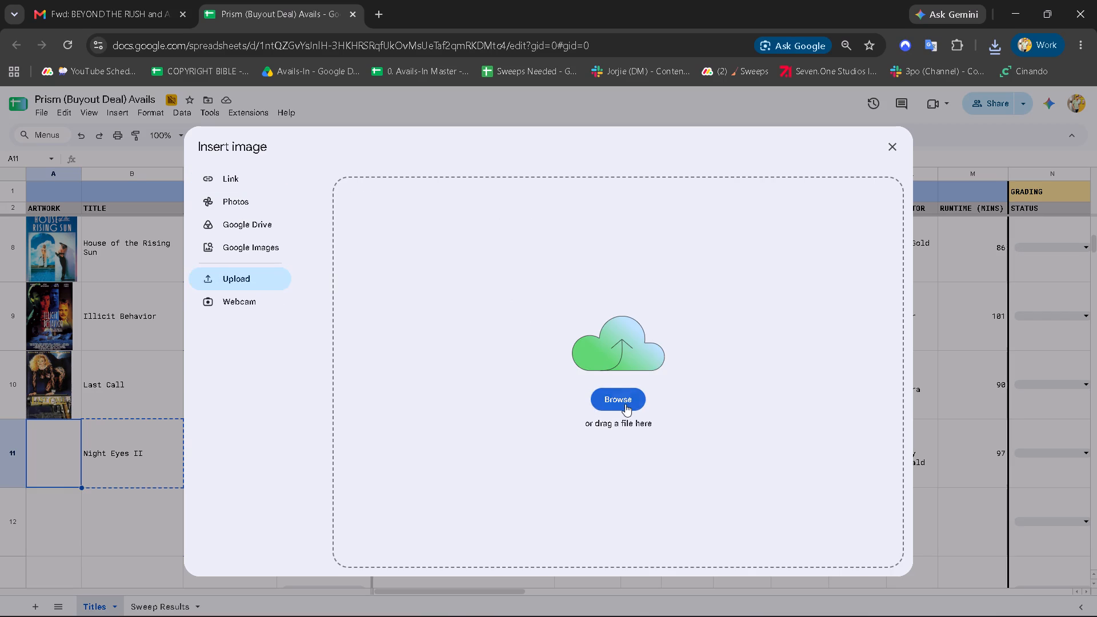
left_click(154, 169)
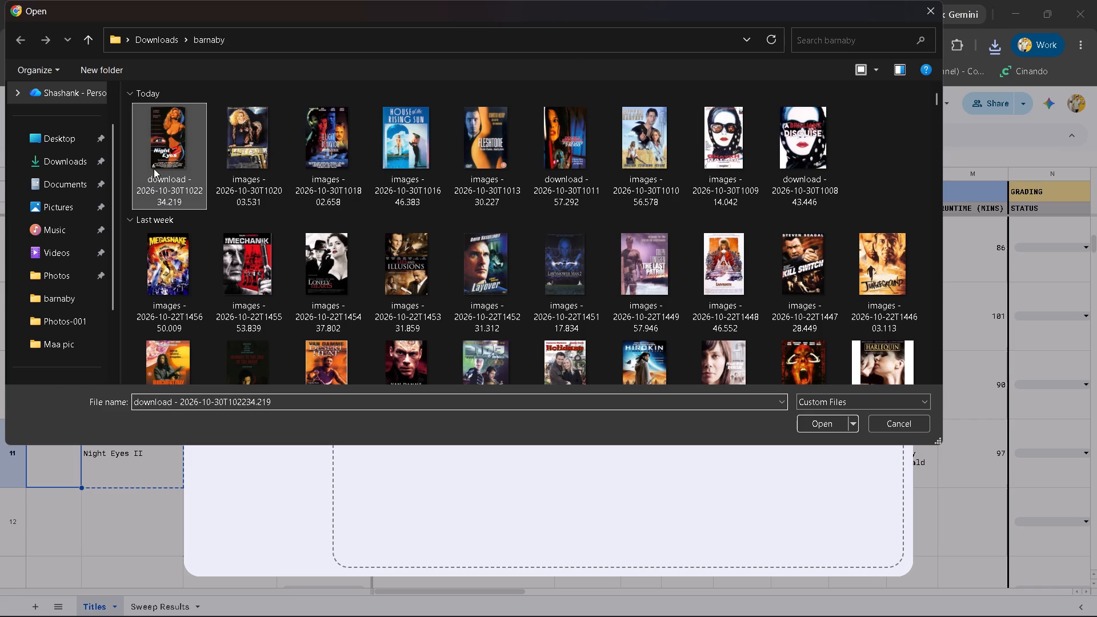
key("Return")
Open the IMDb page for Night Eyes 3 from the Prism deck and close the Night Eyes II page.
key("alt+Tab")
left_click(131, 0)
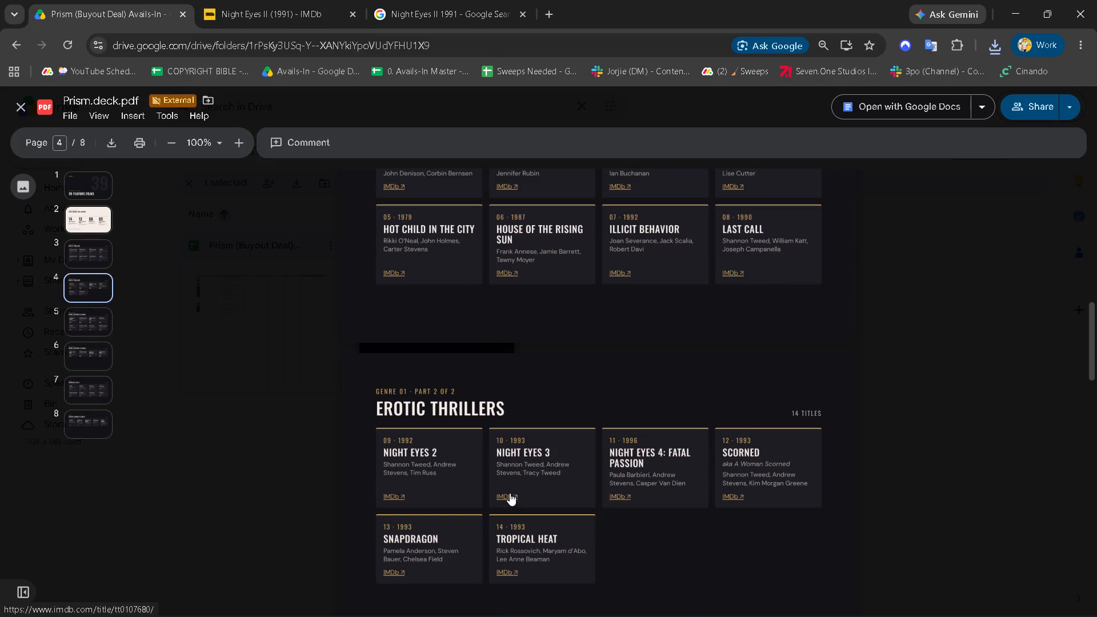
left_click(509, 492)
left_click(442, 0)
key("ctrl+w")
left_click(269, 0)
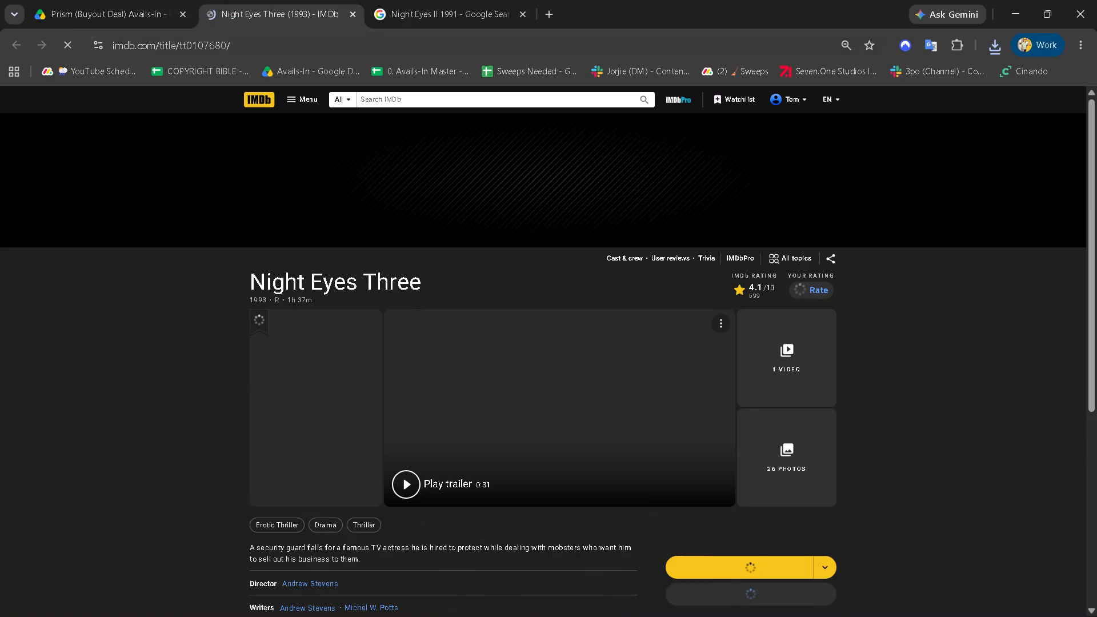
Search Google Images with the web address of the Night Eyes Three IMDb page.
left_click(259, 39)
key("ctrl+c")
key("ctrl+c")
left_click(431, 0)
triple_click(351, 117)
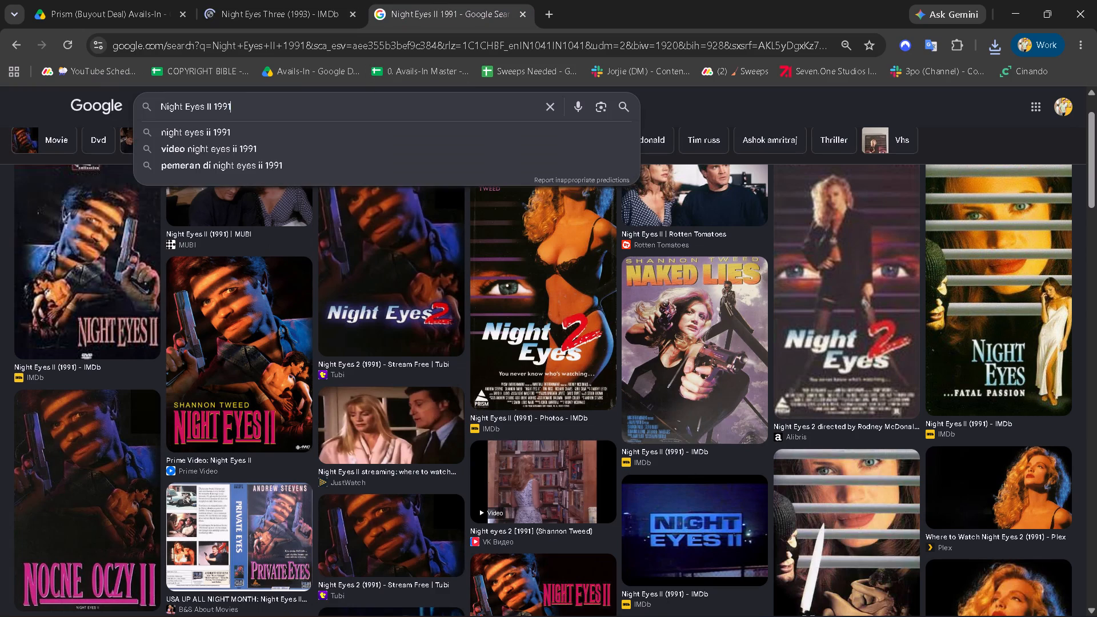
key("ctrl+v")
key("Return")
Paste the Night Eyes Three IMDb link into the IMDb cell of row 12 in the Avails spreadsheet.
left_click(247, 0)
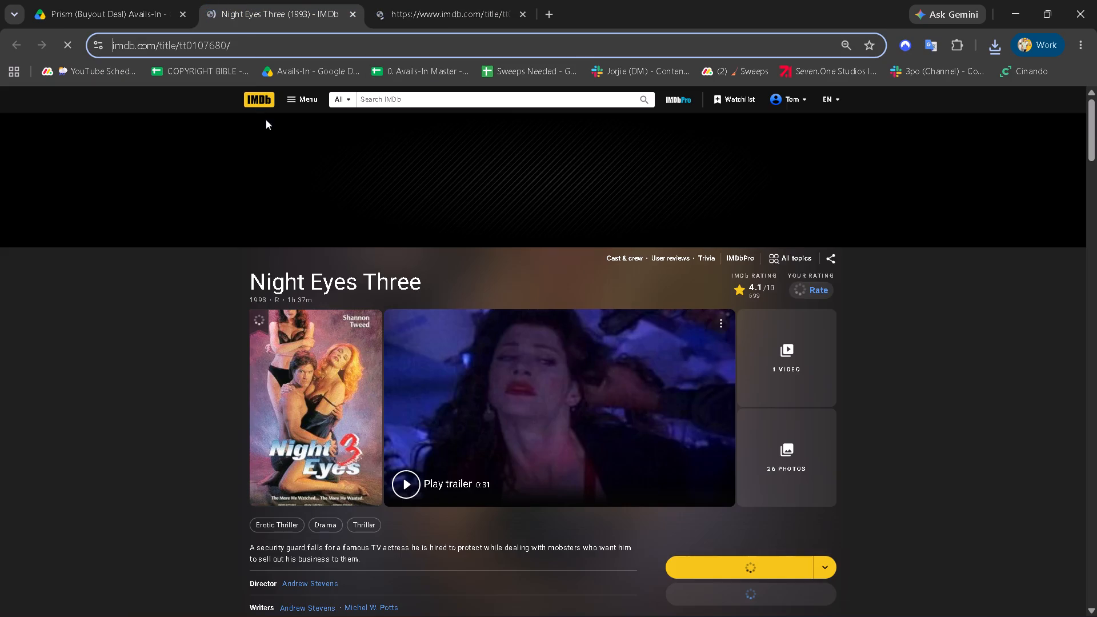
key("alt+Tab")
left_click_drag(702, 495, 700, 509)
key("ctrl+v")
left_click(534, 526)
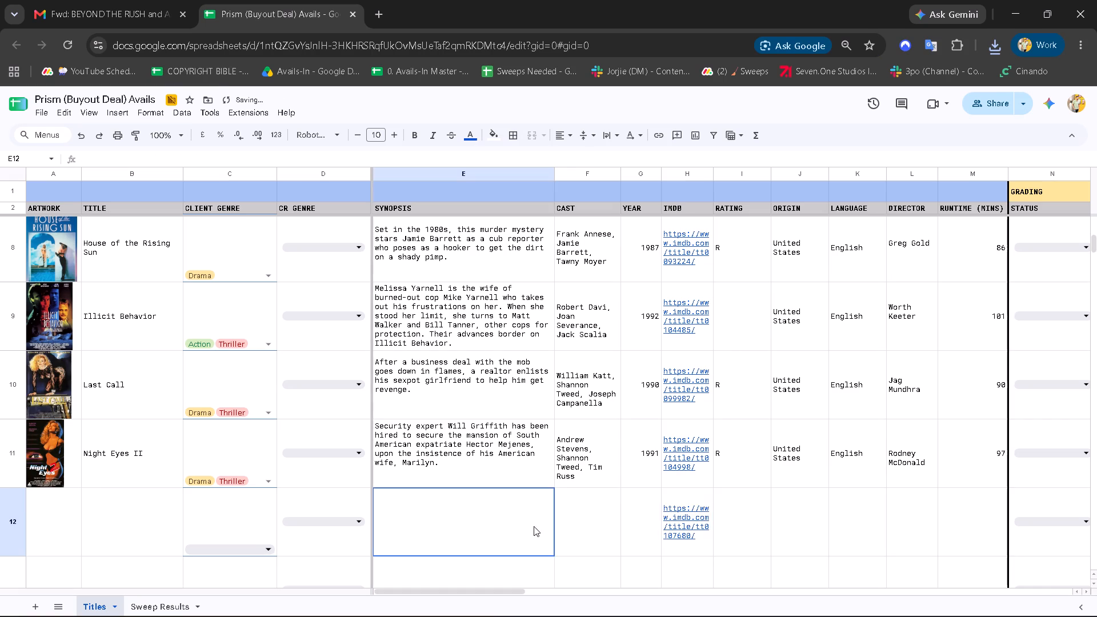
Copy the title Night Eyes Three from its IMDb page into the Title cell of row 12.
scroll(531, 443, "down", 2)
key("alt+Tab")
scroll(399, 277, "down", 2)
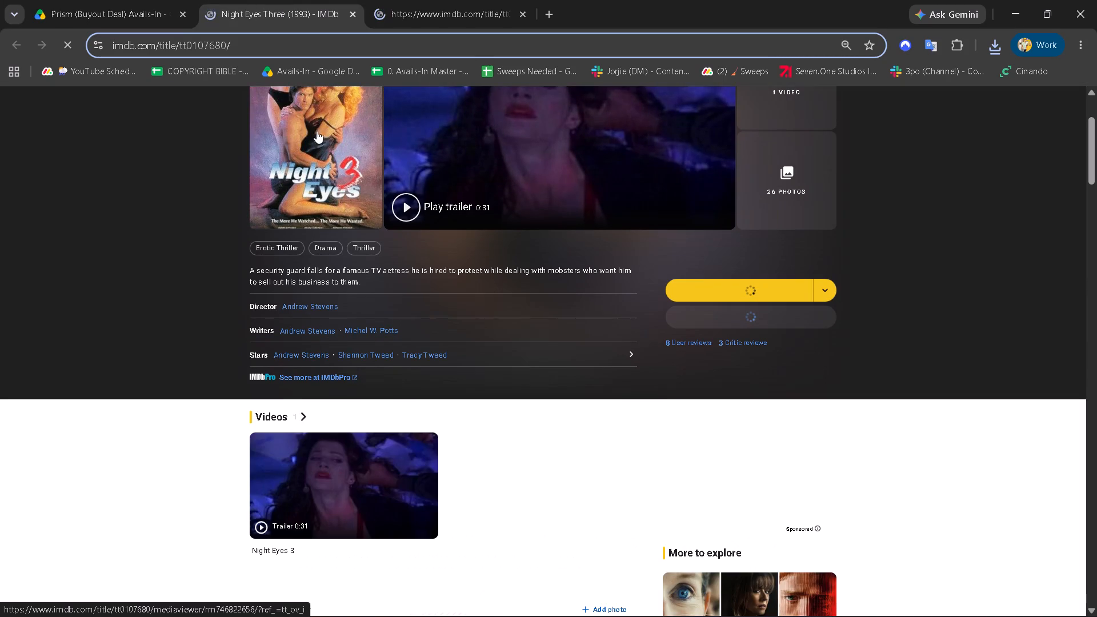
scroll(419, 265, "up", 2)
triple_click(272, 151)
left_click(272, 151)
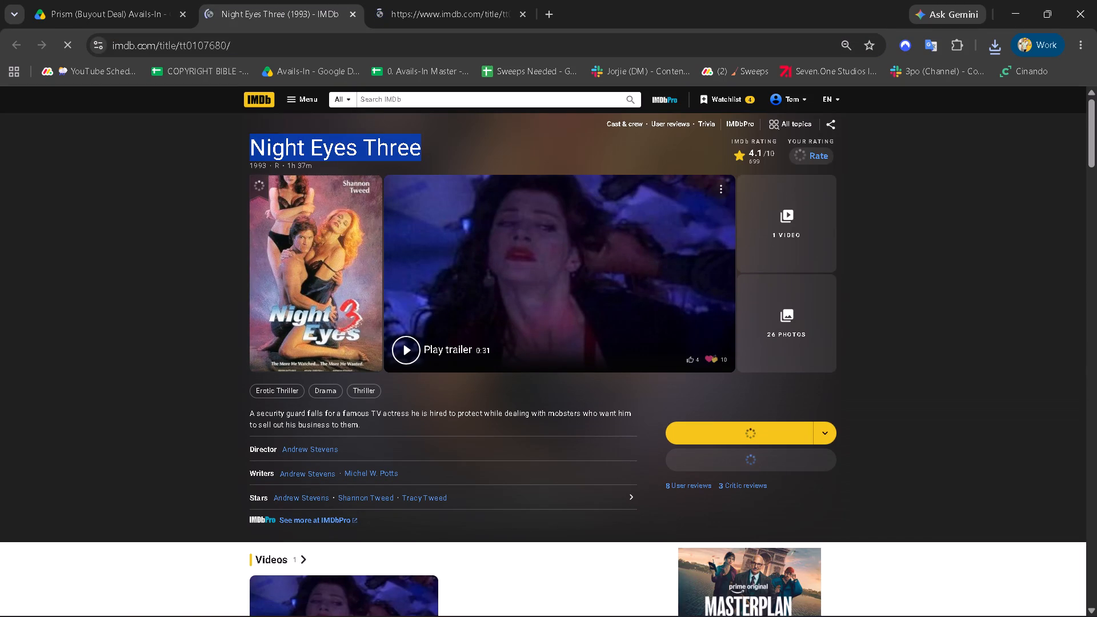
key("ctrl+c")
key("ctrl+c")
key("ctrl+c")
left_click(86, 302)
key("alt+Tab")
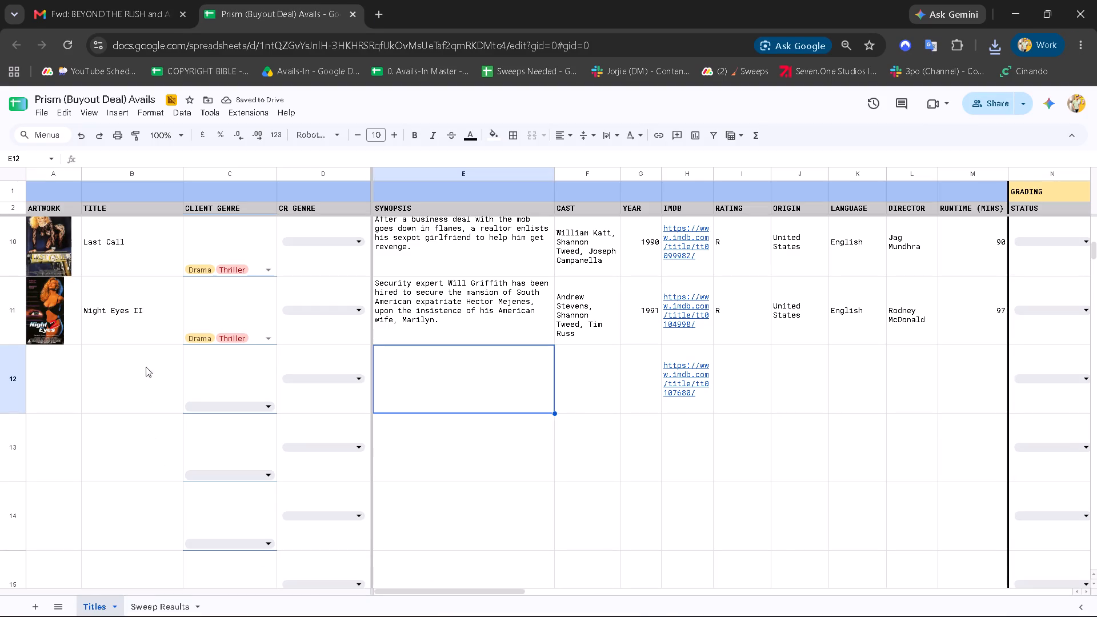
double_click(103, 387)
key("ctrl+v")
Copy the security guard plot summary from the Night Eyes Three IMDb page into the Synopsis cell of row 12.
left_click(433, 379)
key("alt+Tab")
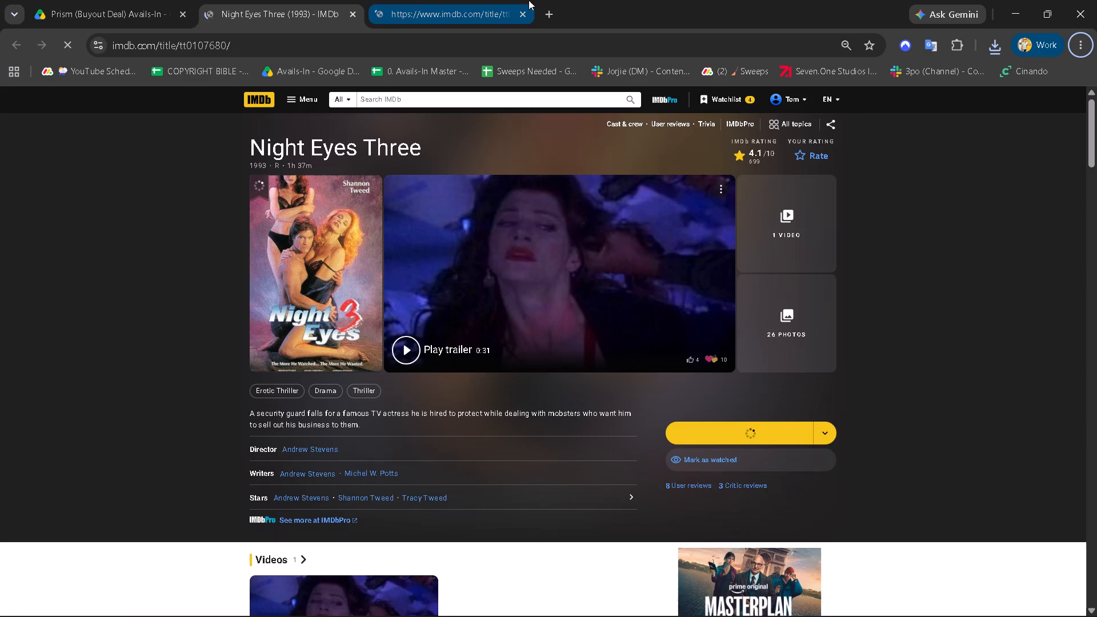
left_click(410, 0)
left_click(249, 0)
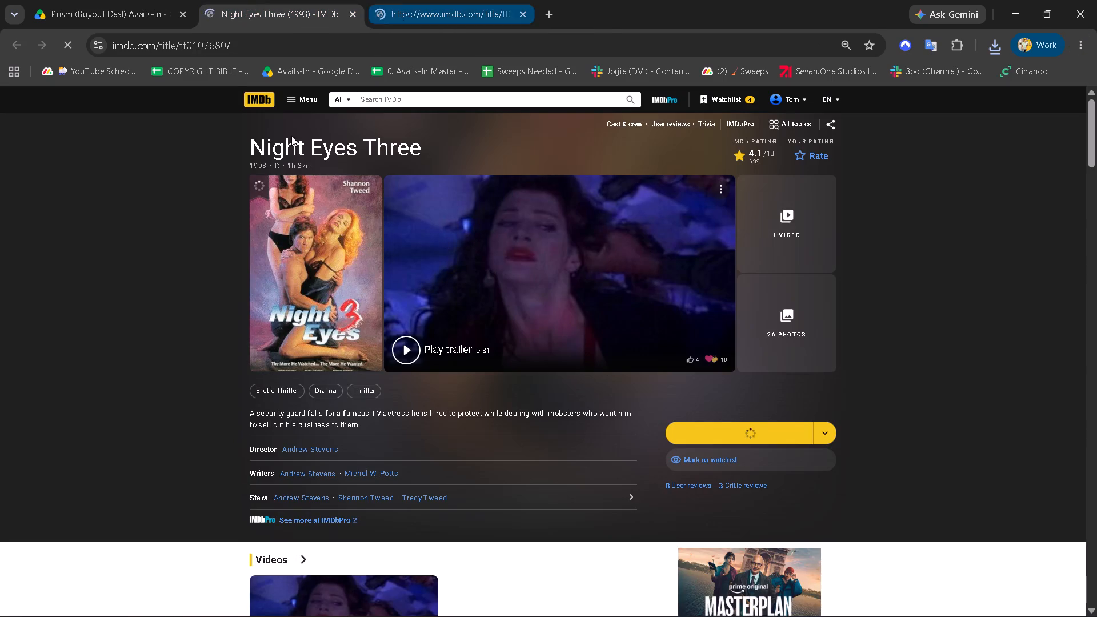
triple_click(296, 412)
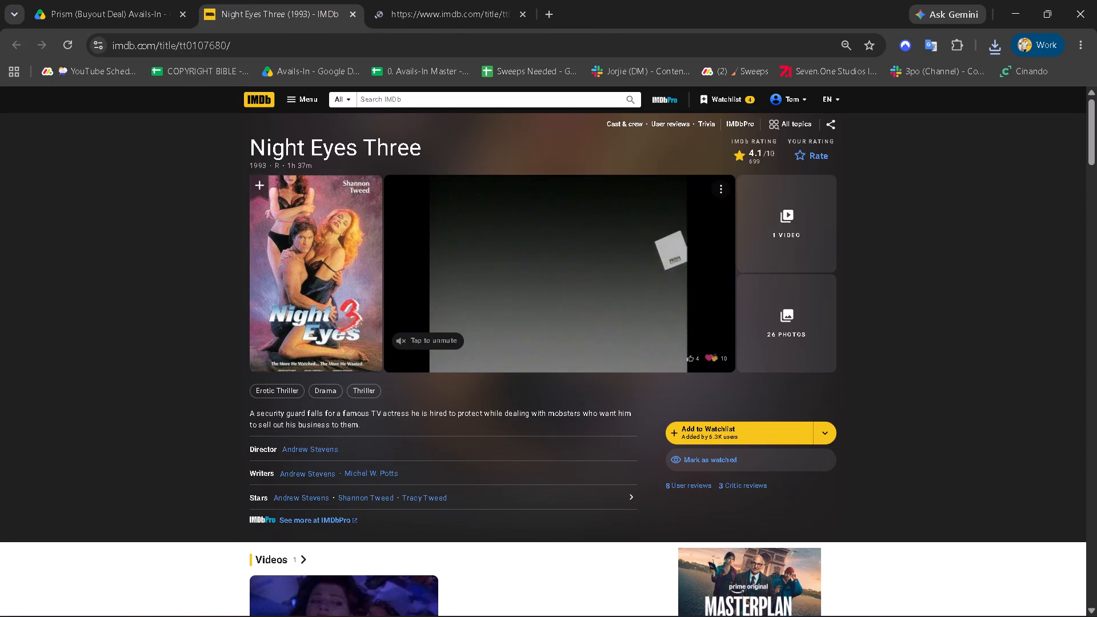
key("ctrl+c")
key("ctrl+c")
key("ctrl+c")
key("ctrl+c")
key("alt+Tab")
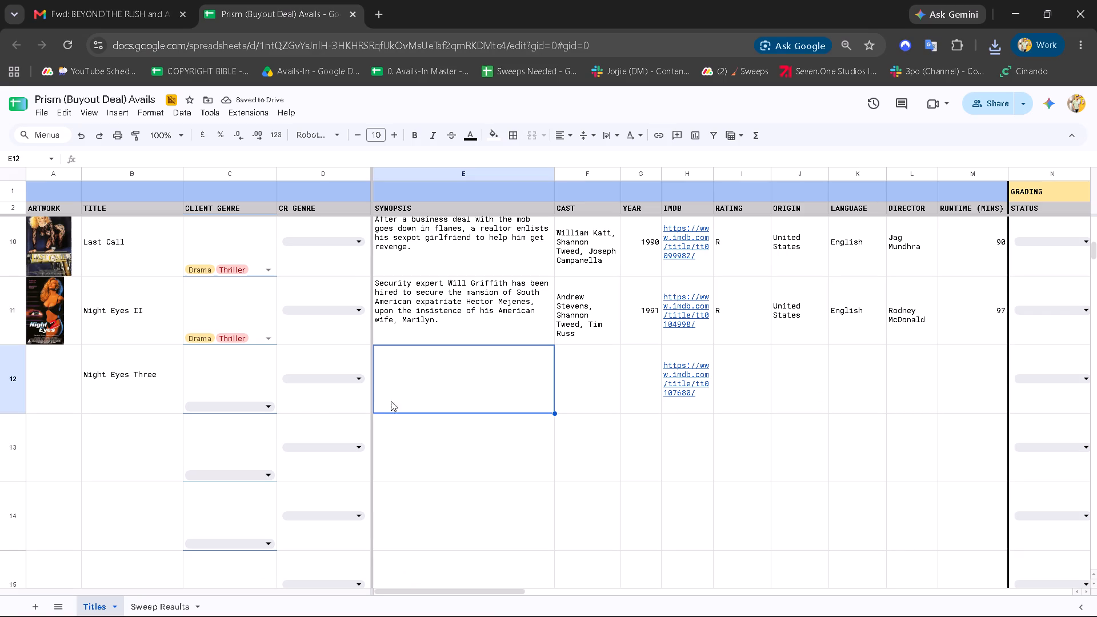
double_click(443, 375)
key("ctrl+v")
Copy the Drama and Thriller client genres from Night Eyes II in row 11 to row 12.
left_click(246, 319)
key("ctrl+c")
key("ctrl+c")
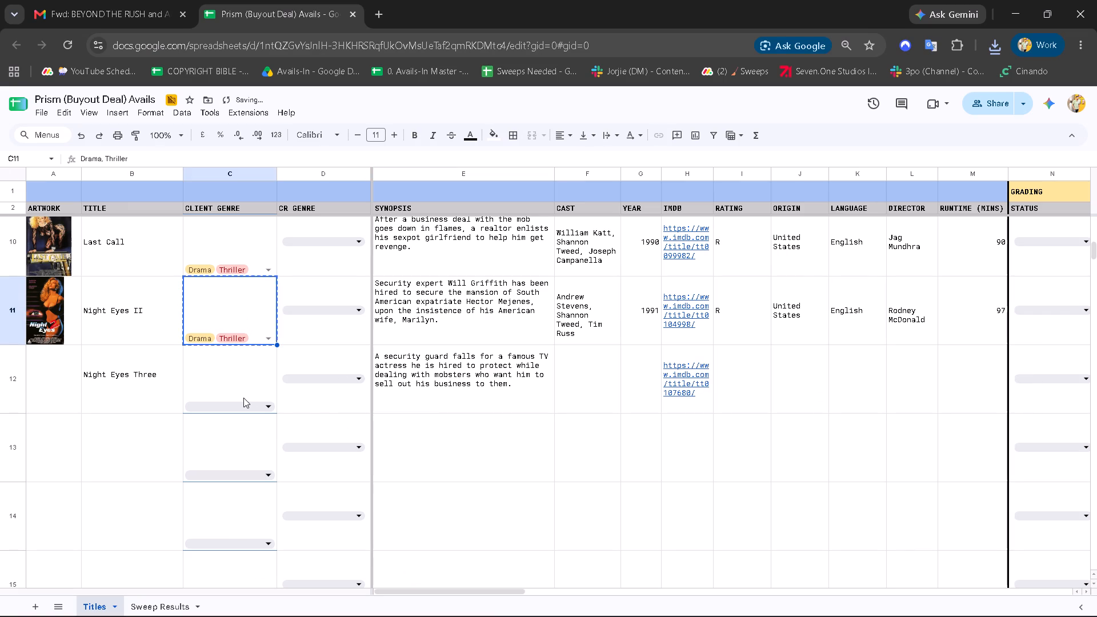
left_click(228, 400)
key("ctrl+v")
Enter 1993 as the year and R as the rating for Night Eyes Three in row 12.
left_click(623, 387)
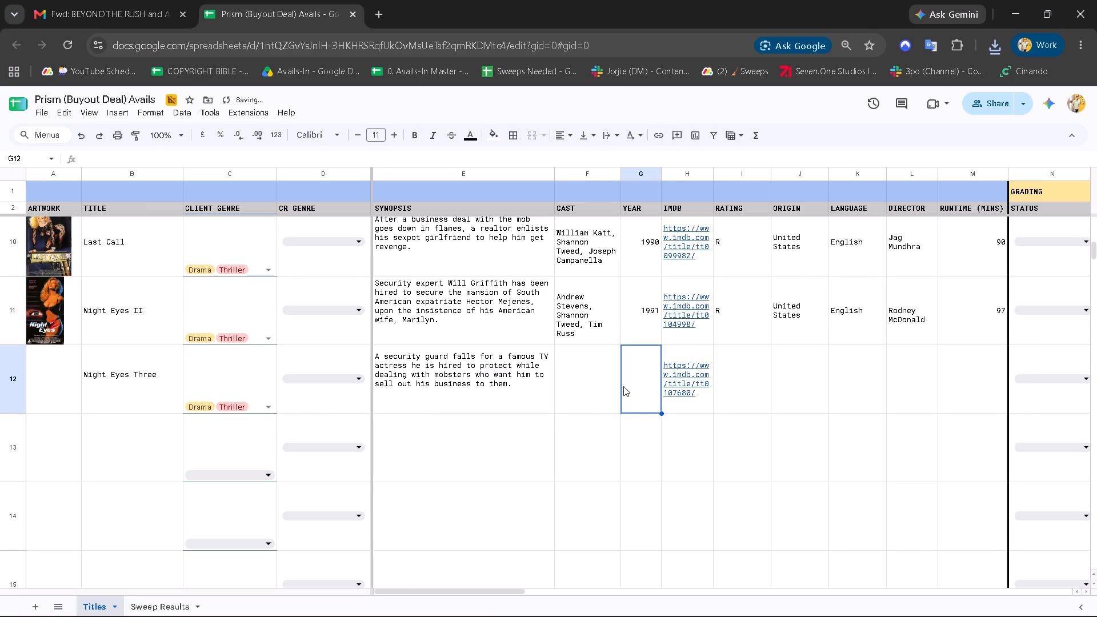
type("1993")
key("Tab")
key("Tab")
key("shift+r")
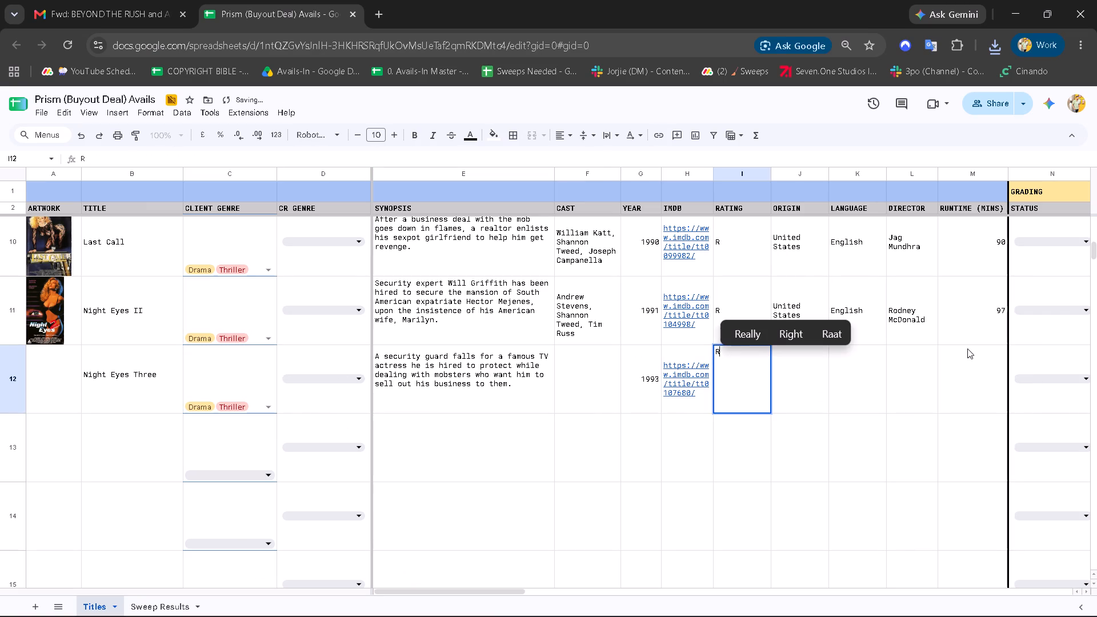
Copy the 97-minute runtime from Night Eyes II in row 11 to the Runtime cell of row 12.
left_click(993, 314)
key("ctrl+c")
key("ctrl+c")
left_click(975, 380)
key("ctrl+v")
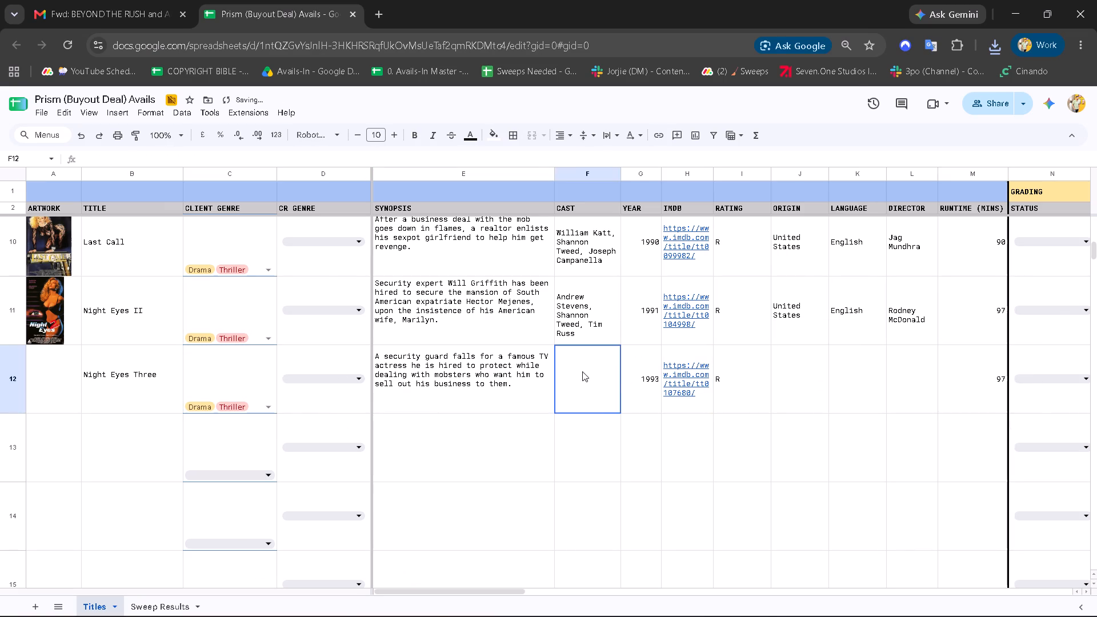
Copy the stars Andrew Stevens, Shannon Tweed and Tracy Tweed from the Night Eyes Three IMDb page into the Cast cell of row 12.
left_click(582, 371)
key("alt+Tab")
left_click(0, 465)
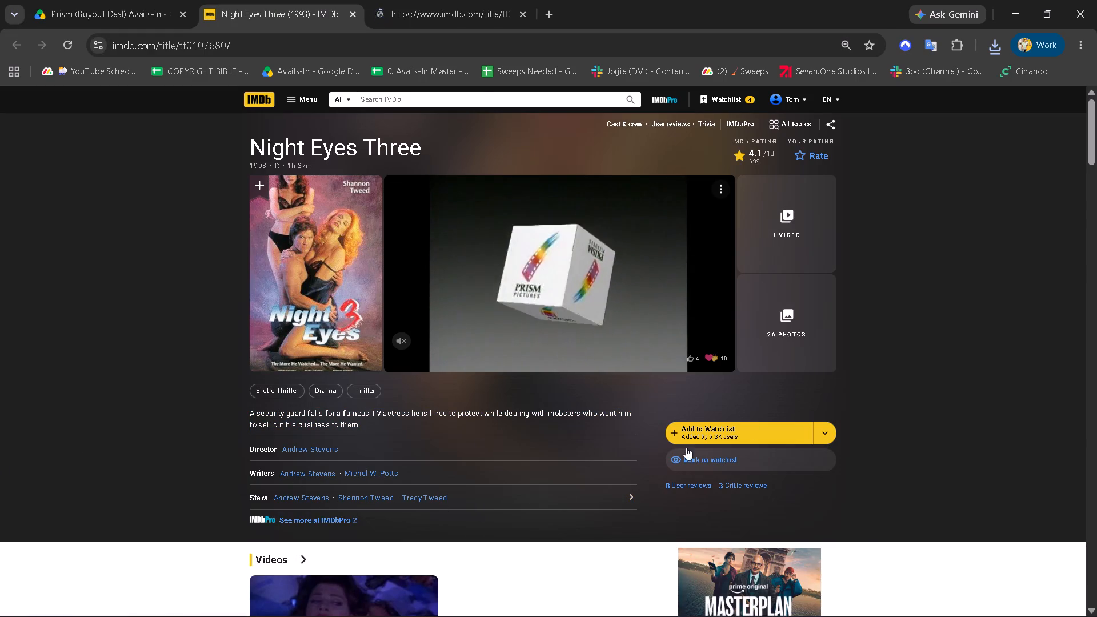
key("alt+Tab")
key("alt+Tab")
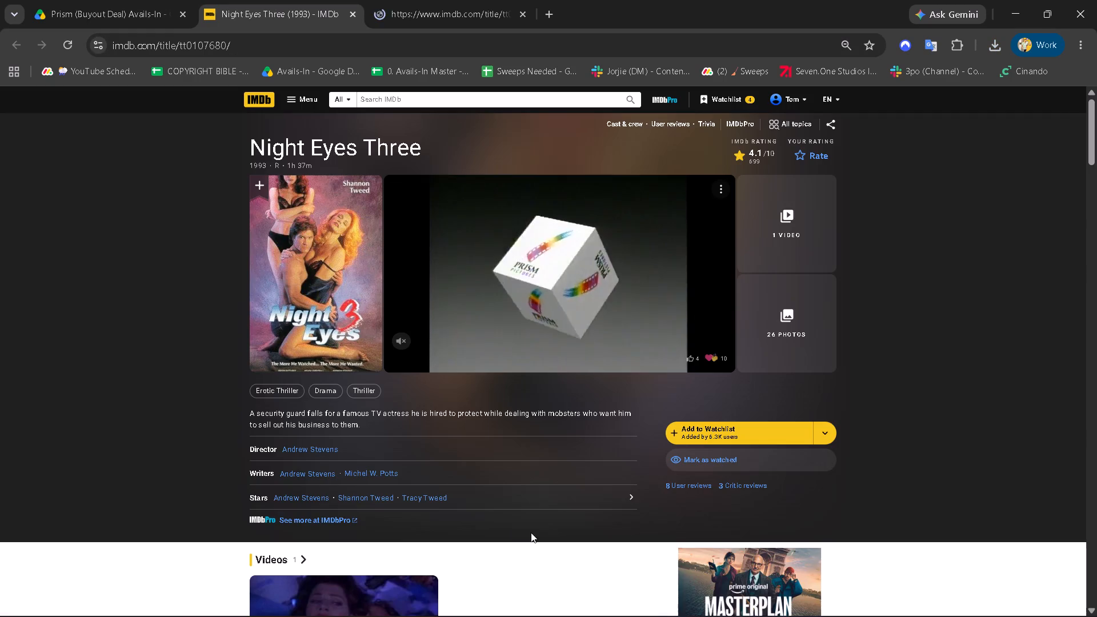
left_click_drag(640, 494, 305, 495)
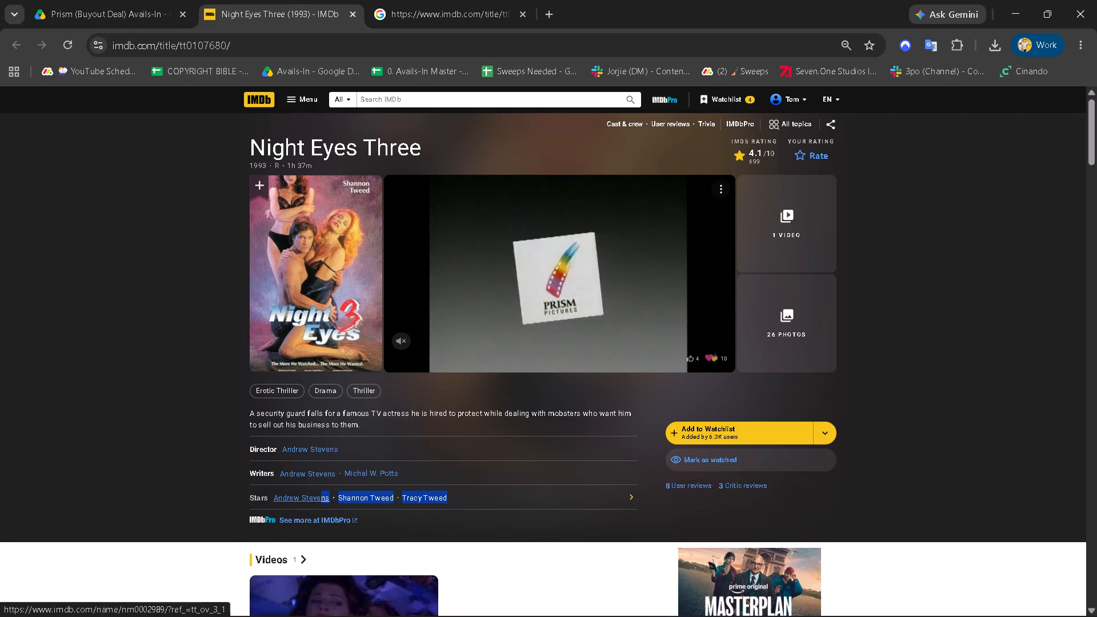
left_click_drag(305, 495, 271, 500)
key("ctrl+c")
key("ctrl+c")
key("ctrl+c")
key("alt+Tab")
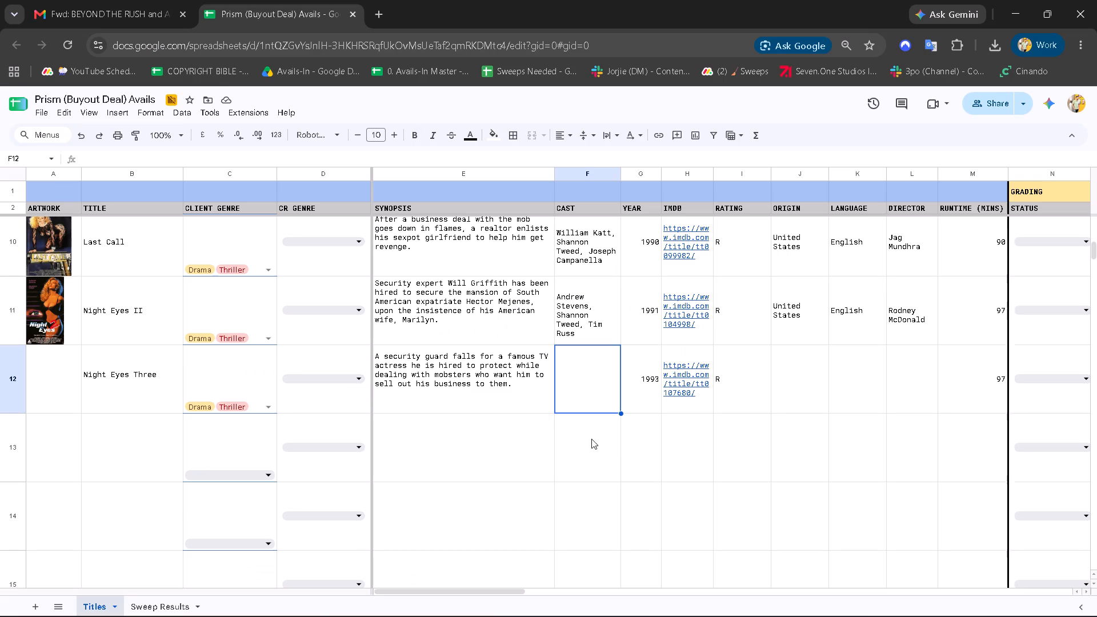
double_click(583, 384)
key("ctrl+v")
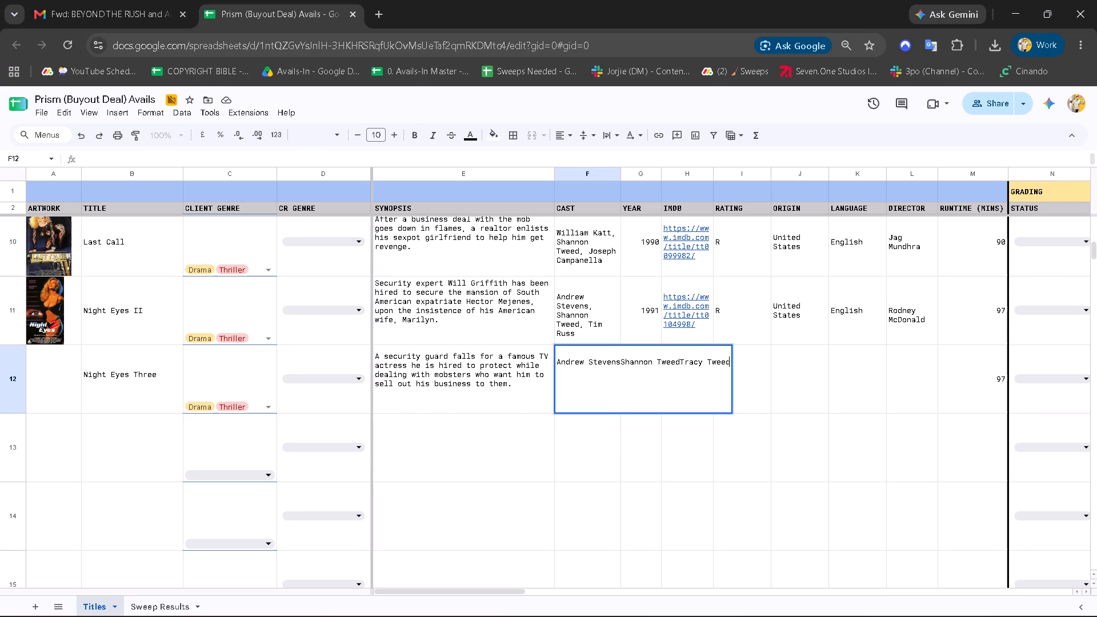
Separate the three actor names in the Cast cell of row 12 with commas and spaces.
left_click(622, 360)
key("comma")
key("space")
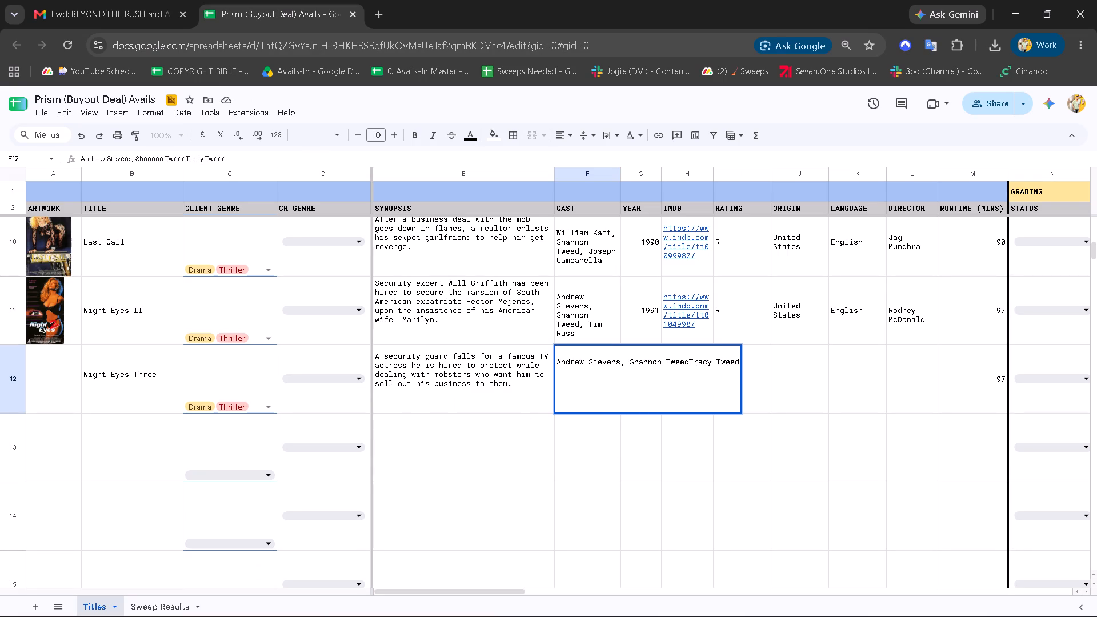
left_click(688, 362)
key("comma")
key("space")
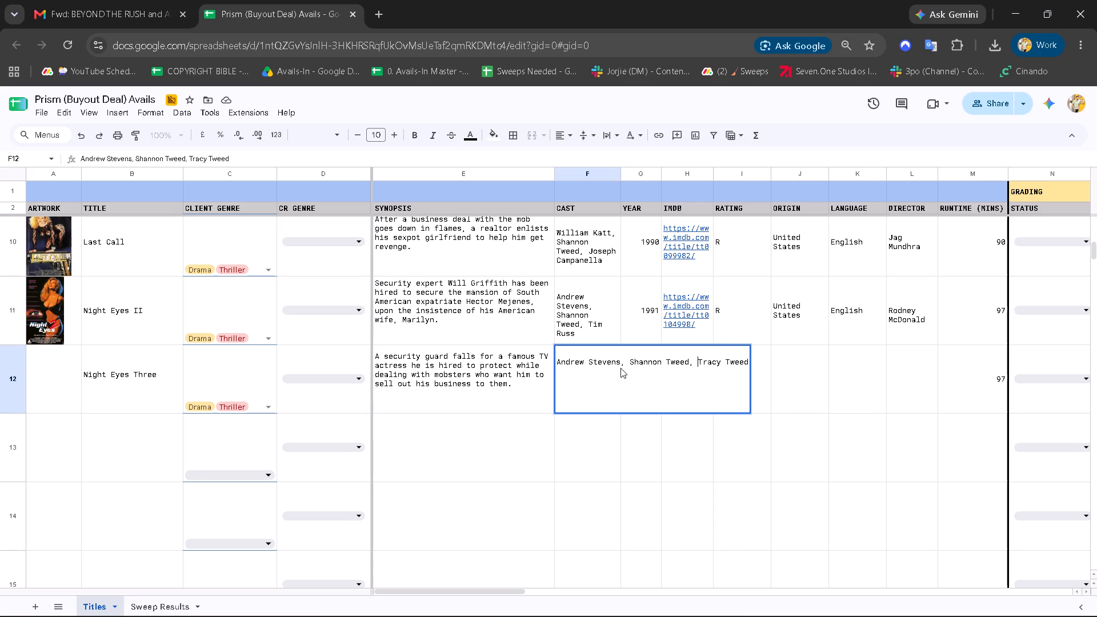
Copy the name Andrew Stevens from the Cast cell into the Director cell of row 12.
left_click(605, 364)
left_click_drag(605, 364, 530, 364)
key("ctrl+c")
key("ctrl+c")
key("ctrl+c")
left_click(912, 366)
key("ctrl+v")
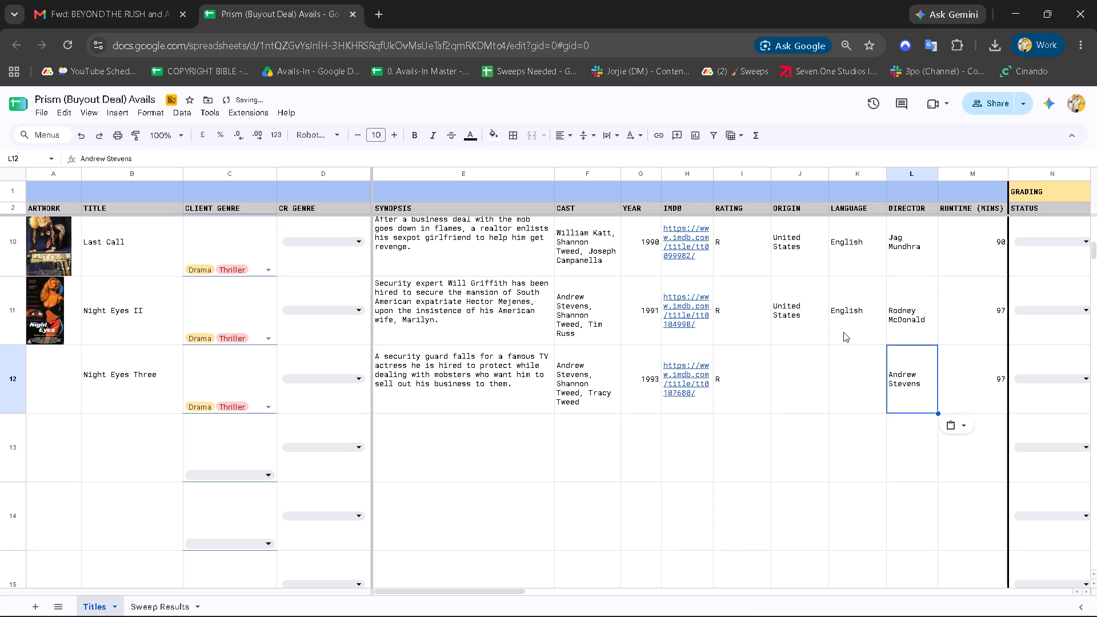
Copy the origin United States and language English from row 11 to row 12.
left_click_drag(810, 320, 868, 321)
key("ctrl+c")
key("ctrl+c")
left_click(801, 380)
key("ctrl+v")
left_click(749, 411)
Save the Night Eyes 3 poster from the Google image results as a JPEG in the barnaby downloads folder.
key("alt+Tab")
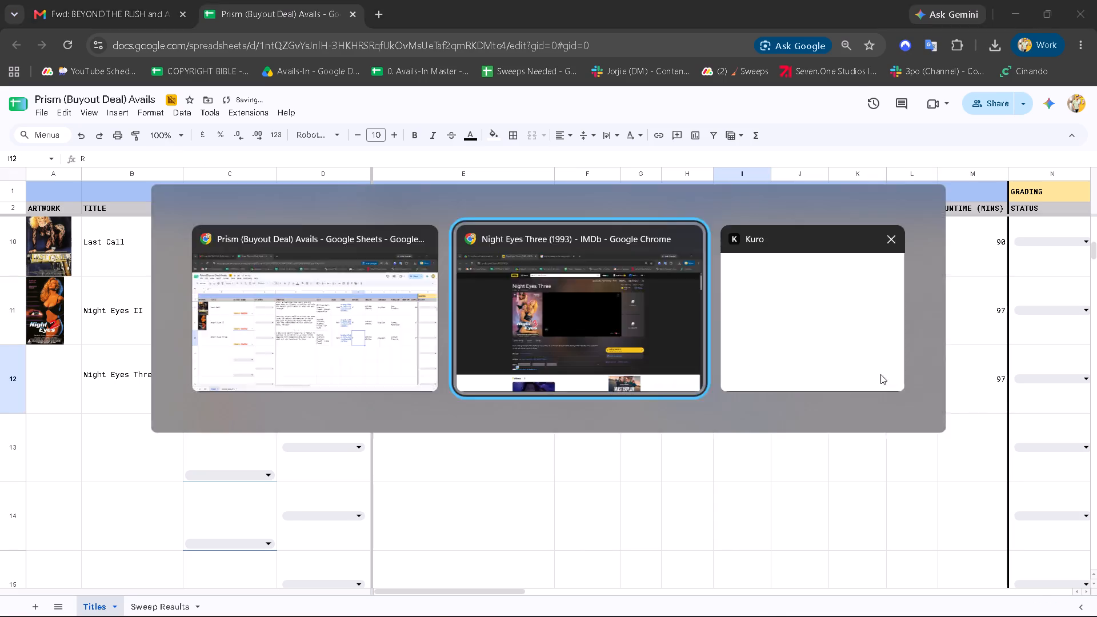
left_click(0, 406)
left_click(454, 0)
right_click(68, 266)
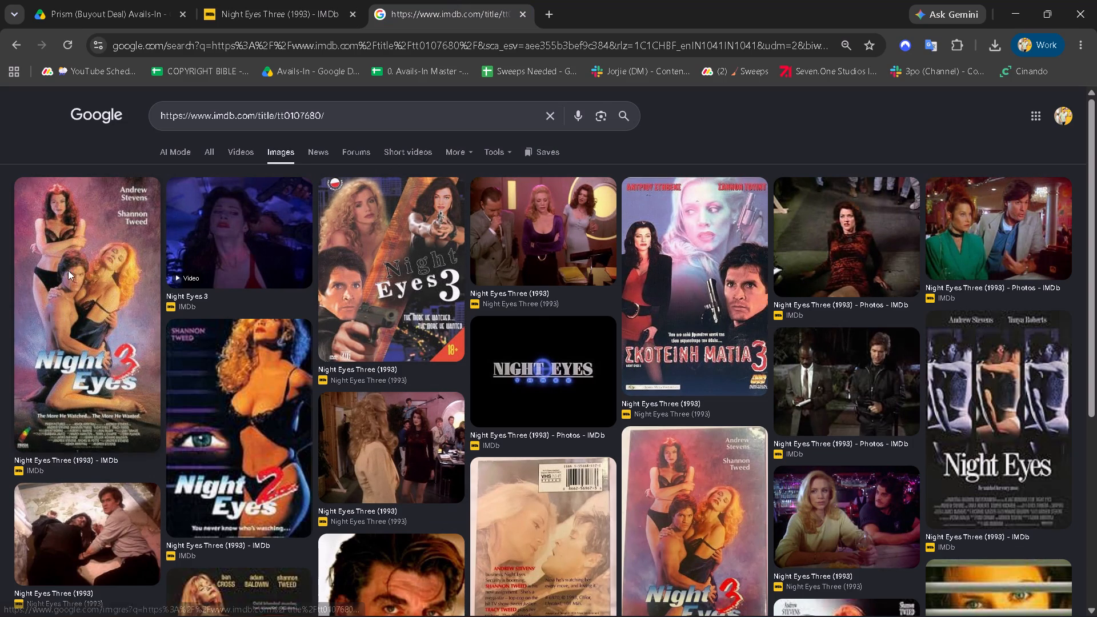
left_click(115, 468)
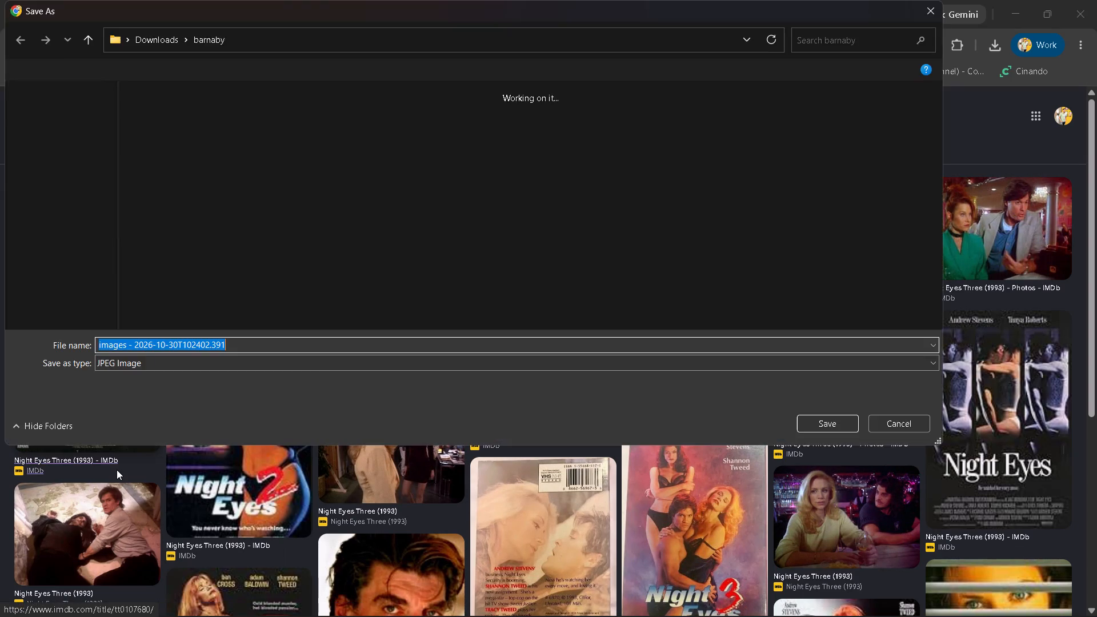
key("Return")
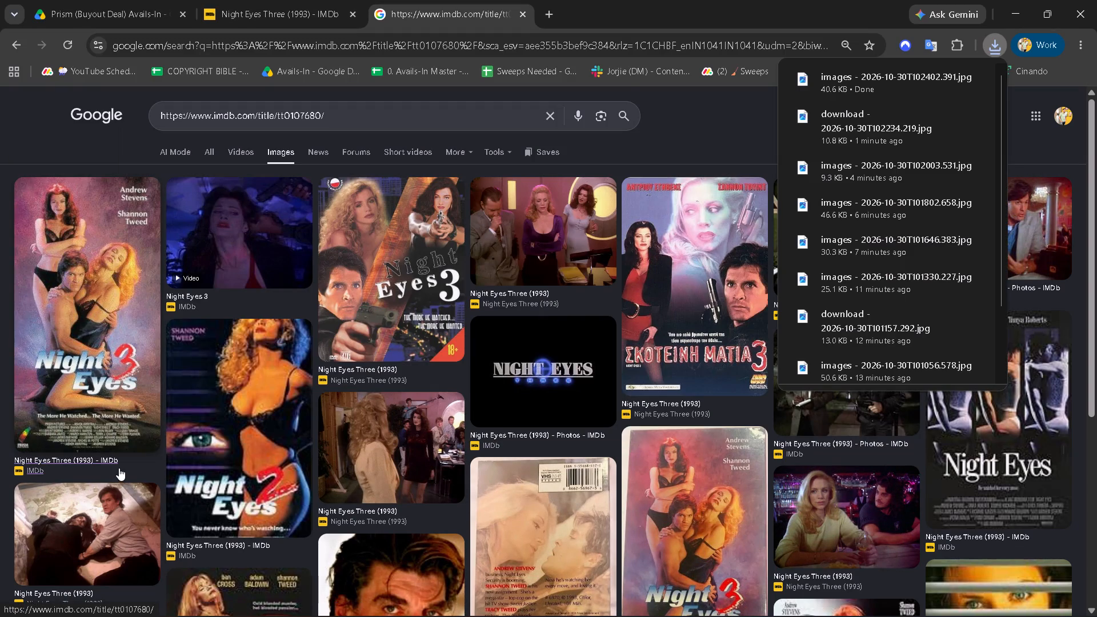
key("Tab")
key("ctrl+Tab")
left_click(260, 0)
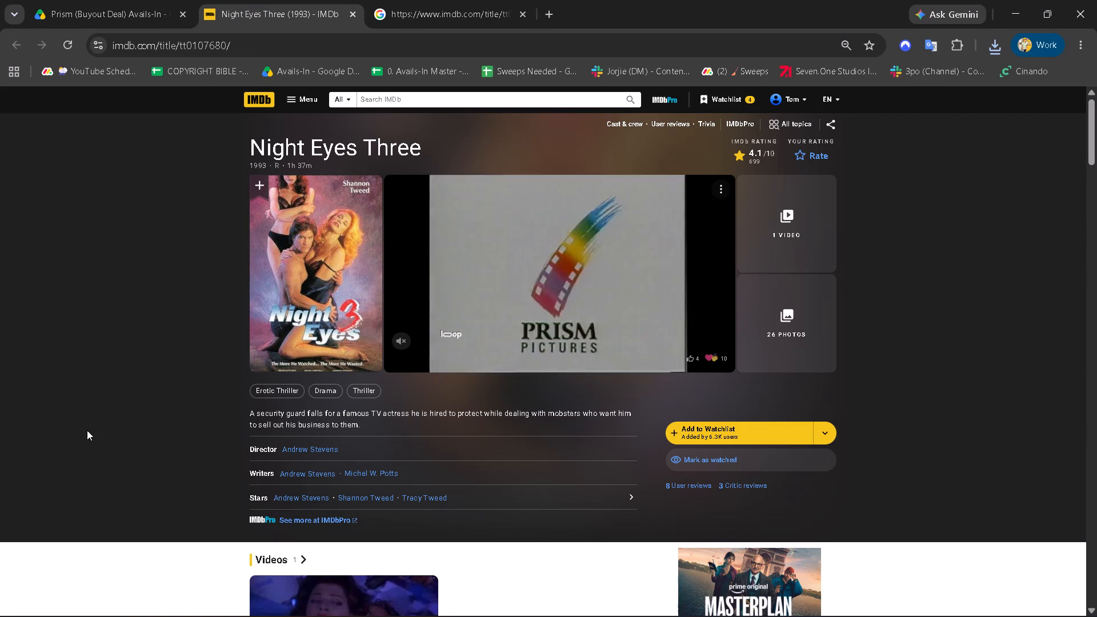
Insert the saved Night Eyes 3 poster into the Artwork cell of row 12 of the Avails spreadsheet.
key("alt+Tab")
left_click(463, 433)
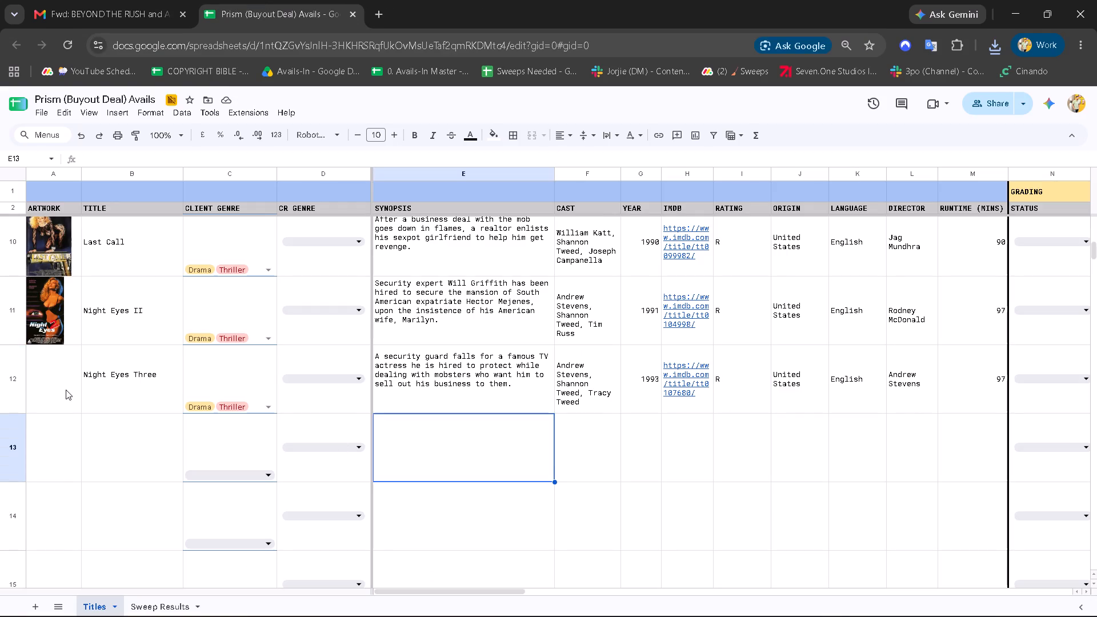
left_click(52, 382)
left_click(114, 110)
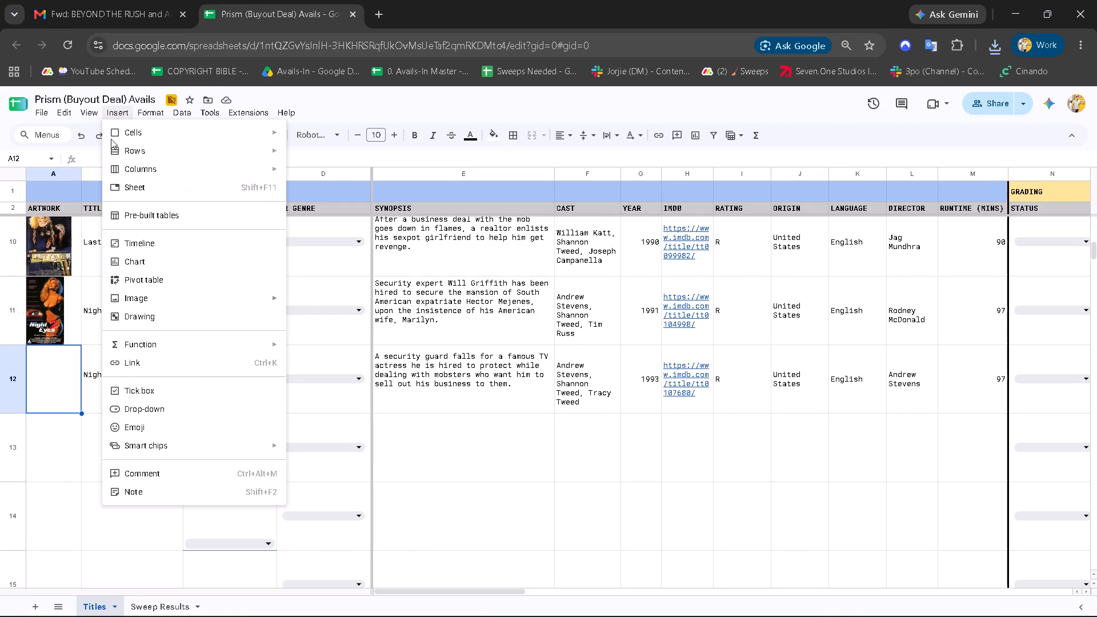
left_click(175, 302)
left_click(336, 303)
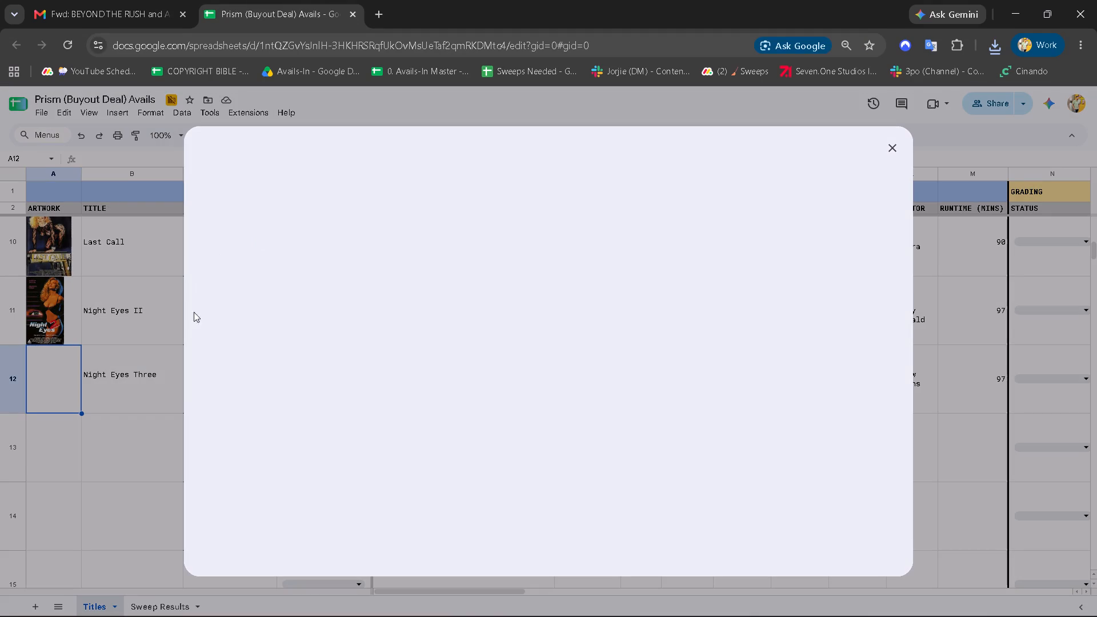
left_click(263, 267)
left_click(622, 395)
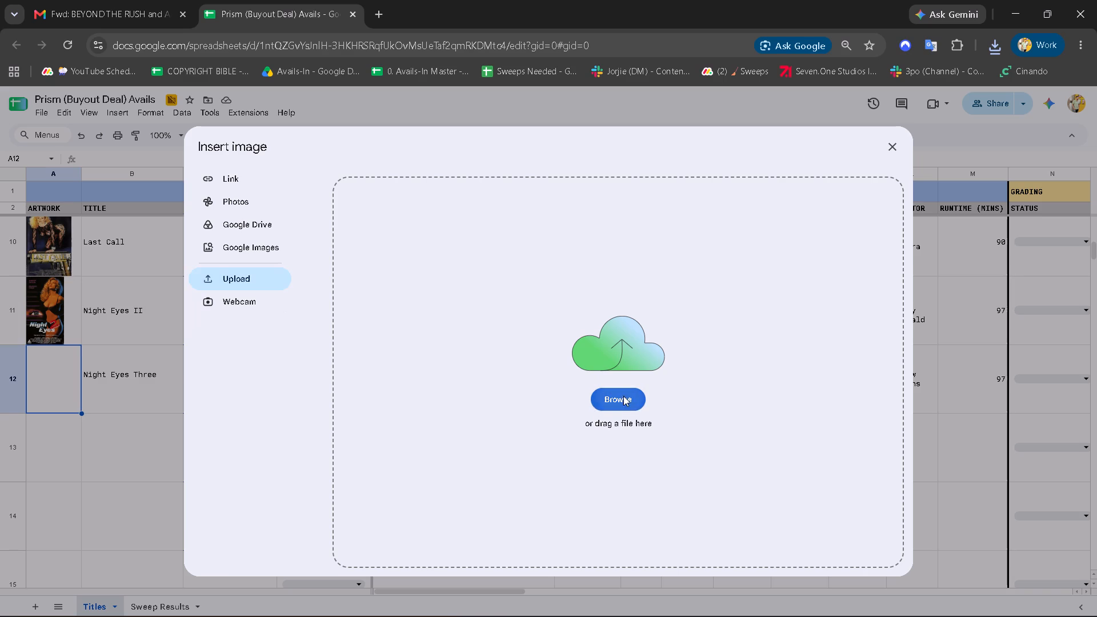
left_click(166, 162)
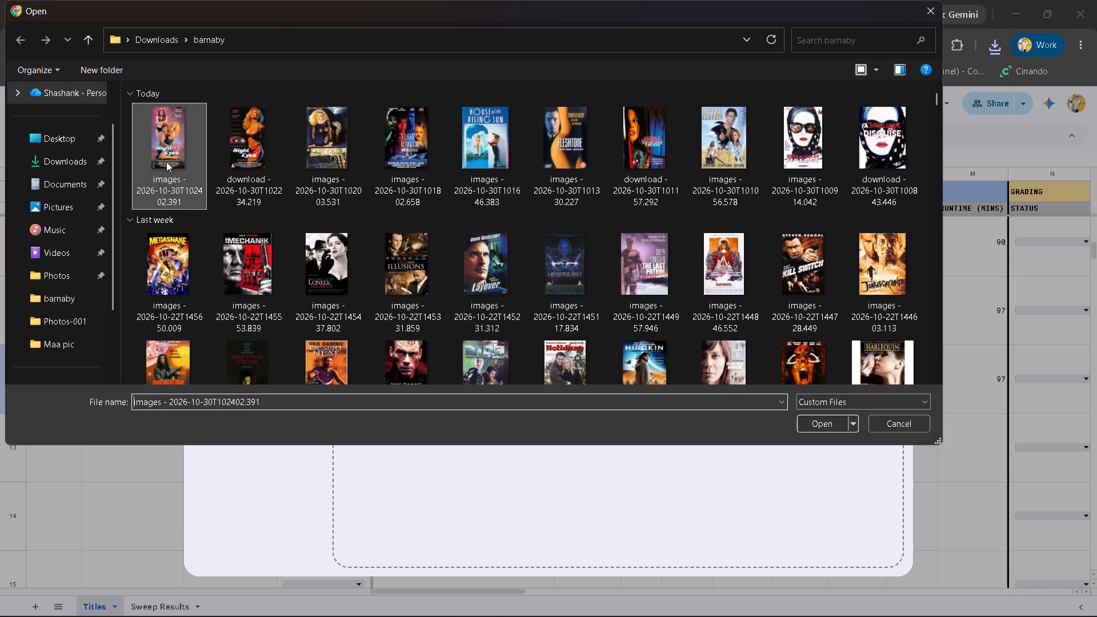
key("Return")
Open the IMDb link for Night Eyes 4: Fatal Passion from the Prism deck and close the Night Eyes Three page.
key("alt+Tab")
left_click(277, 50)
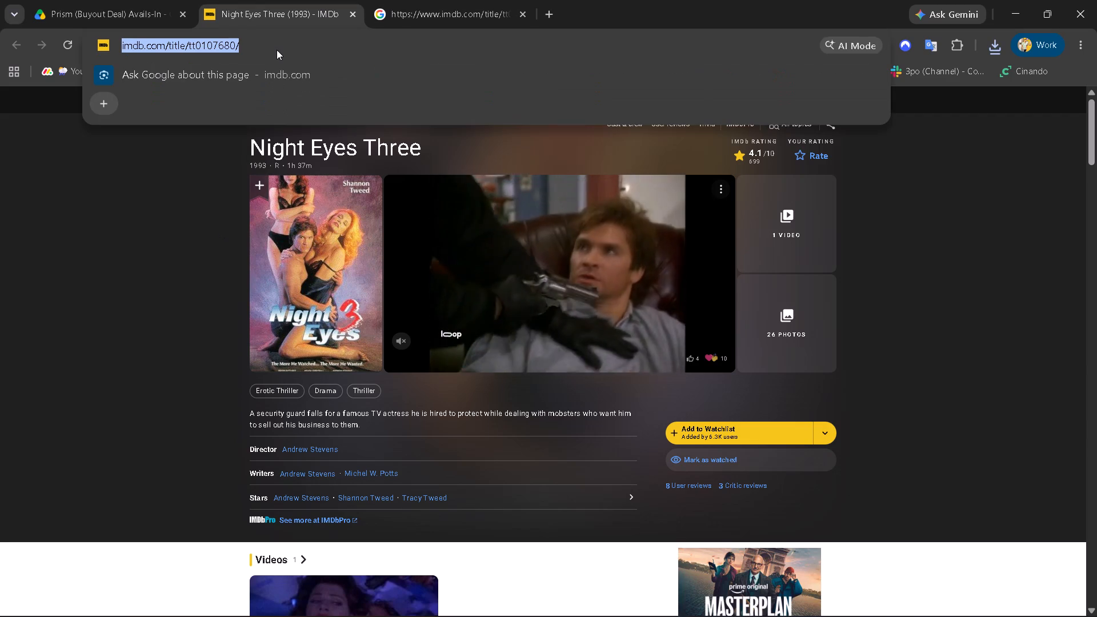
left_click(170, 0)
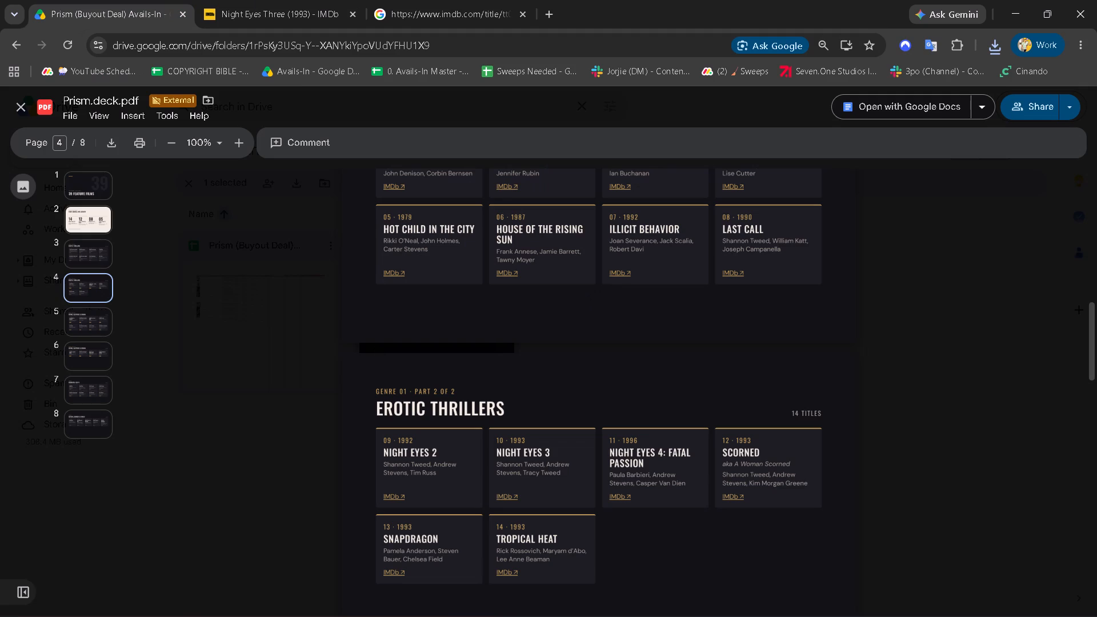
left_click(628, 494)
left_click(474, 0)
key("ctrl+w")
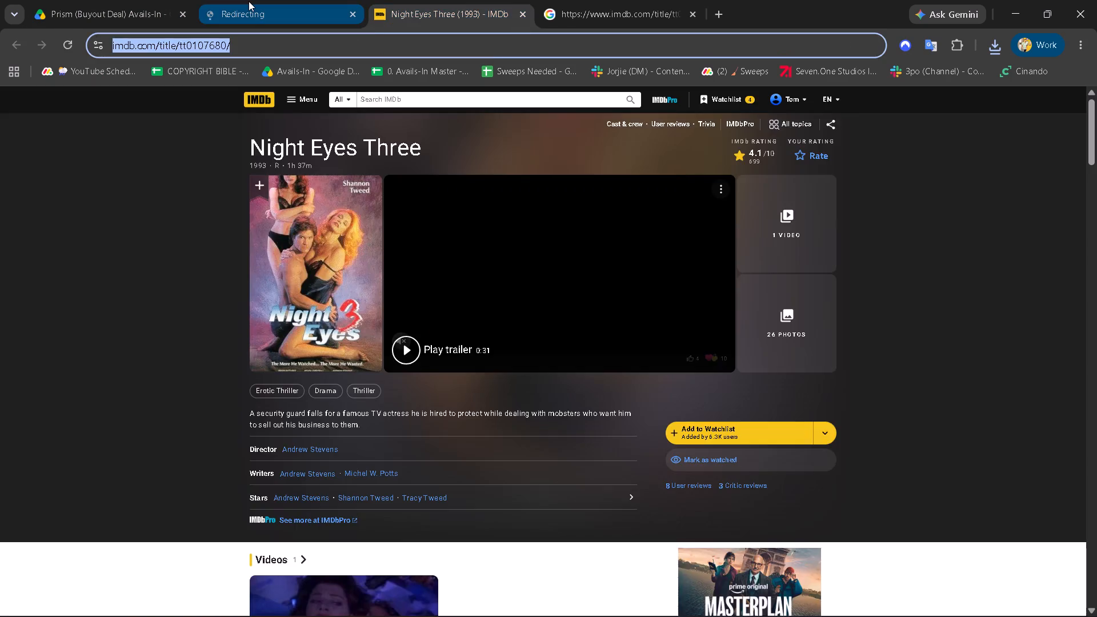
left_click(249, 1)
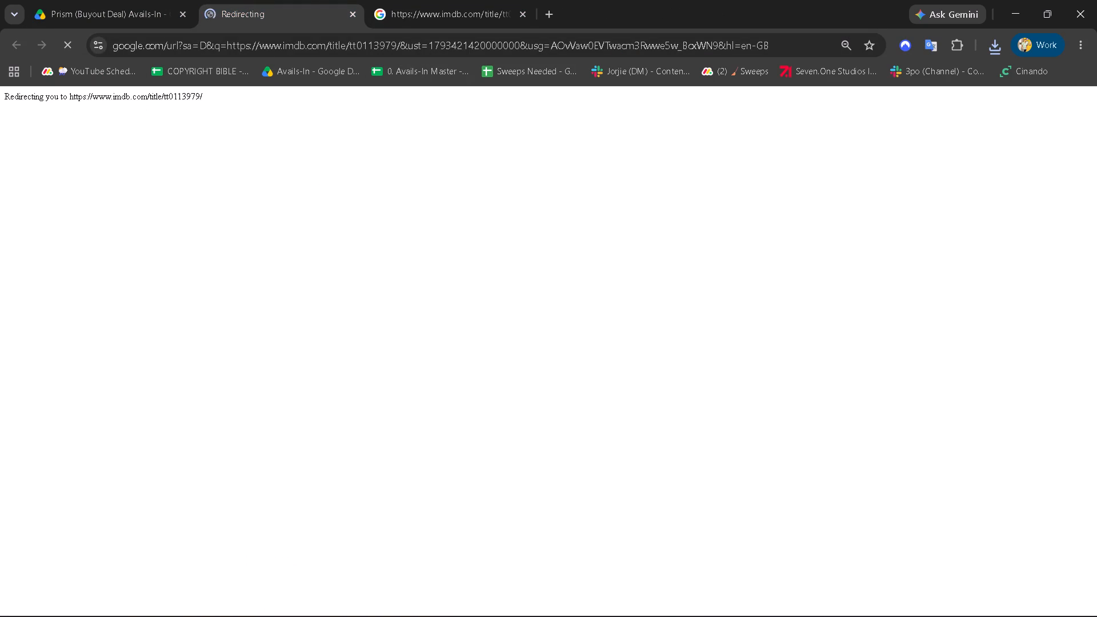
Copy the Night Eyes Four IMDb page address into the IMDb cell of row 13 in the Avails spreadsheet.
double_click(74, 95)
left_click(263, 49)
key("ctrl+c")
key("ctrl+c")
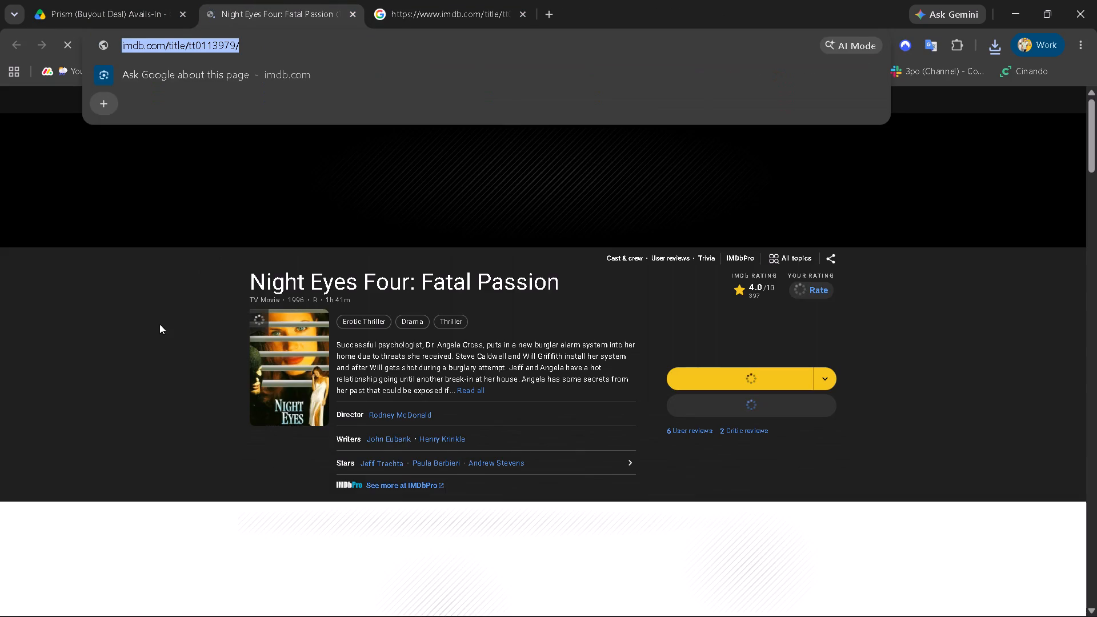
key("ctrl+c")
key("ctrl+c")
left_click(82, 334, "ctrl")
key("alt+Tab")
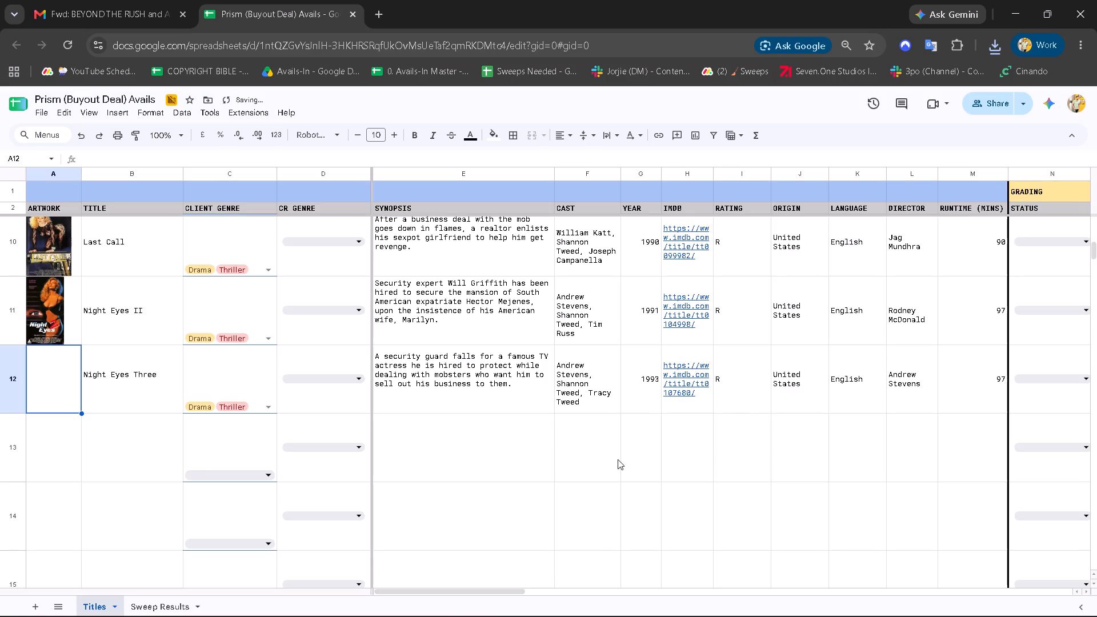
left_click(676, 459)
key("ctrl+v")
Select the Synopsis cell of row 13 and open the full plot summary of Night Eyes Four on IMDb.
left_click(471, 452)
key("alt+Tab")
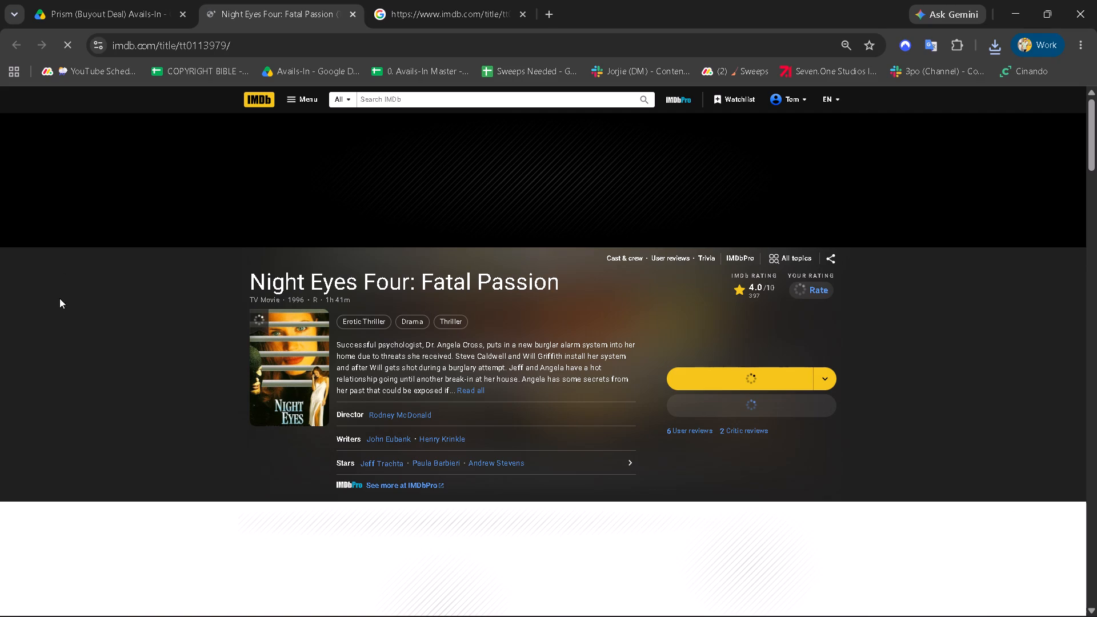
left_click(59, 298)
left_click(466, 394, "ctrl")
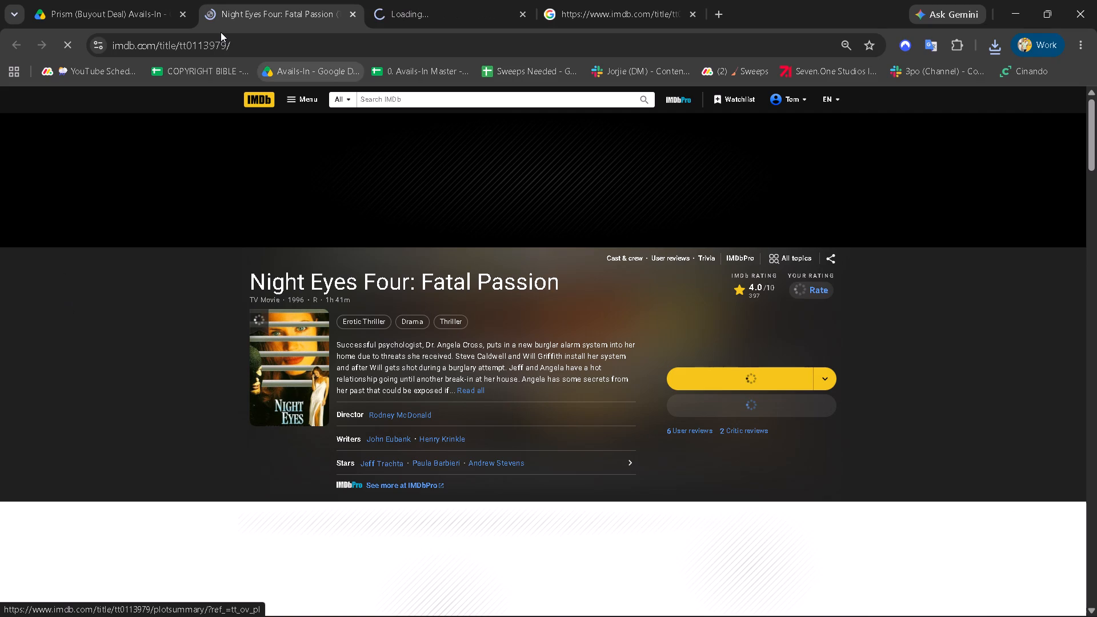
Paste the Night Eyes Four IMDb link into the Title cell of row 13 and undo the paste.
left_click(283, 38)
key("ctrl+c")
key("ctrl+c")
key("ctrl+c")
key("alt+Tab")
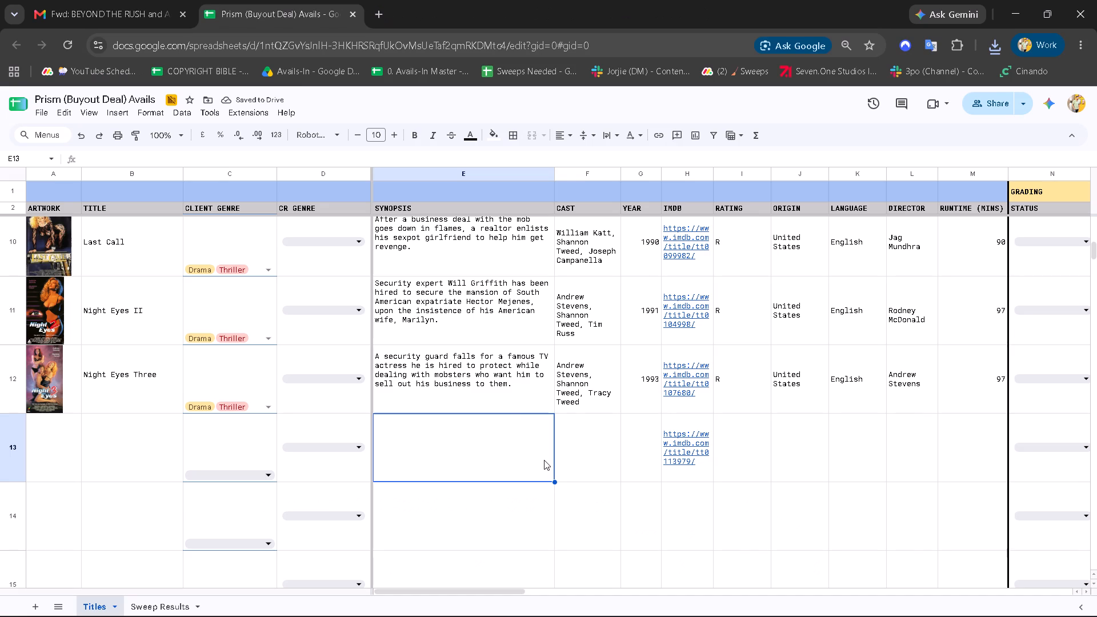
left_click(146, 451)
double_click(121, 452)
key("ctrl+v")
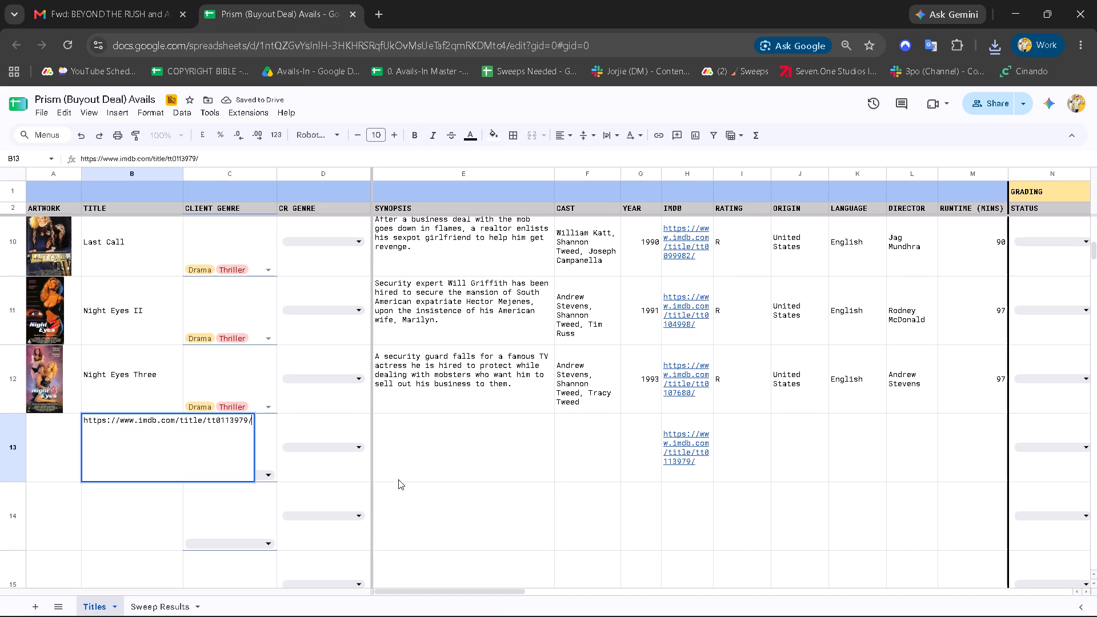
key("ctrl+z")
Copy the title Night Eyes Four: Fatal Passion from IMDb, close the plot summary page, and search Google Images for that title.
key("alt+Tab")
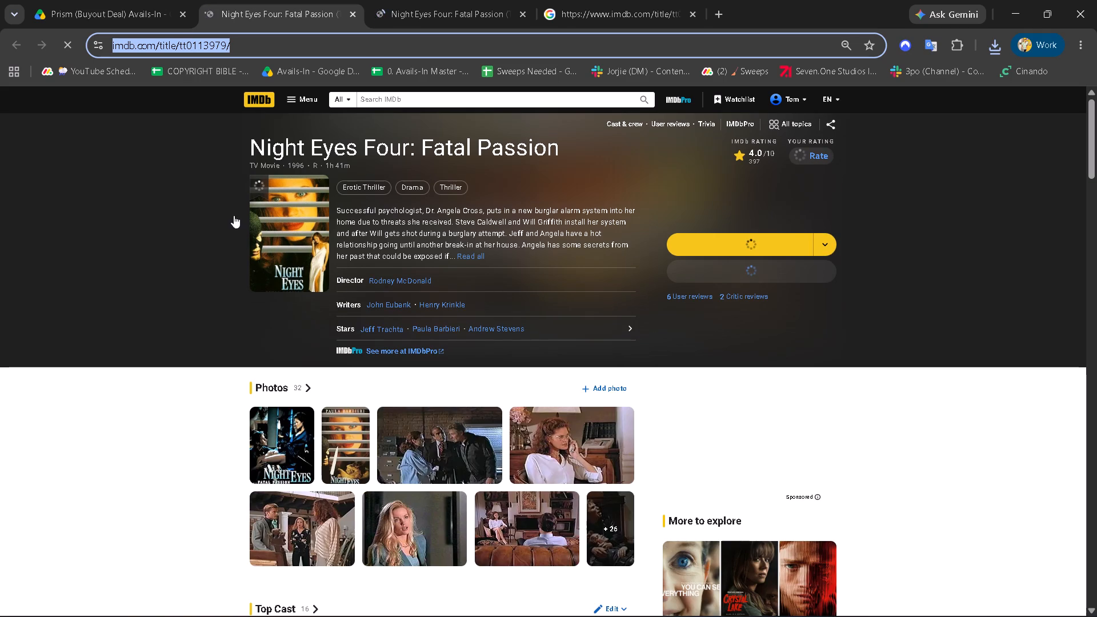
left_click(269, 137)
left_click(267, 137)
left_click_drag(267, 137, 527, 141)
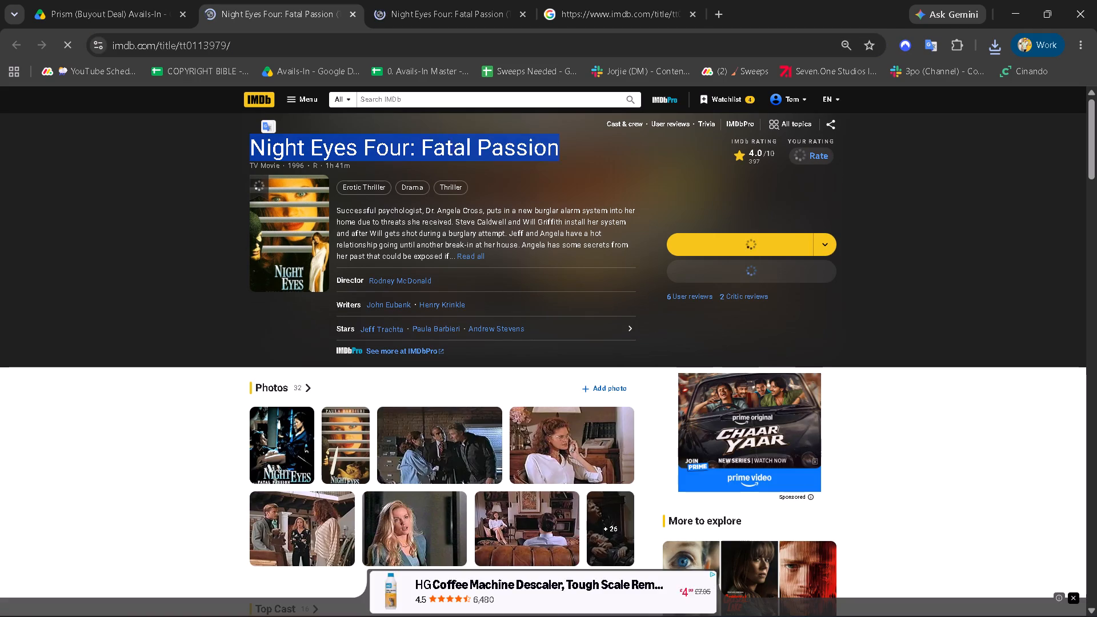
left_click_drag(527, 141, 527, 142)
key("ctrl+c")
key("ctrl+c")
key("ctrl+c")
left_click(489, 0)
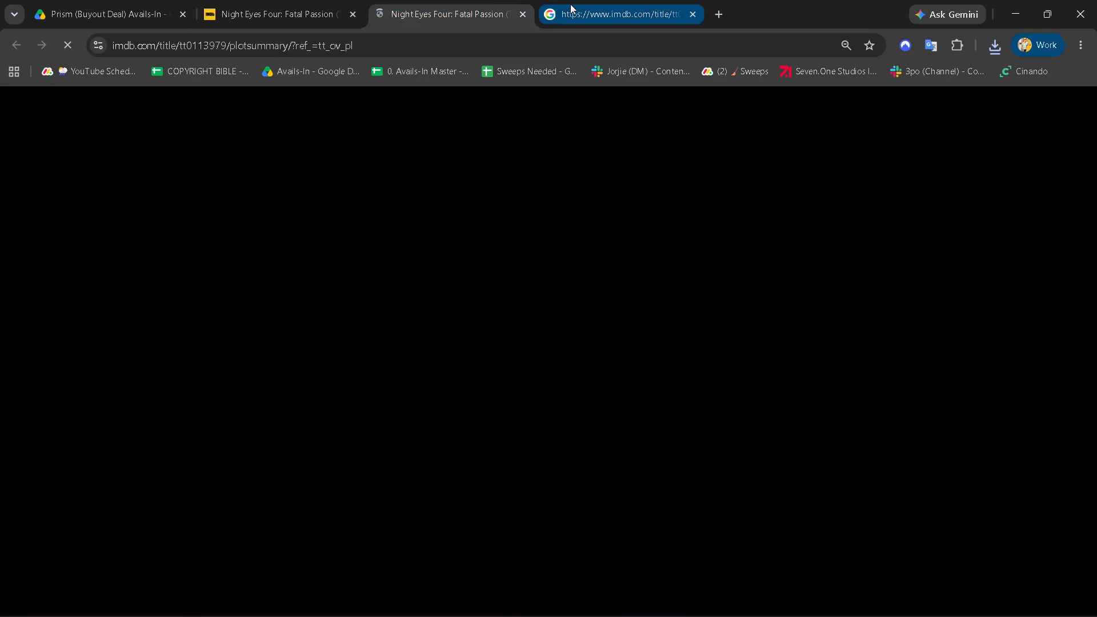
key("ctrl+w")
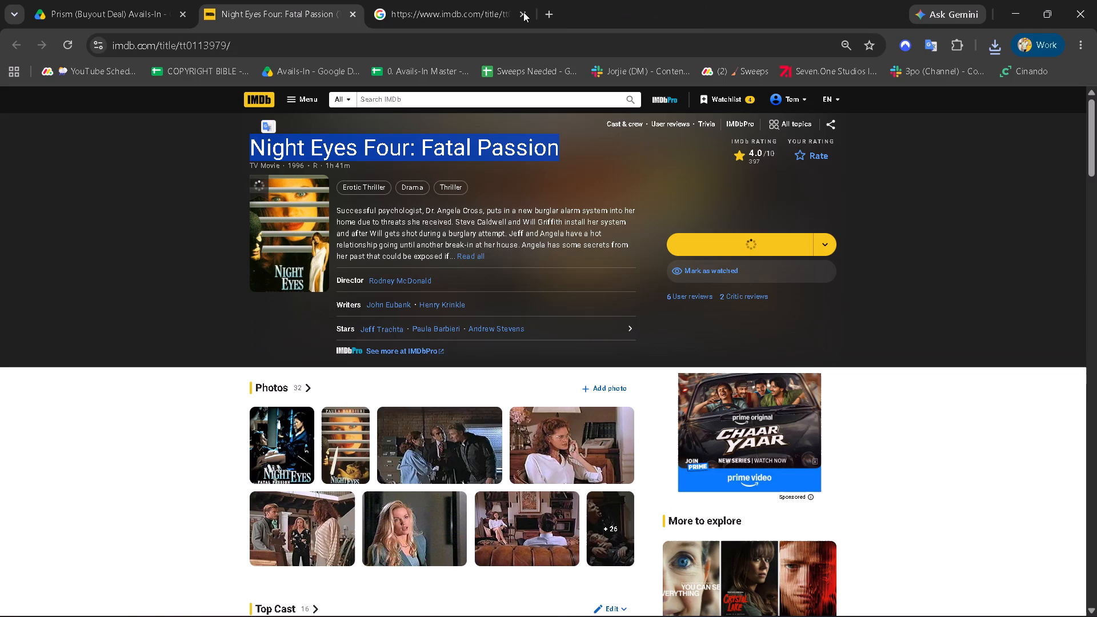
left_click(460, 4)
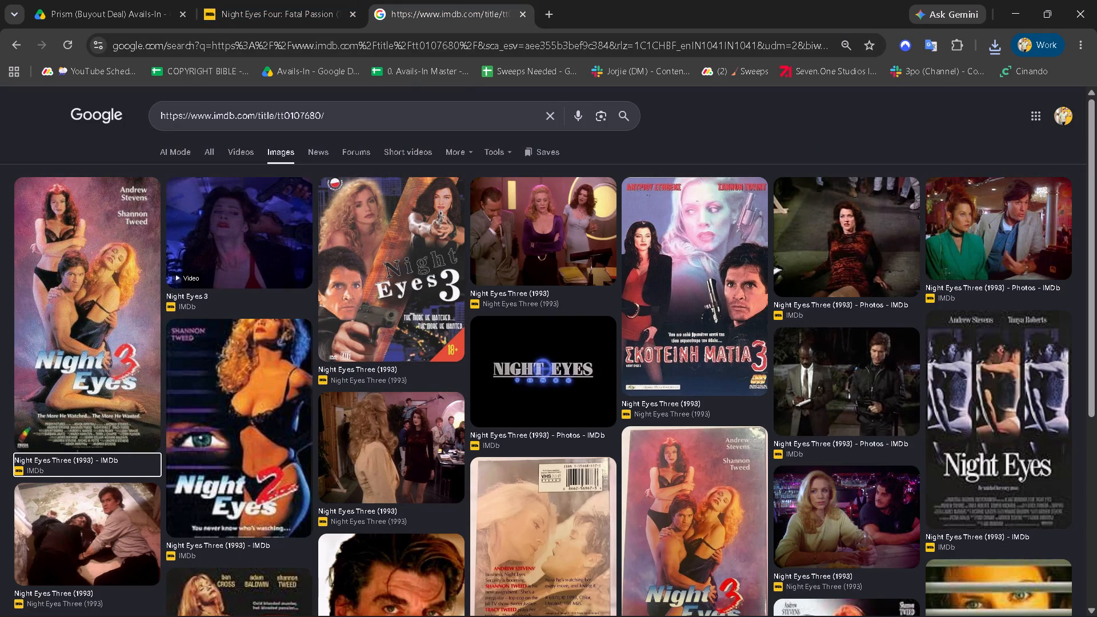
triple_click(387, 114)
key("ctrl+v")
key("Return")
Paste the title Night Eyes Four: Fatal Passion into the Title cell of row 13 in the Avails spreadsheet.
left_click(241, 0)
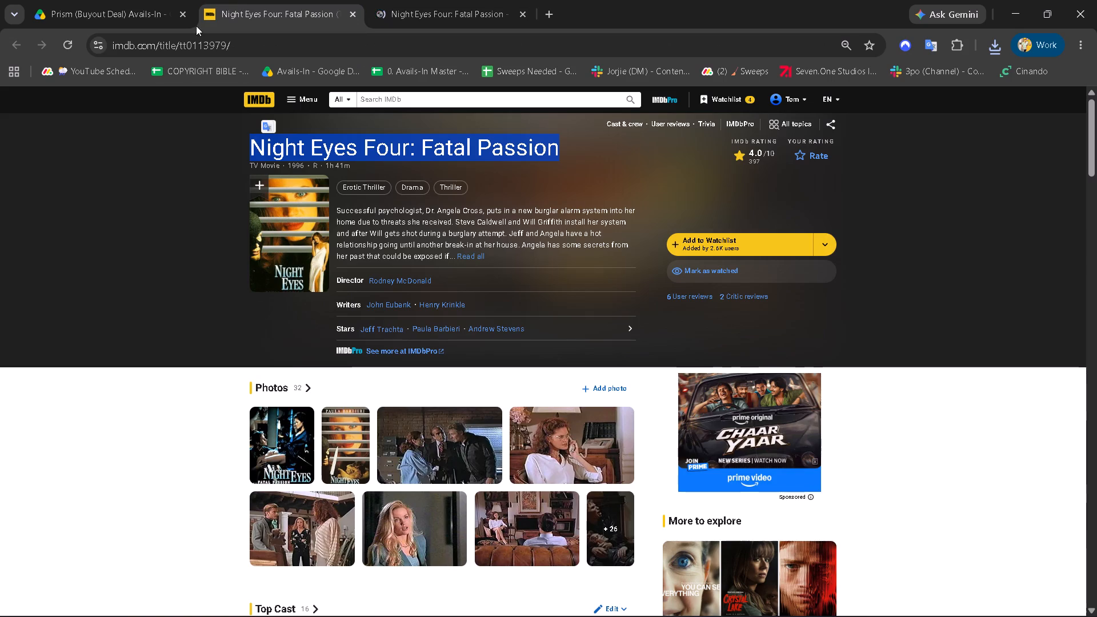
key("alt+Tab")
double_click(126, 467)
left_click(457, 474)
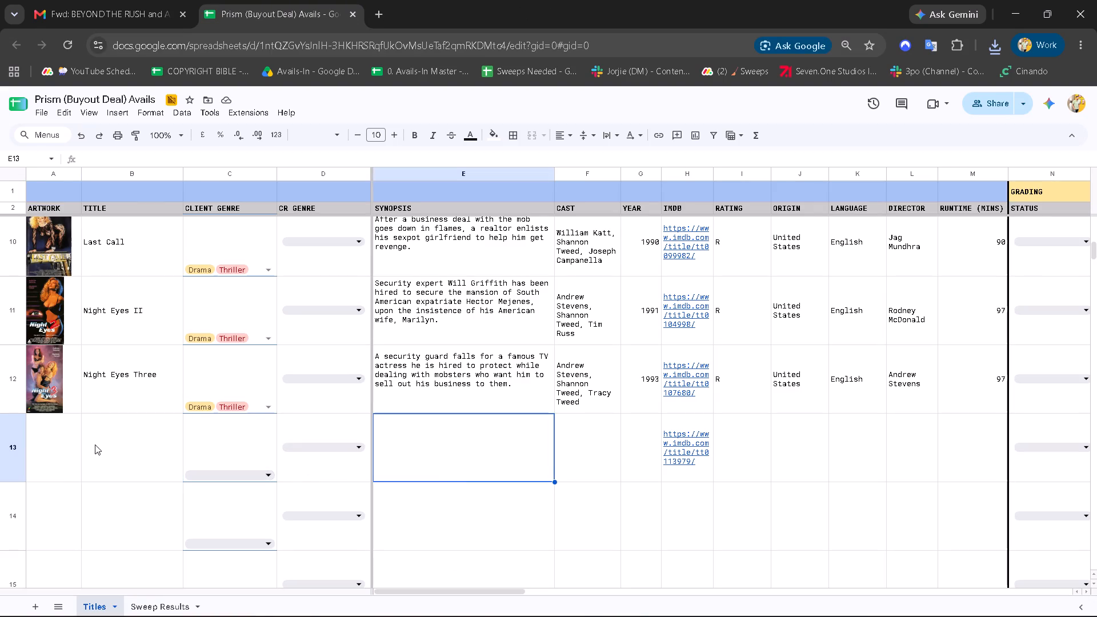
double_click(127, 454)
key("ctrl+v")
left_click(383, 457)
Open the full plot summary of Night Eyes Four: Fatal Passion from its IMDb page.
key("alt+Tab")
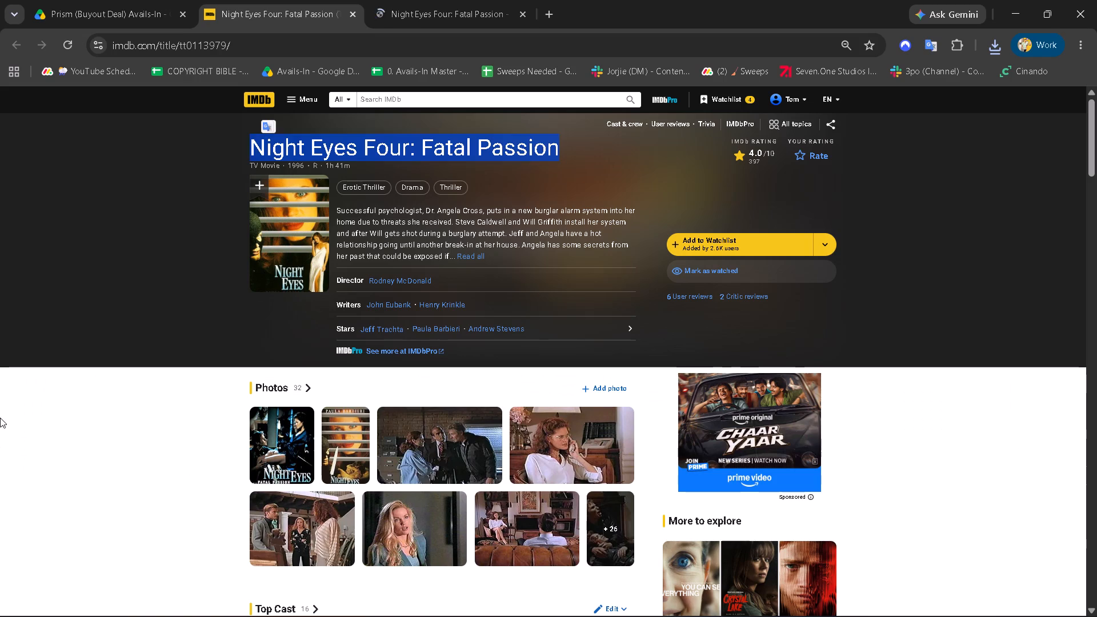
left_click(0, 418)
left_click(467, 257, "ctrl")
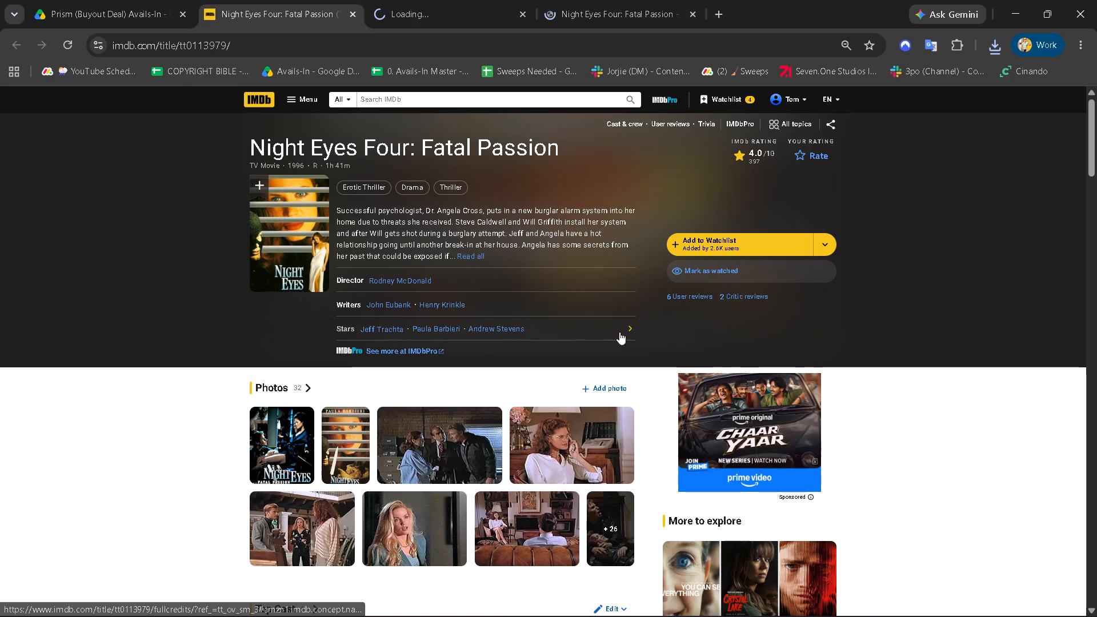
Copy the three star names, Jeff Trachta, Paula Barbieri and Andrew Stevens, from the Night Eyes Four IMDb page.
left_click_drag(646, 327, 359, 335)
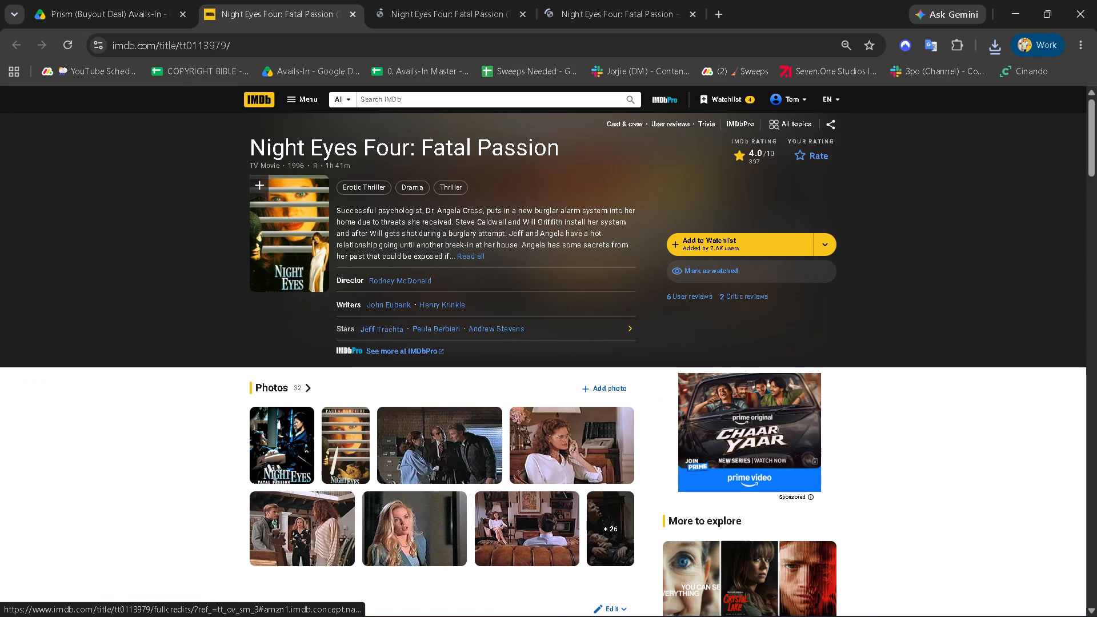
left_click_drag(359, 335, 358, 331)
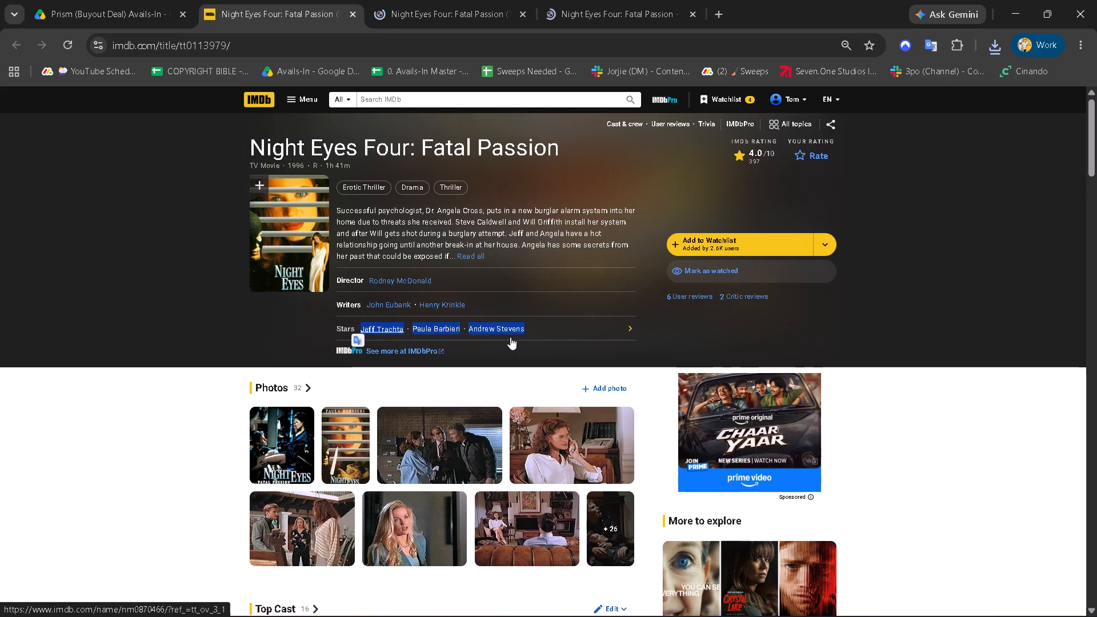
key("ctrl+c")
key("ctrl+c")
key("ctrl+c")
key("ctrl+c")
key("ctrl+c")
key("ctrl+c")
key("ctrl+c")
key("alt+Tab")
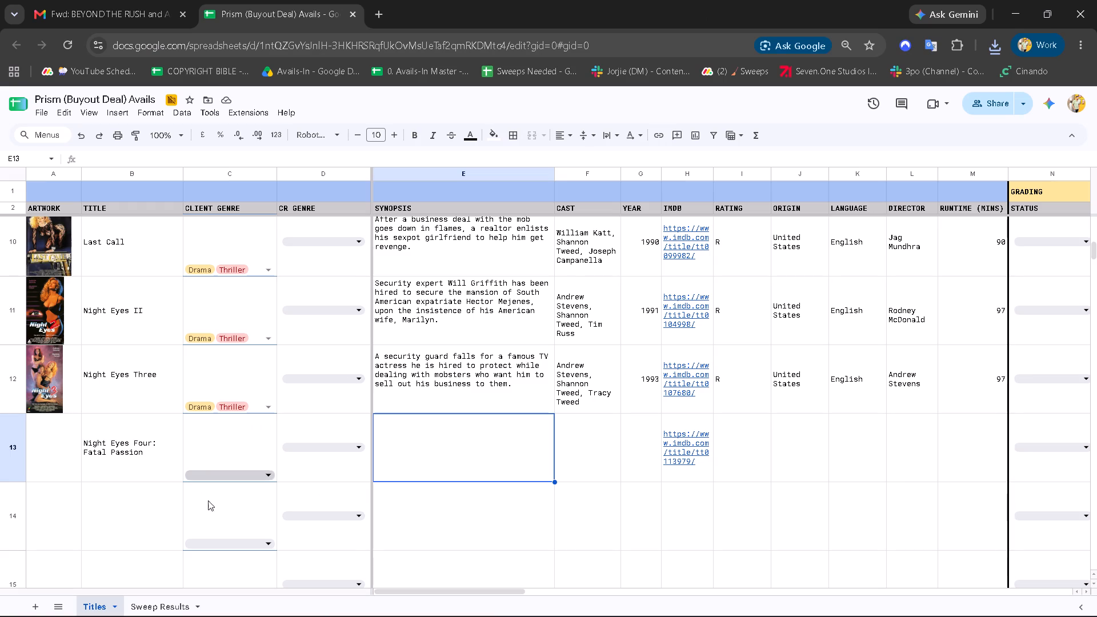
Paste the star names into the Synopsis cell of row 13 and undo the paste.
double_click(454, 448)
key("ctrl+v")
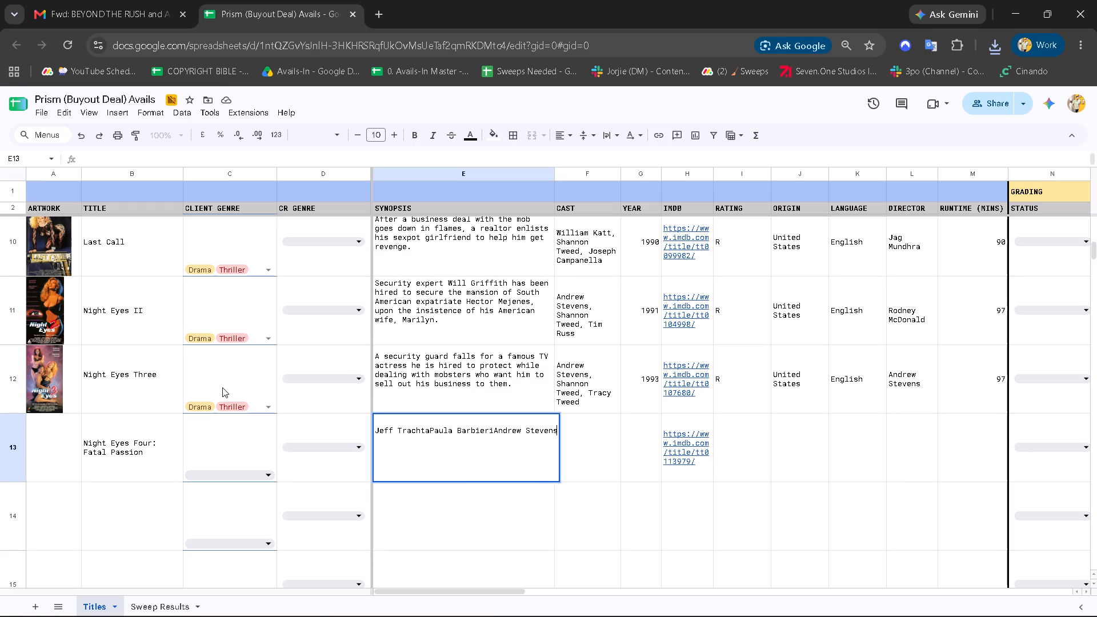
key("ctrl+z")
Paste the stars into the Cast cell of row 13, separated by commas as Jeff Trachta, Paula Barbieri, Andrew Stevens.
double_click(608, 454)
key("ctrl+v")
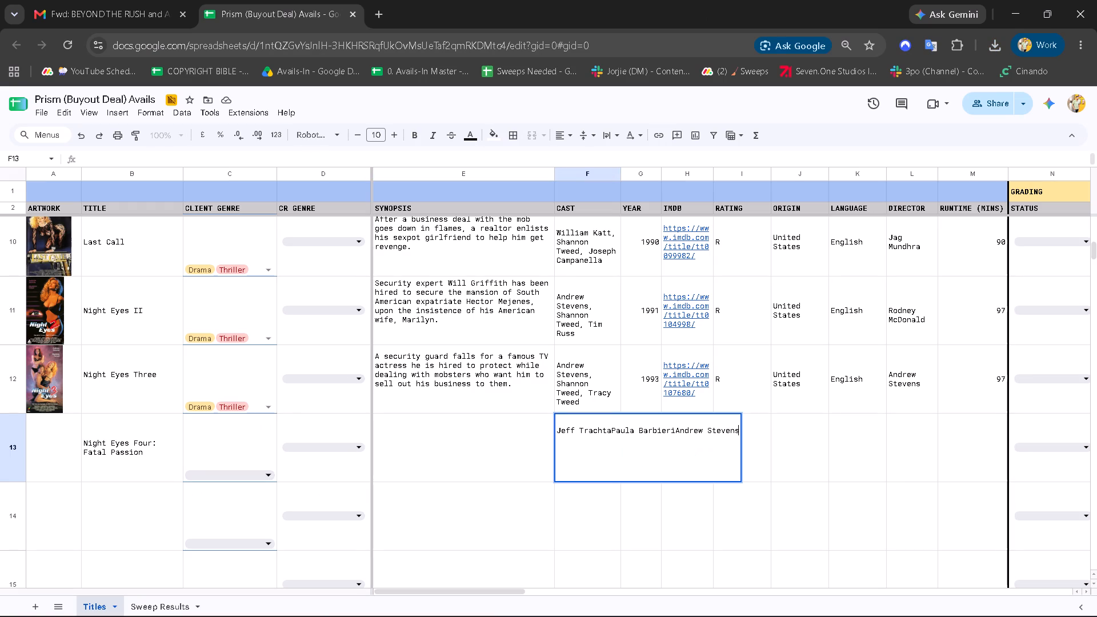
left_click(612, 431)
key("comma")
key("space")
left_click(683, 427)
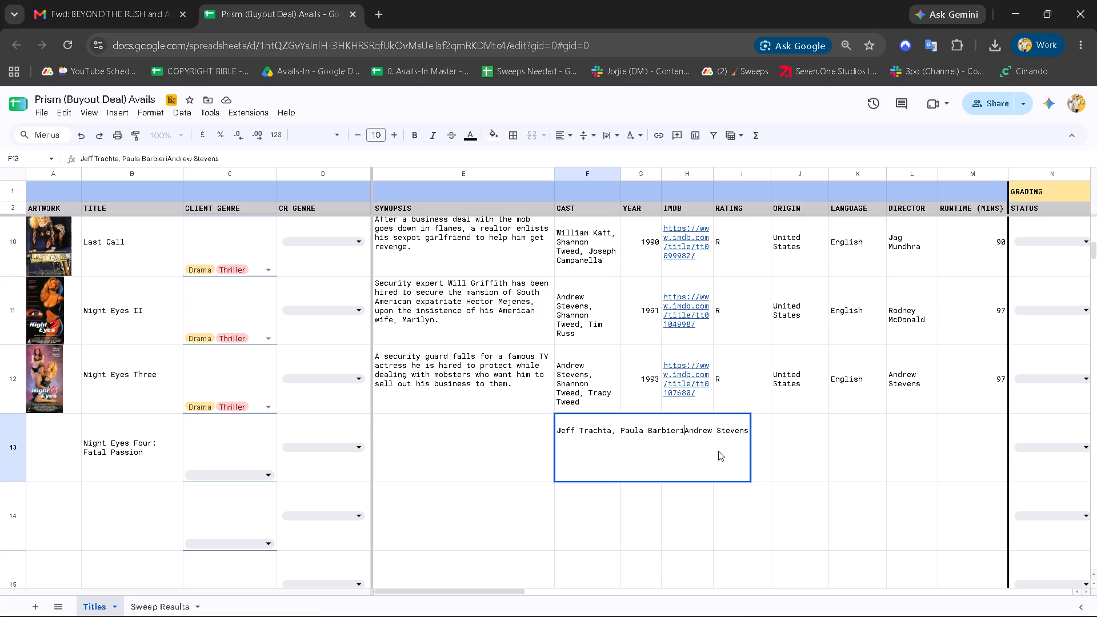
key("comma")
key("space")
Copy the Drama and Thriller client genres from Night Eyes Three in row 12 to the Client Genre cell of row 13.
left_click(269, 390)
key("ctrl+c")
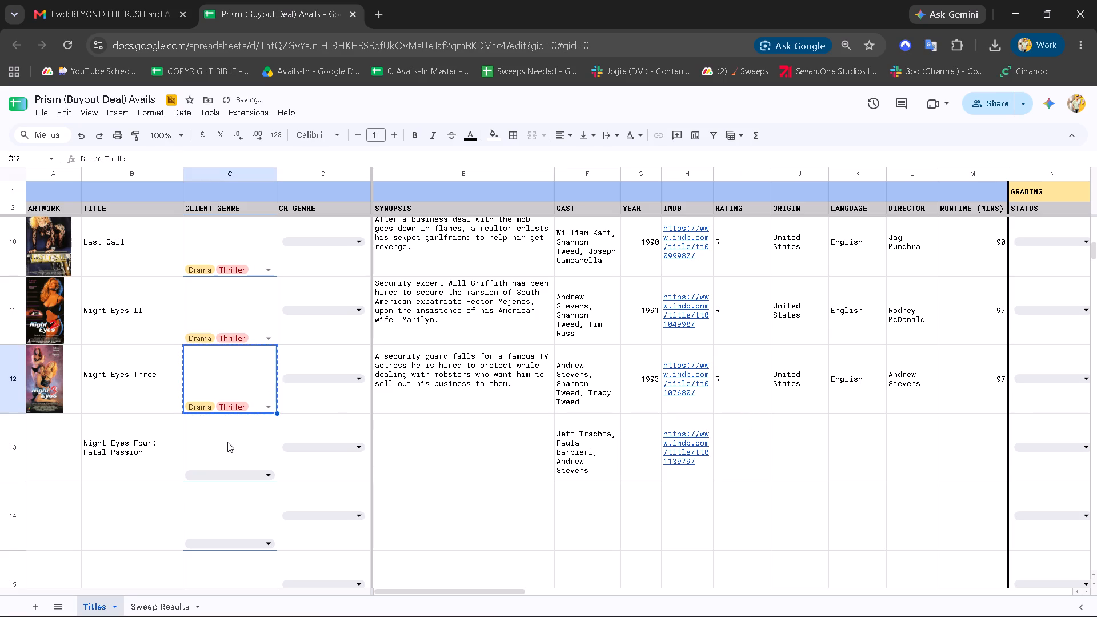
key("ctrl+c")
left_click(224, 449)
key("ctrl+v")
Fill in row 13 with year 1996, rating R and a runtime of 101 minutes.
left_click(644, 459)
key("1")
type("99")
key("6")
key("Tab")
key("Tab")
key("shift+r")
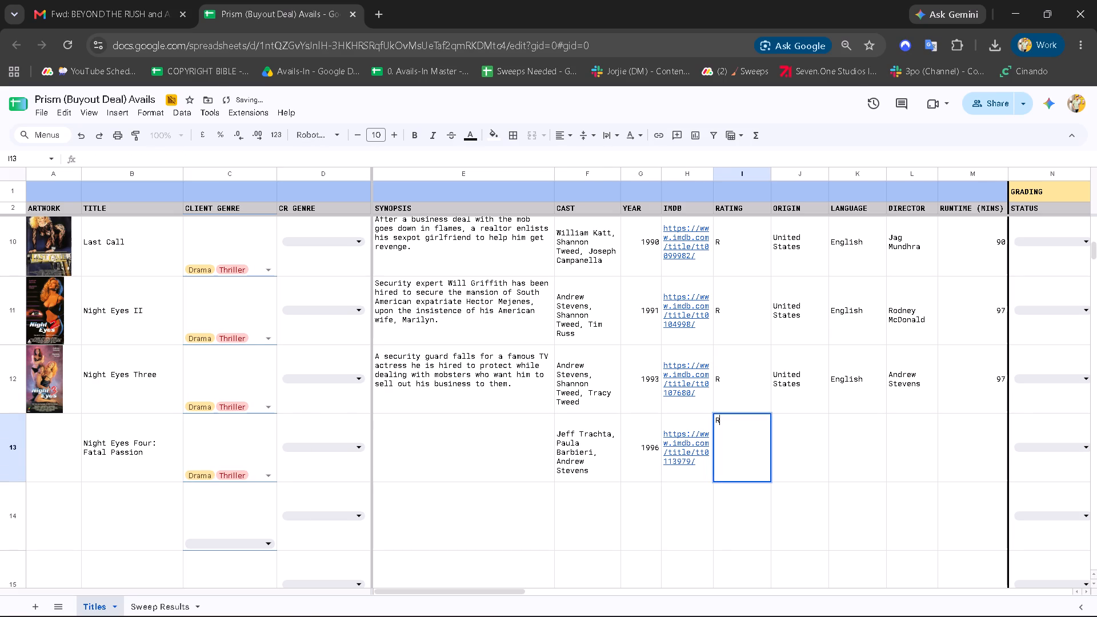
key("Tab")
key("Tab")
key("Tab")
key("Tab")
key("1")
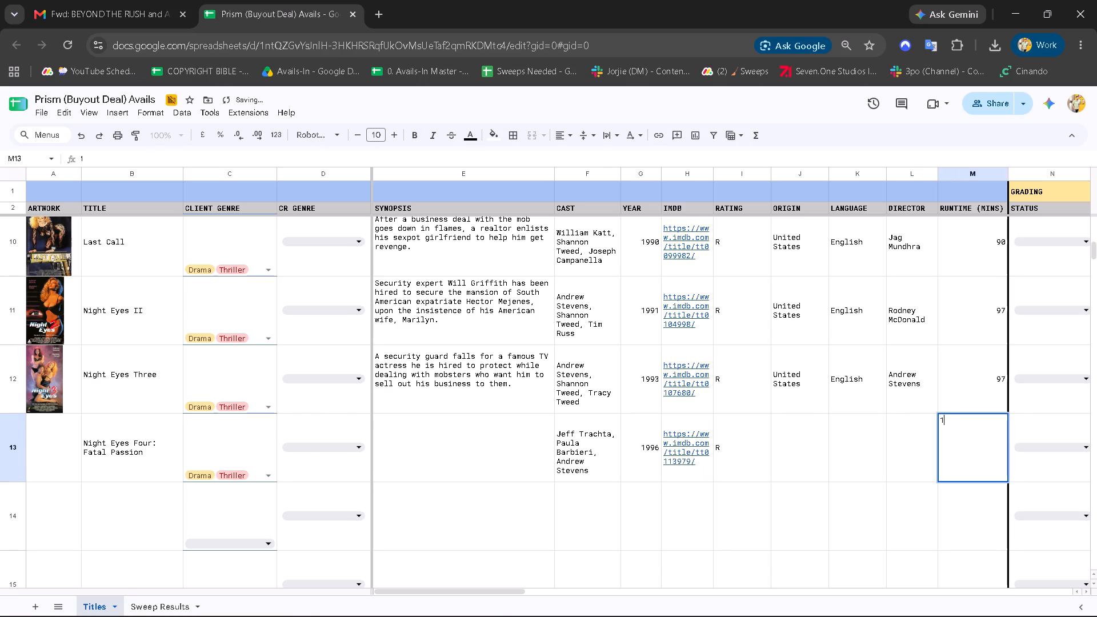
type("01")
key("Return")
Copy the director's name, Rodney McDonald, from the Night Eyes Four IMDb page.
key("alt+Tab")
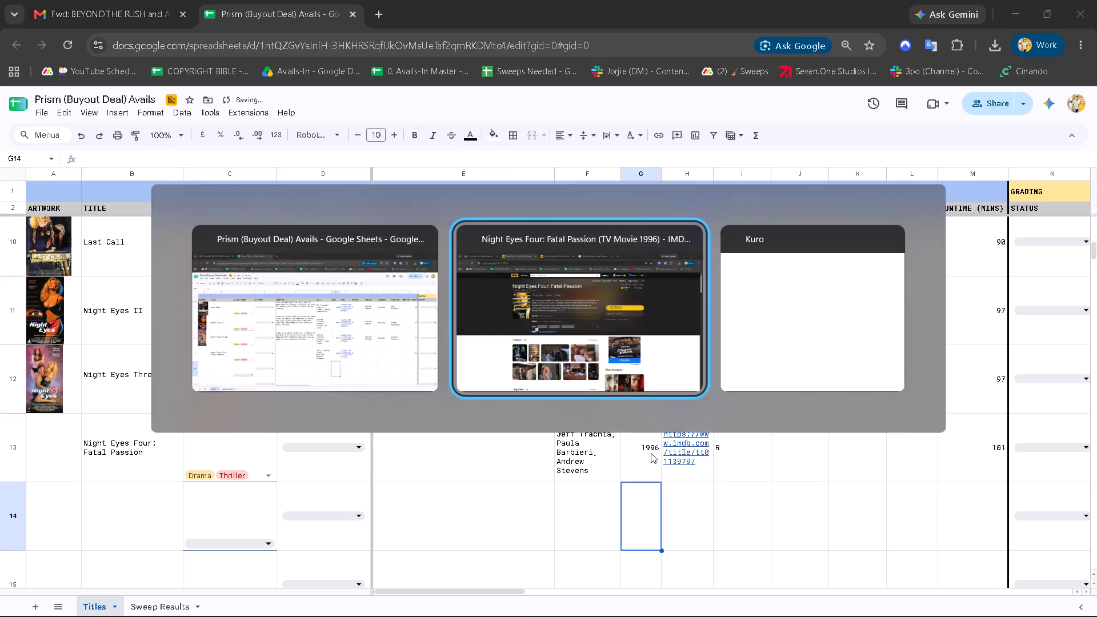
left_click(49, 369)
left_click(449, 270)
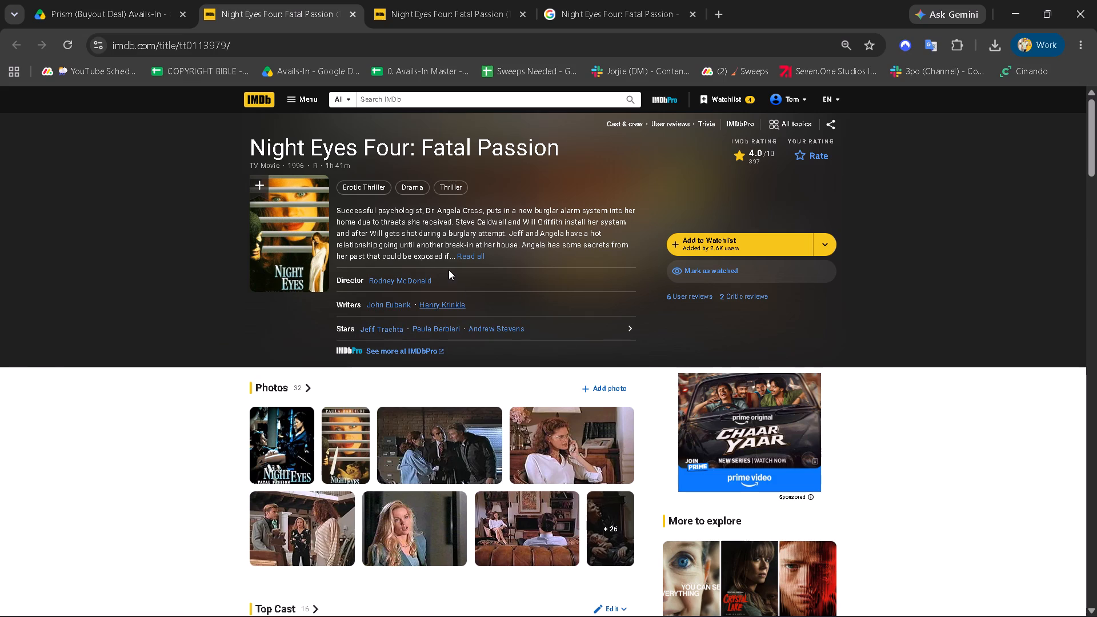
left_click_drag(449, 271, 366, 287)
key("ctrl+c")
key("ctrl+c")
key("ctrl+c")
Save the IMDb-sourced Night Eyes Four poster from the Google Images results as a JPEG in the barnaby downloads folder.
left_click(430, 7)
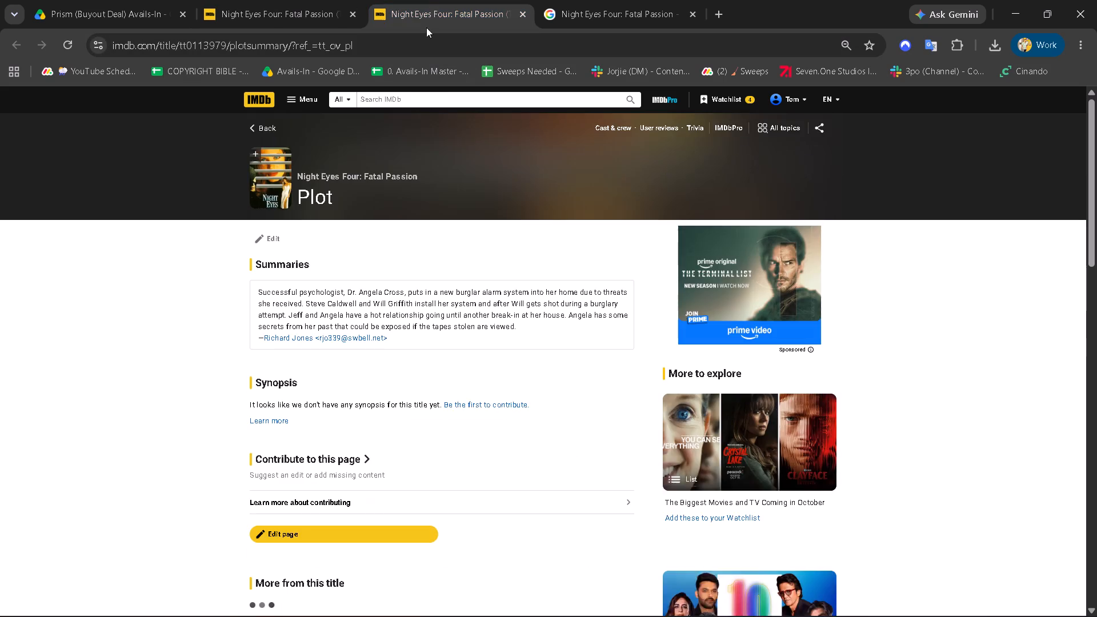
key("ctrl+Tab")
left_click(350, 0)
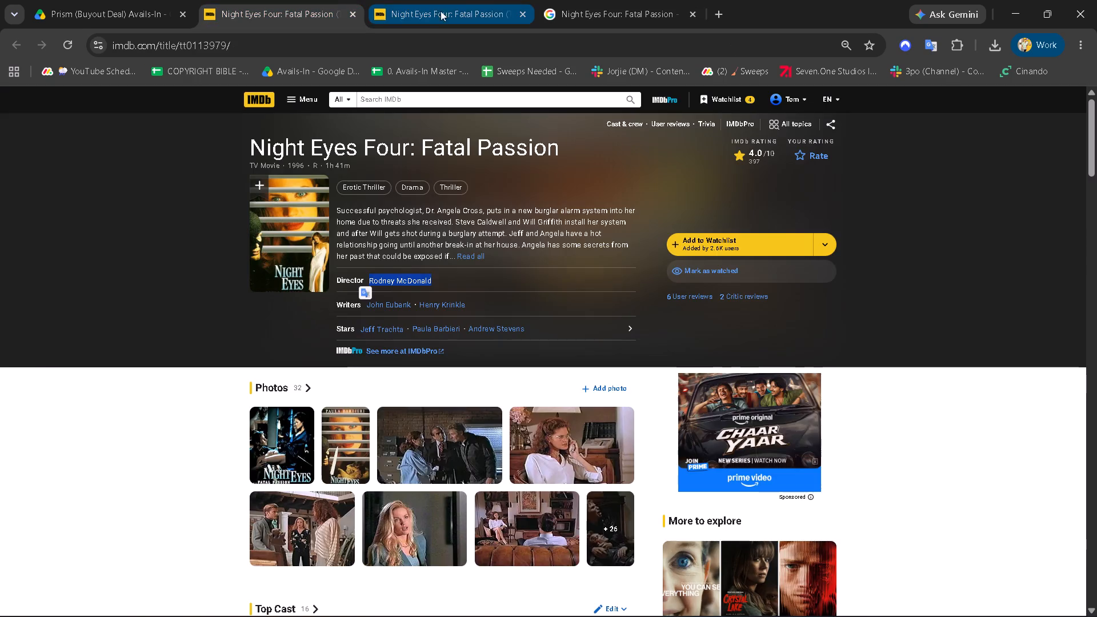
left_click(588, 0)
right_click(377, 332)
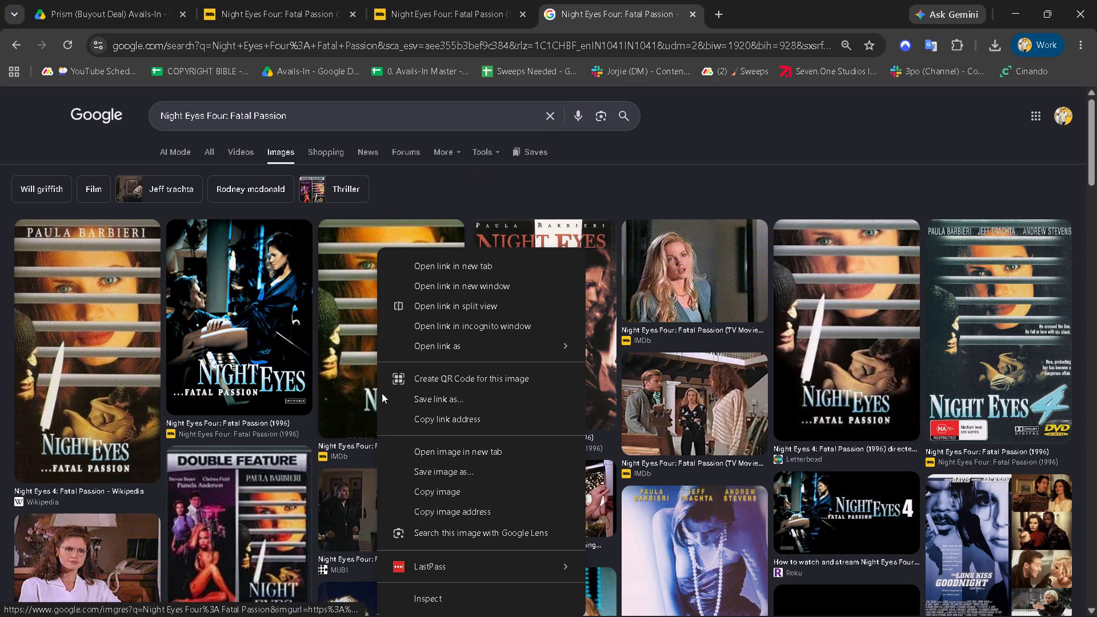
left_click(441, 474)
key("Return")
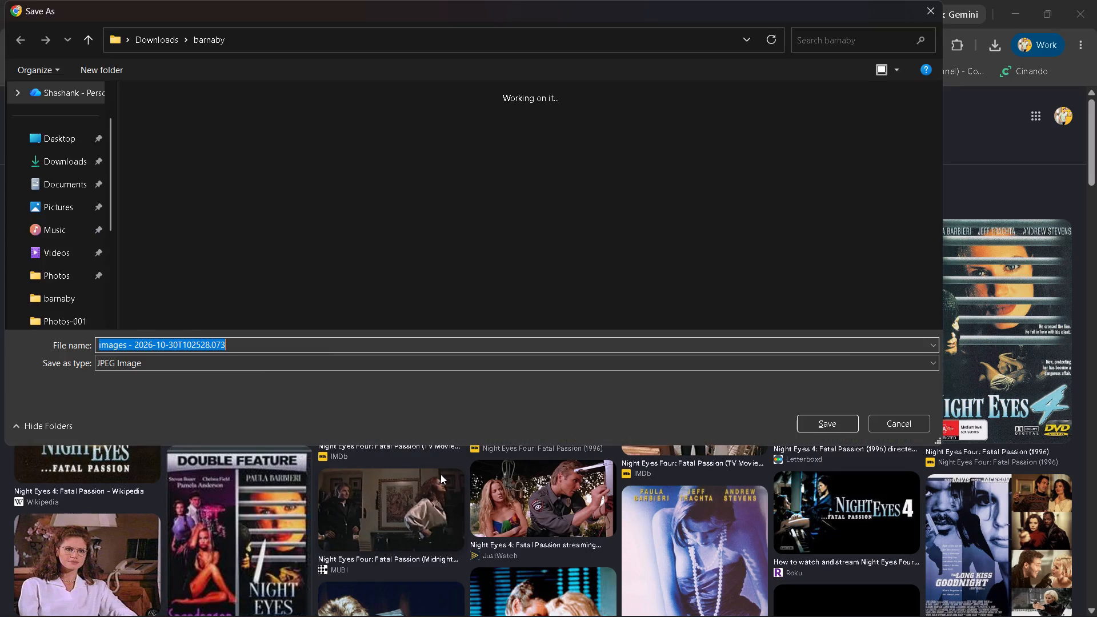
Recopy the director's name from IMDb and paste Rodney McDonald into the Director cell of row 13.
left_click(295, 0)
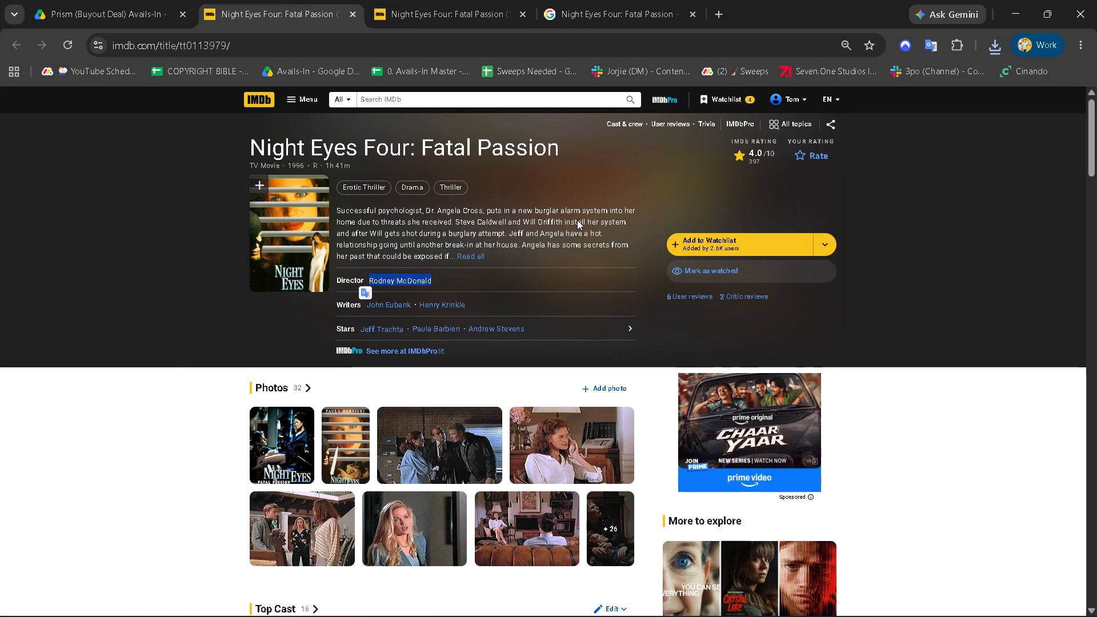
key("ctrl+c")
key("ctrl+c")
left_click(406, 0, "ctrl")
key("alt+Tab")
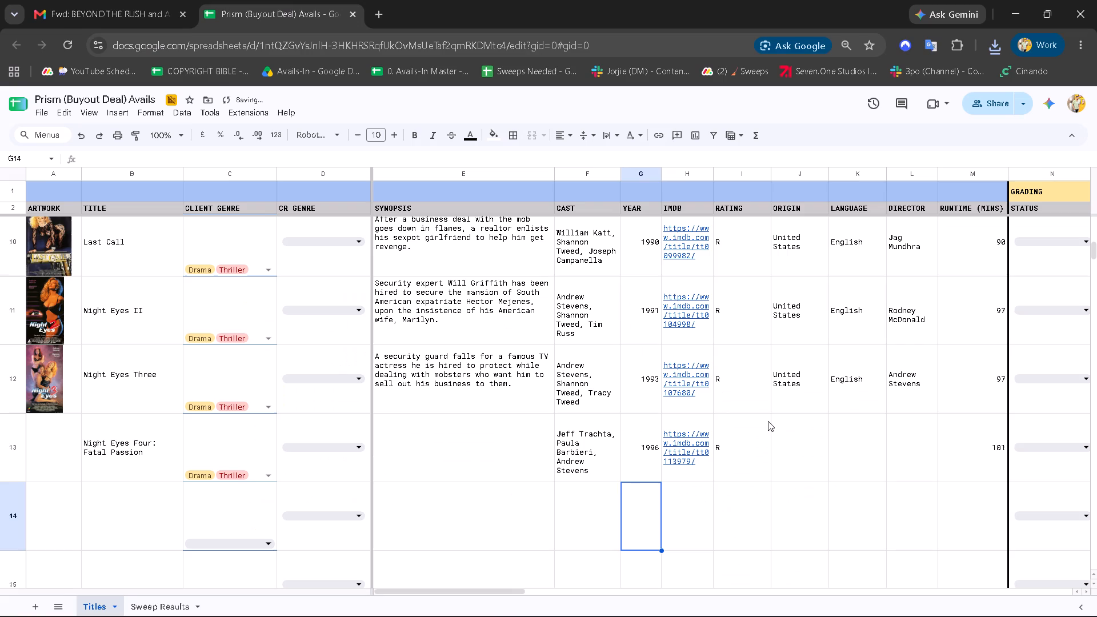
double_click(906, 444)
key("ctrl+v")
Copy the origin United States and language English from row 12 into the Origin and Language cells of row 13.
left_click_drag(804, 389, 874, 390)
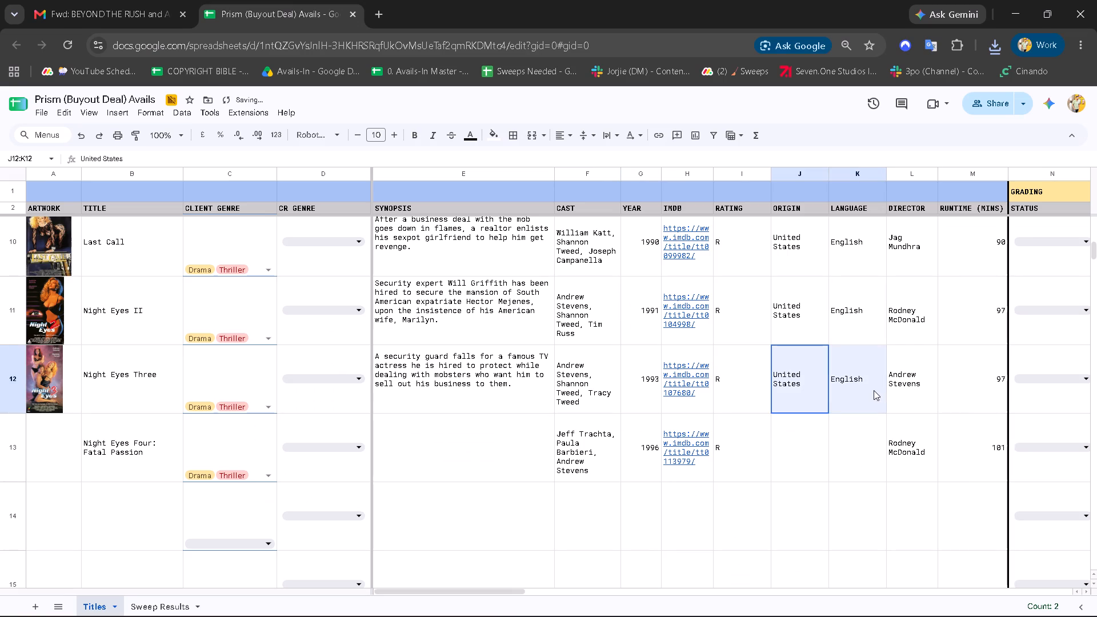
left_click_drag(874, 390, 872, 390)
key("ctrl+c")
key("ctrl+c")
left_click(790, 450)
key("ctrl+v")
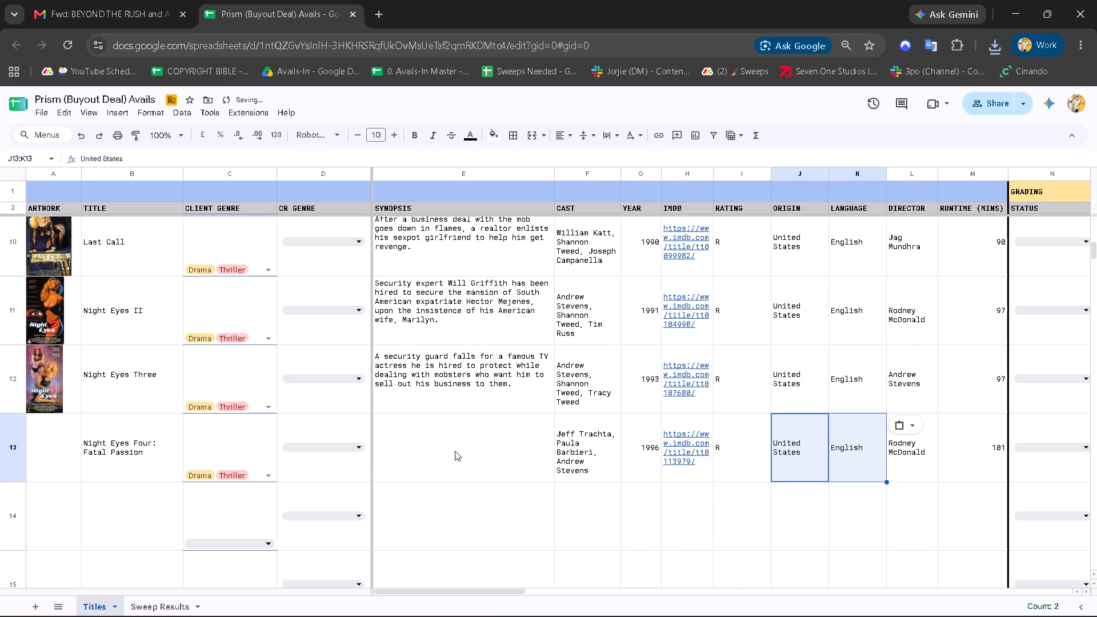
Upload the saved Night Eyes Four poster from the barnaby folder as an image for the Artwork cell of row 13.
left_click(447, 439)
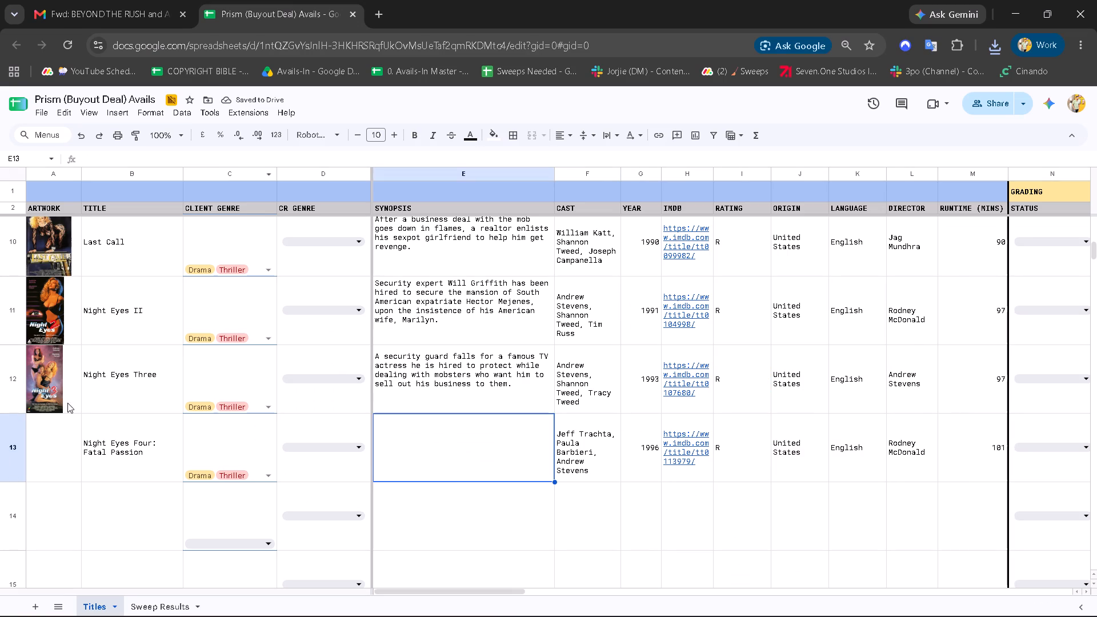
left_click(53, 453)
left_click(114, 111)
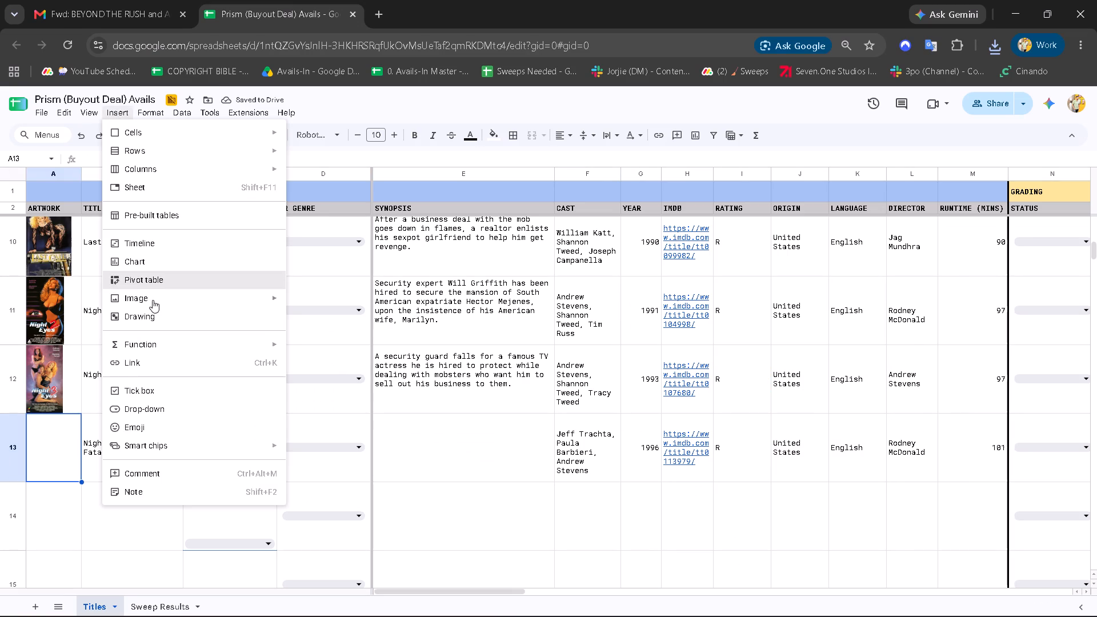
left_click(154, 300)
left_click(335, 299)
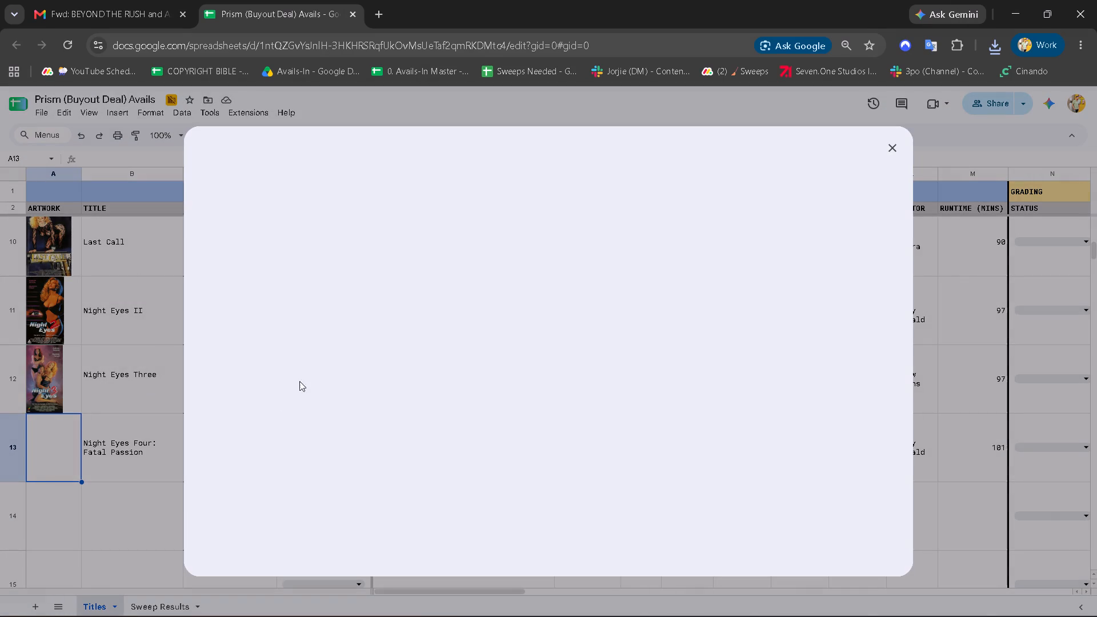
left_click(247, 278)
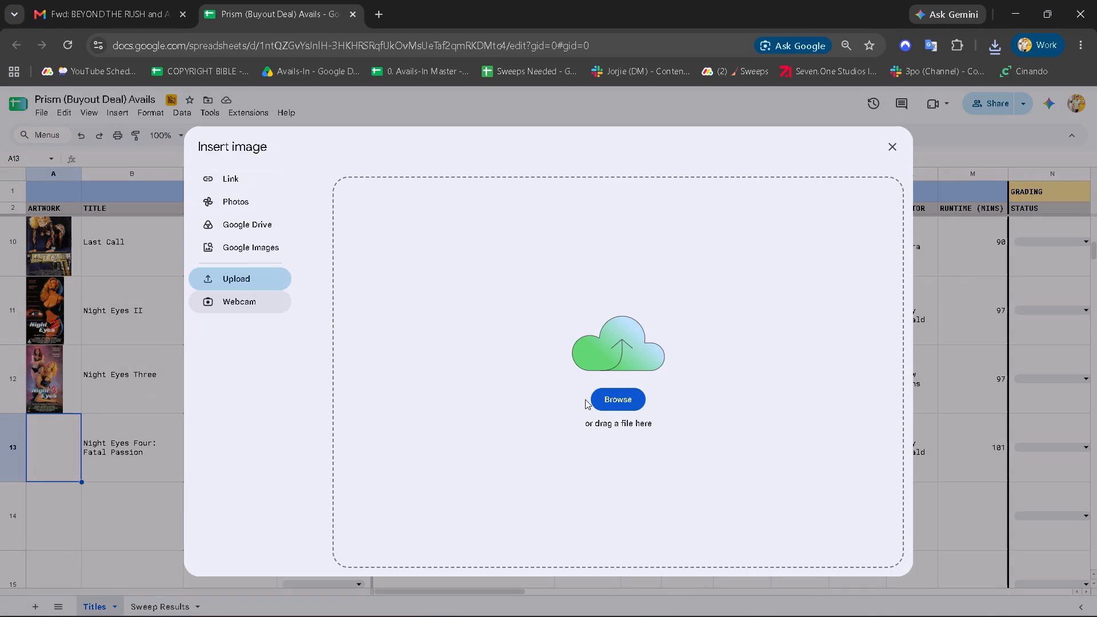
left_click(607, 399)
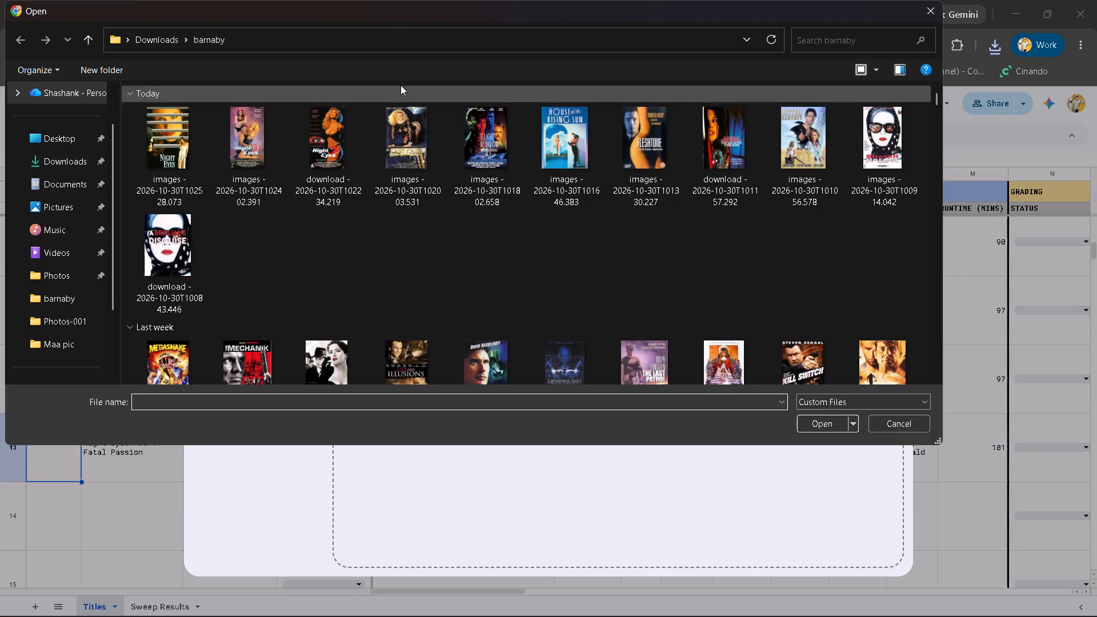
left_click(167, 129)
key("Return")
Copy Night Eyes Four's plot summary text from its IMDb Plot page, without the author credit, and close that page.
key("alt+Tab")
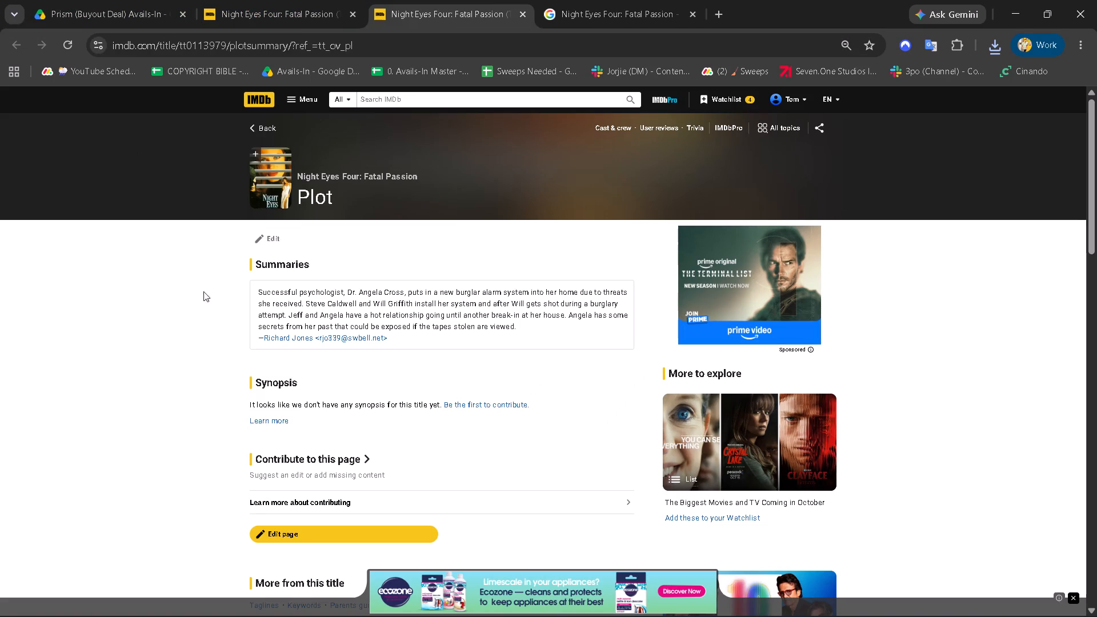
triple_click(346, 301)
key("ctrl+c")
key("ctrl+c")
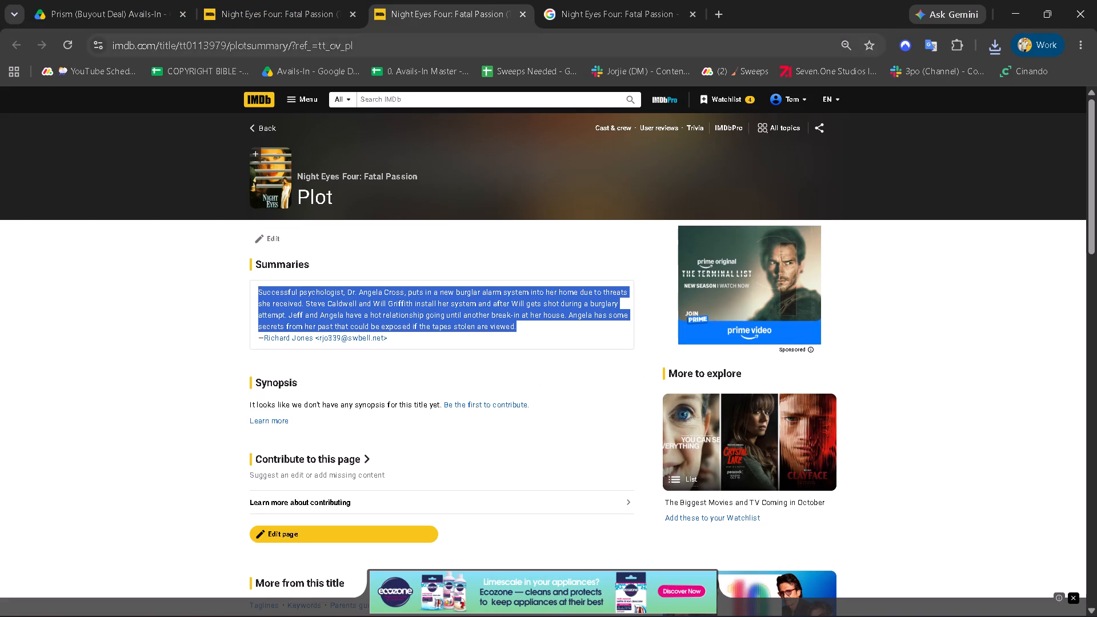
key("ctrl+w")
Open Scorned's IMDb page from its link in Prism.deck.pdf and close the Night Eyes Four IMDb page.
left_click(255, 0)
left_click(126, 0)
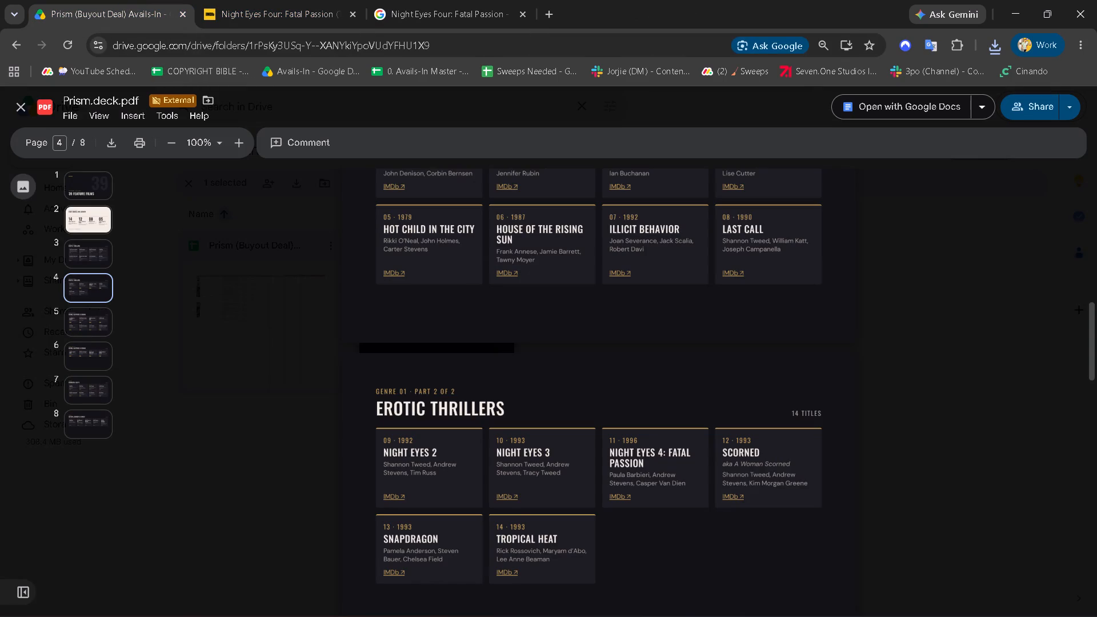
left_click(732, 495)
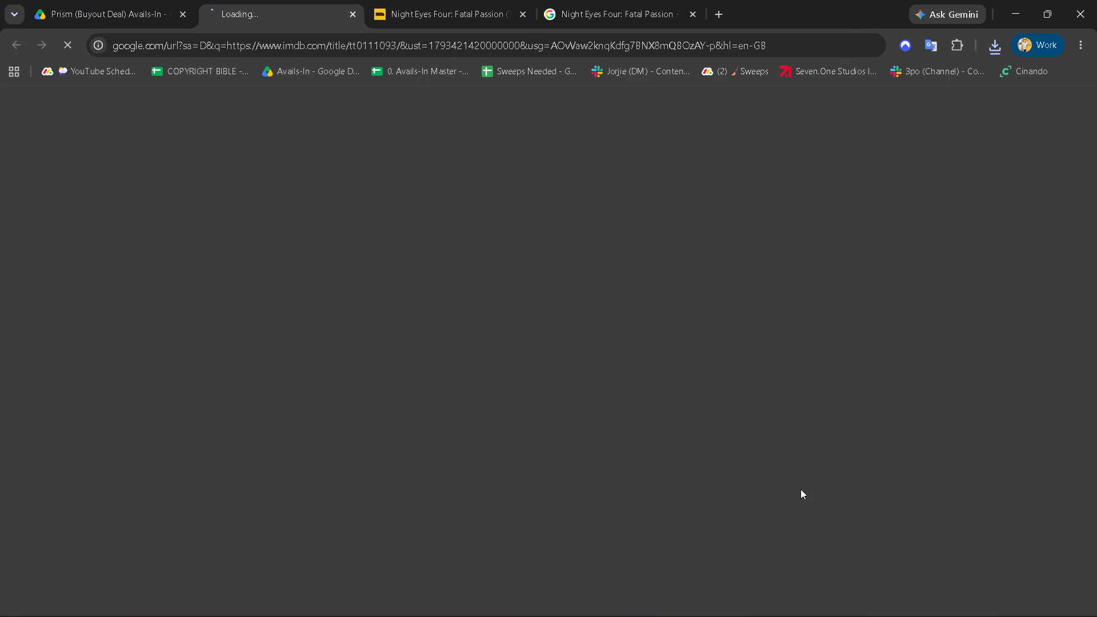
left_click(428, 0)
key("ctrl+w")
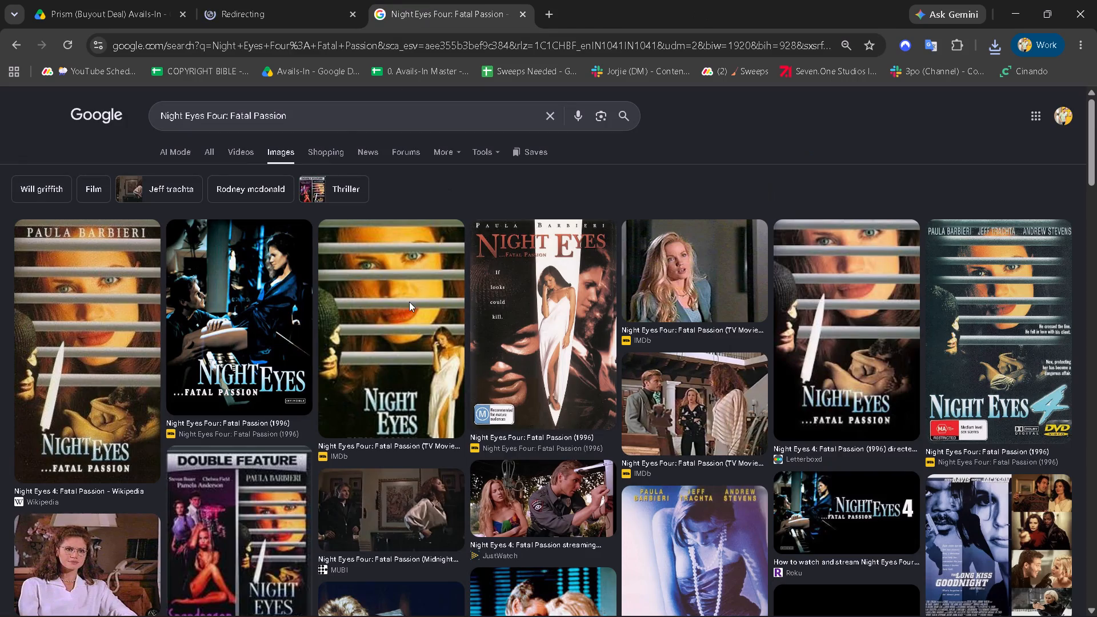
Paste the copied plot summary into the Synopsis cell of row 13 for Night Eyes Four.
key("alt+Tab")
double_click(422, 450)
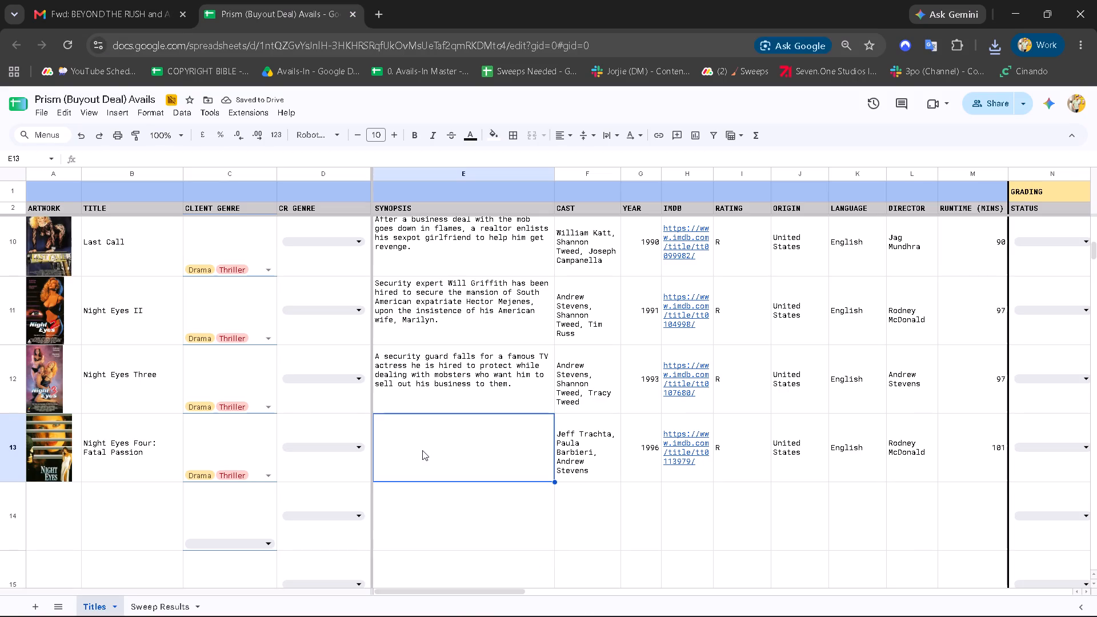
key("ctrl+v")
left_click(420, 511)
scroll(477, 388, "down", 2)
Copy the address of Scorned's IMDb page and search Google Images for it.
key("alt+Tab")
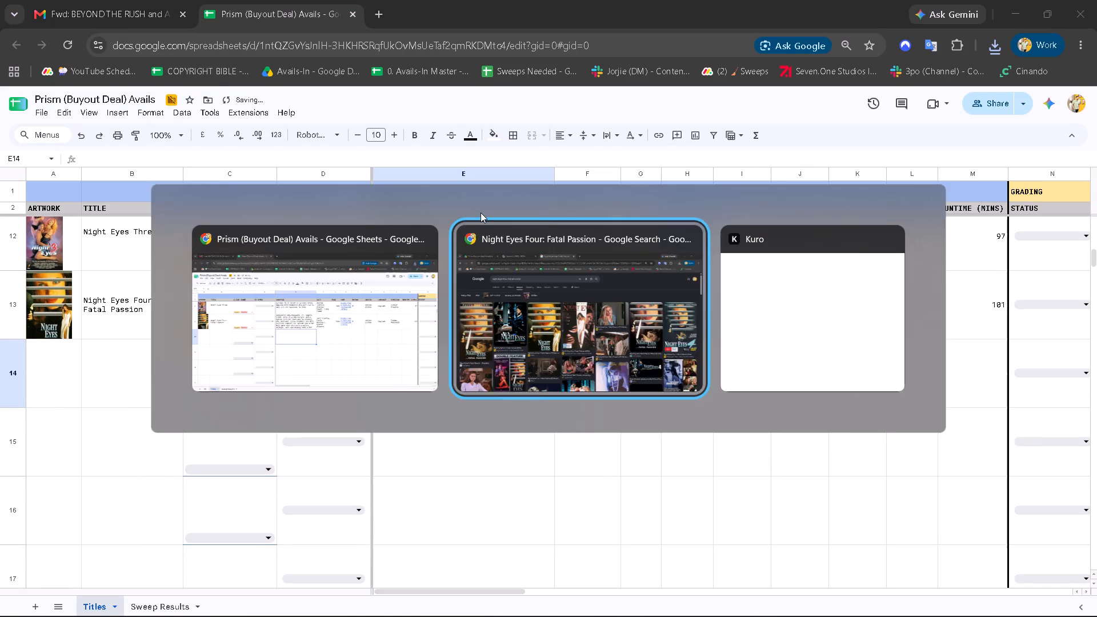
left_click(268, 0)
left_click(292, 38)
key("ctrl+c")
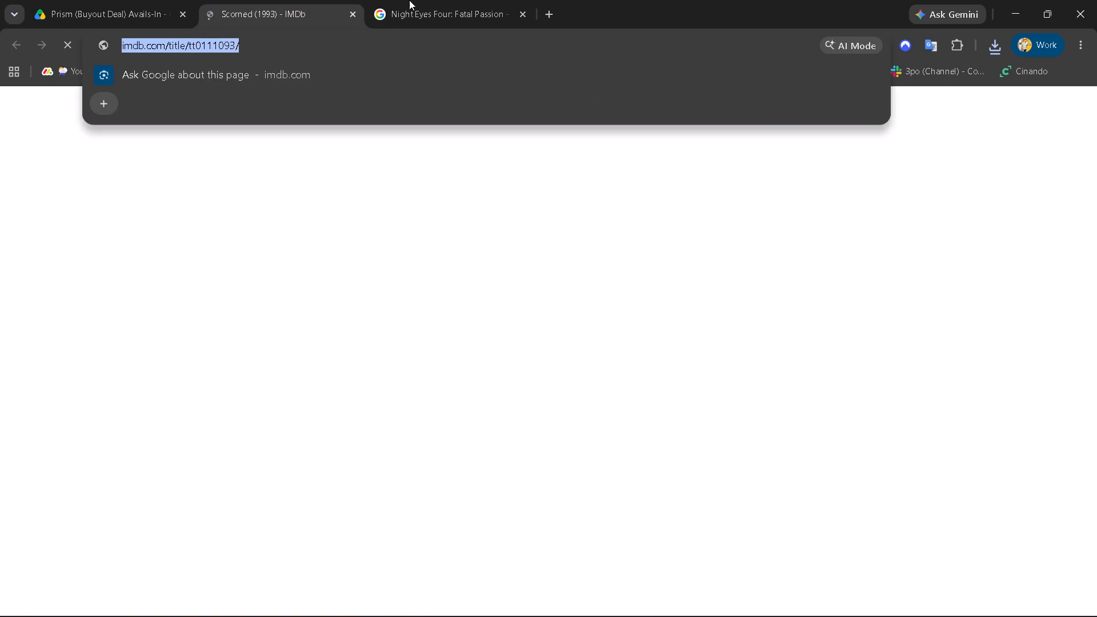
key("ctrl+c")
left_click(445, 0, "ctrl")
triple_click(357, 107)
key("ctrl+v")
key("ctrl+Return")
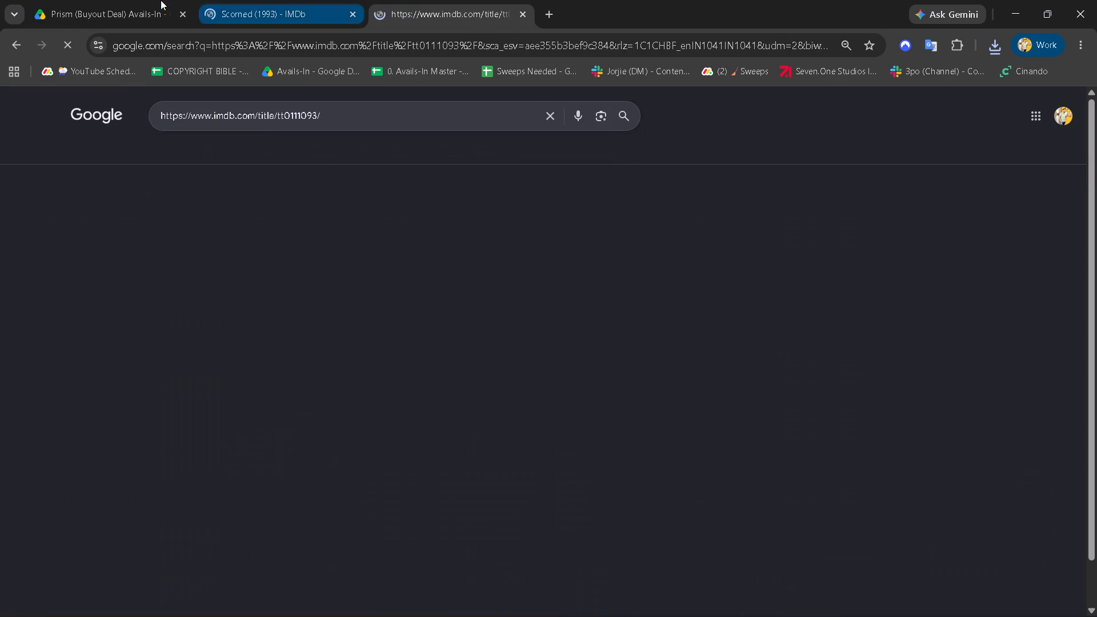
Paste Scorned's IMDb link into the IMDB cell of row 14 and enter 1993 as its year.
left_click(161, 0)
left_click(269, 0)
key("alt+Tab")
left_click(686, 370)
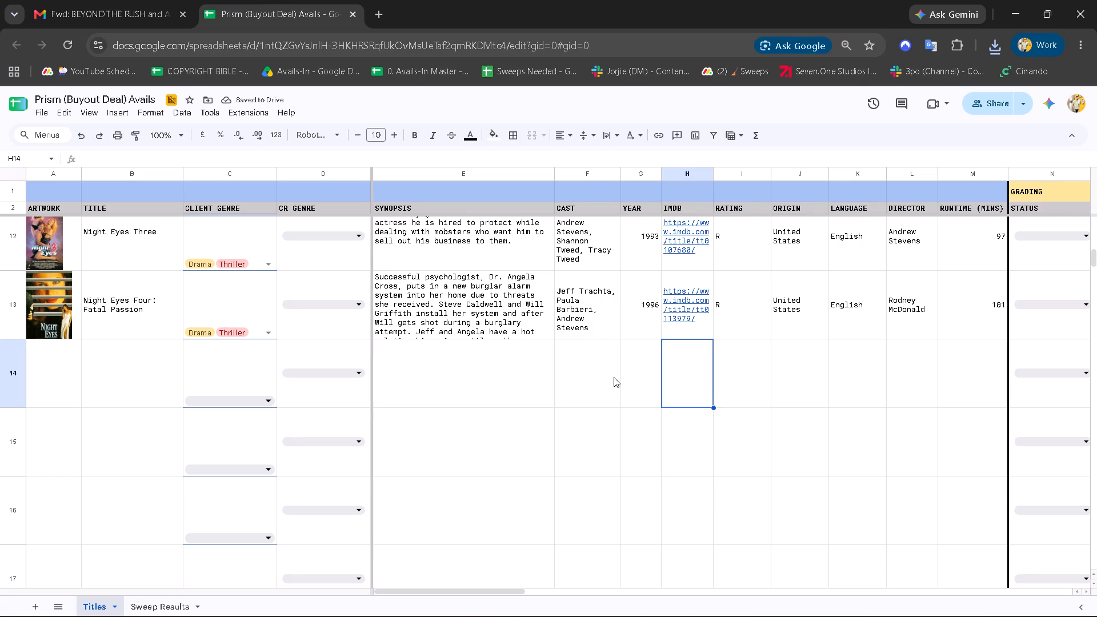
key("ctrl+v")
left_click(510, 358)
left_click(647, 383)
type("1993")
key("Return")
Copy Scorned's one-line plot description from IMDb into the Synopsis cell of row 14.
key("alt+Tab")
left_click(37, 506)
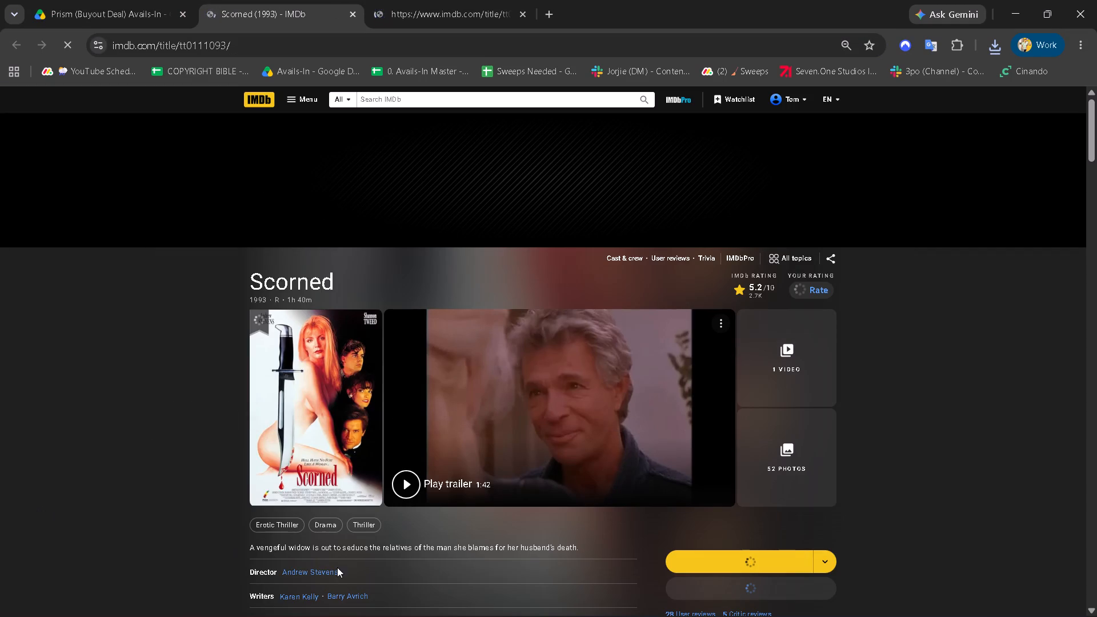
triple_click(344, 545)
key("ctrl+c")
key("ctrl+c")
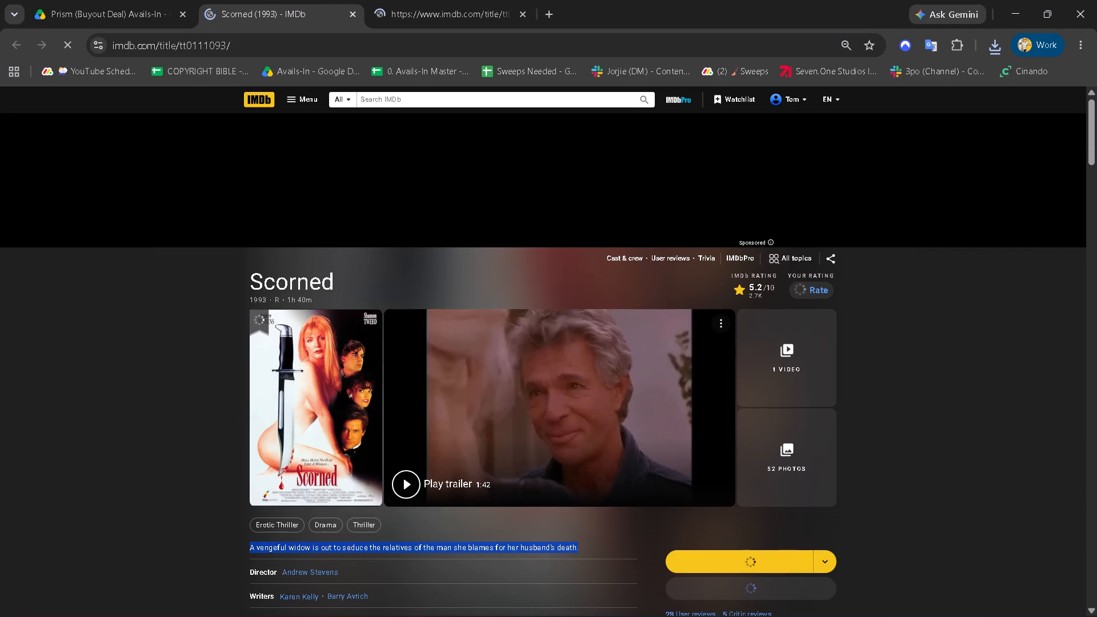
key("ctrl+c")
left_click(113, 542)
scroll(387, 331, "down", 2)
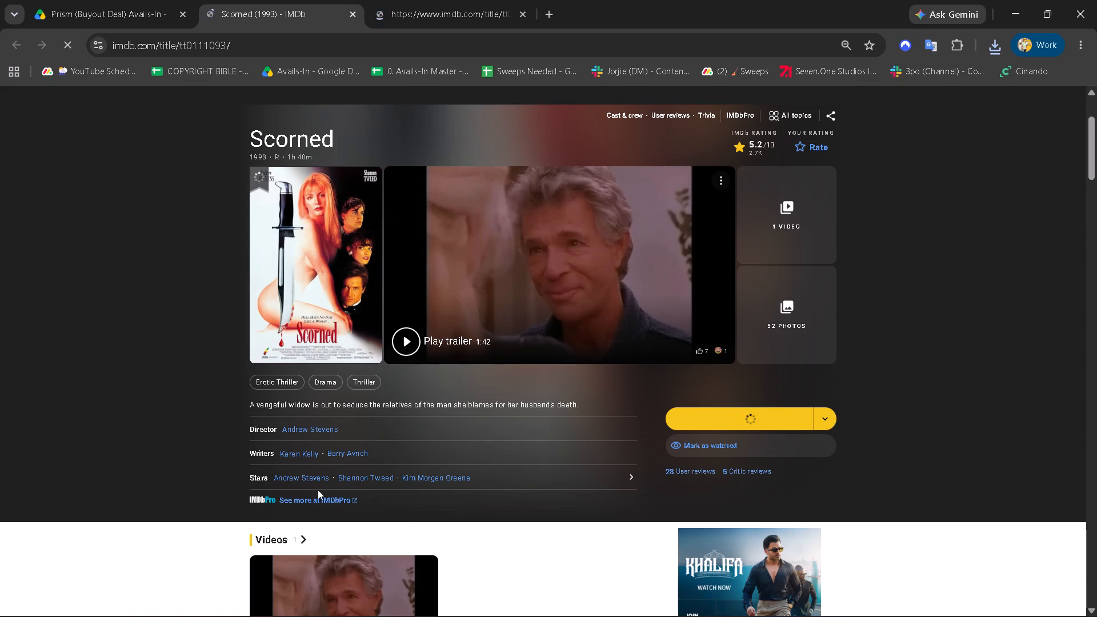
key("alt+Tab")
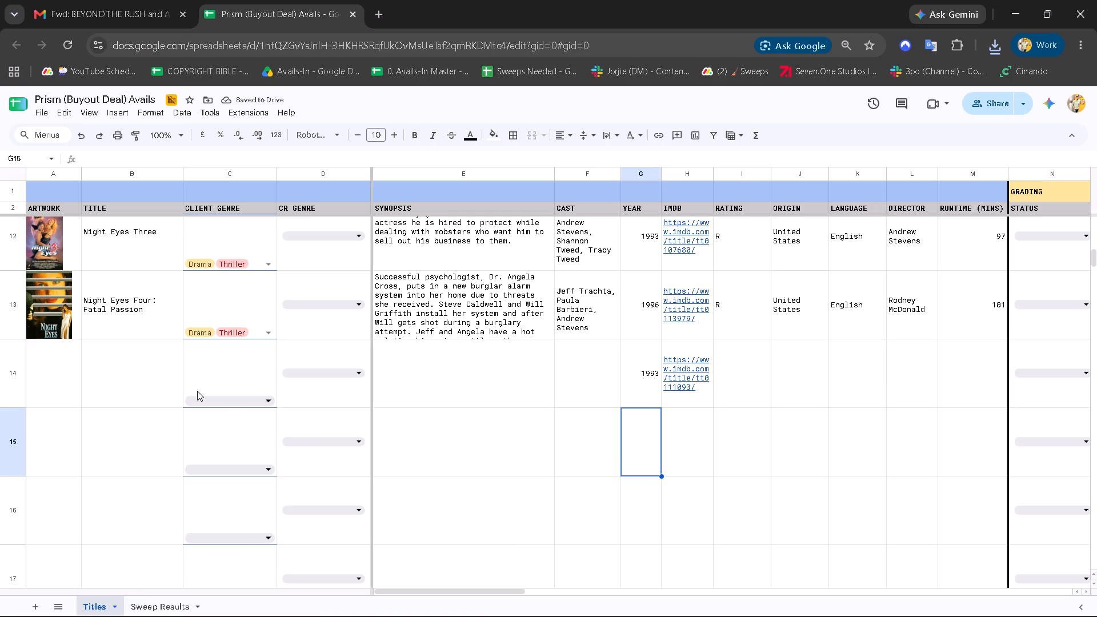
double_click(122, 375)
key("ctrl+v")
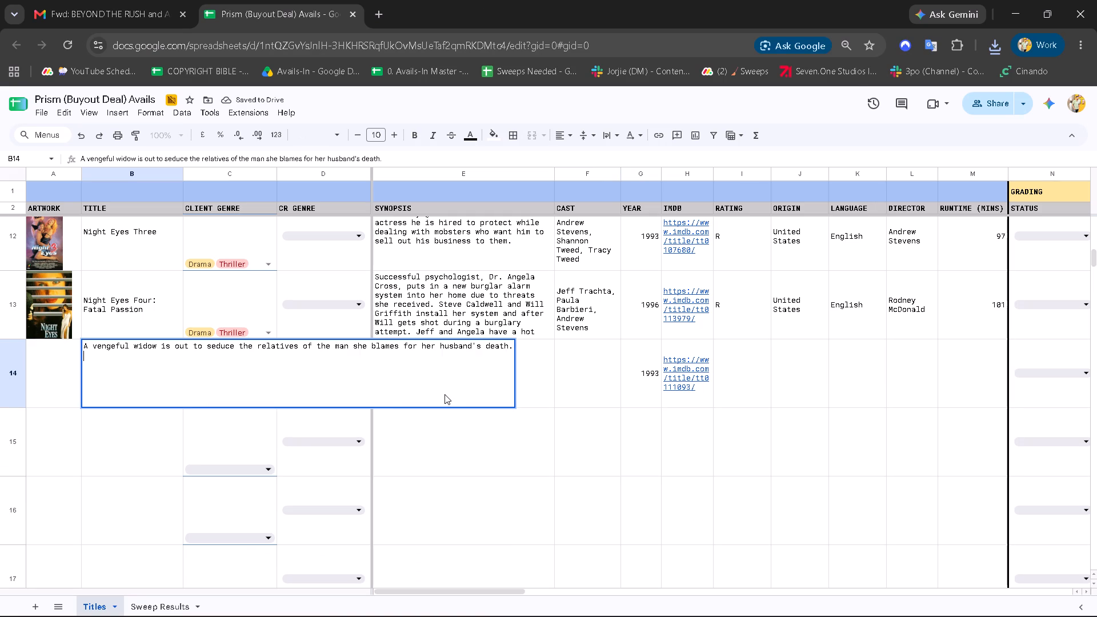
key("ctrl+z")
double_click(479, 379)
key("ctrl+v")
left_click(656, 328)
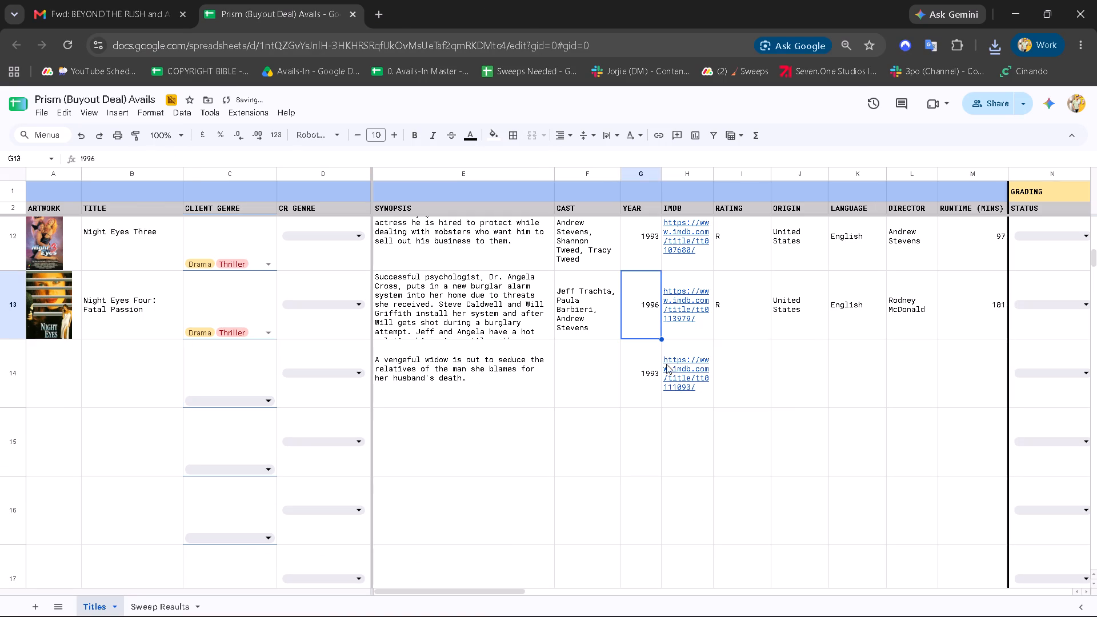
Enter the rating R and the runtime 100 minutes in row 14.
left_click(736, 378)
key("shift+r")
key("Tab")
key("Tab")
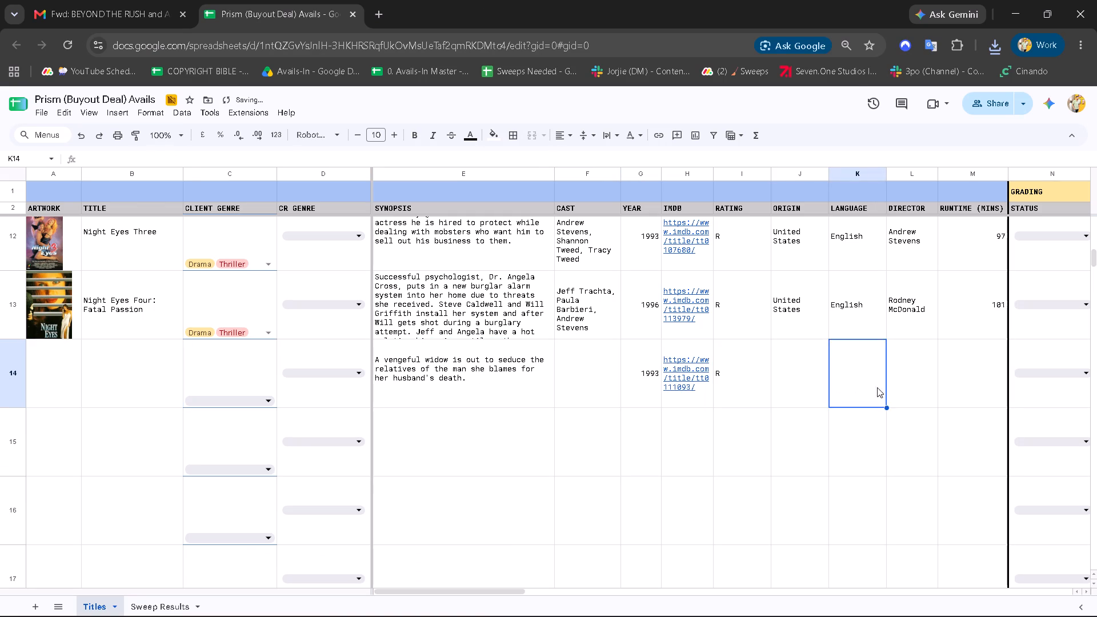
key("Tab")
key("Tab")
type("100")
key("Return")
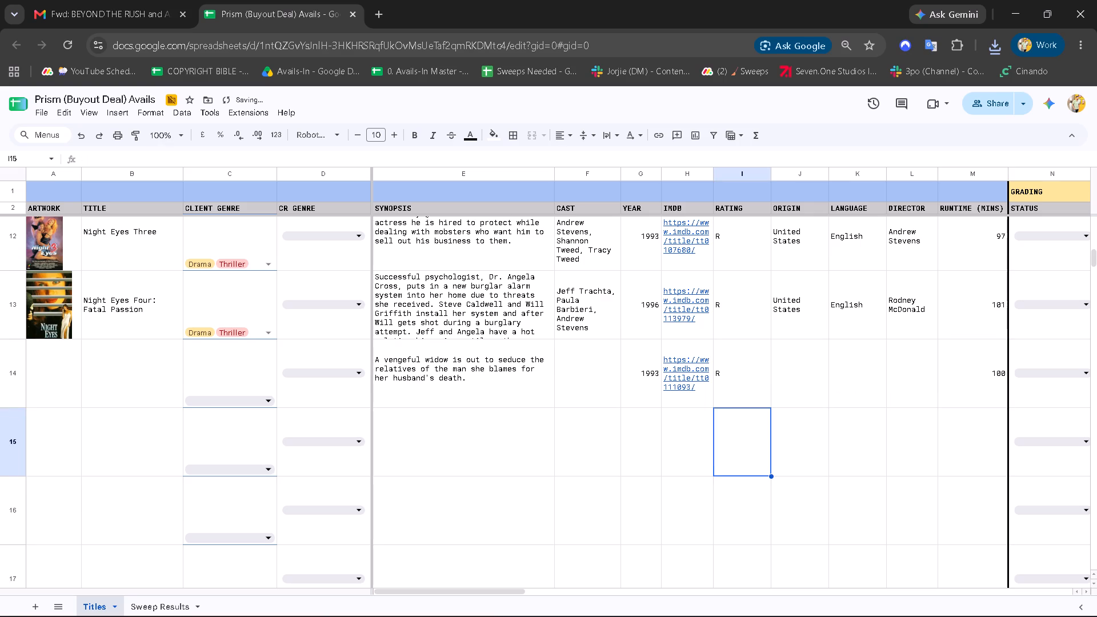
Copy the Drama and Thriller client genres from row 13 into the Client Genre cell of row 14.
scroll(1004, 282, "up", 2)
left_click(210, 459)
key("ctrl+c")
key("ctrl+c")
left_click(213, 509)
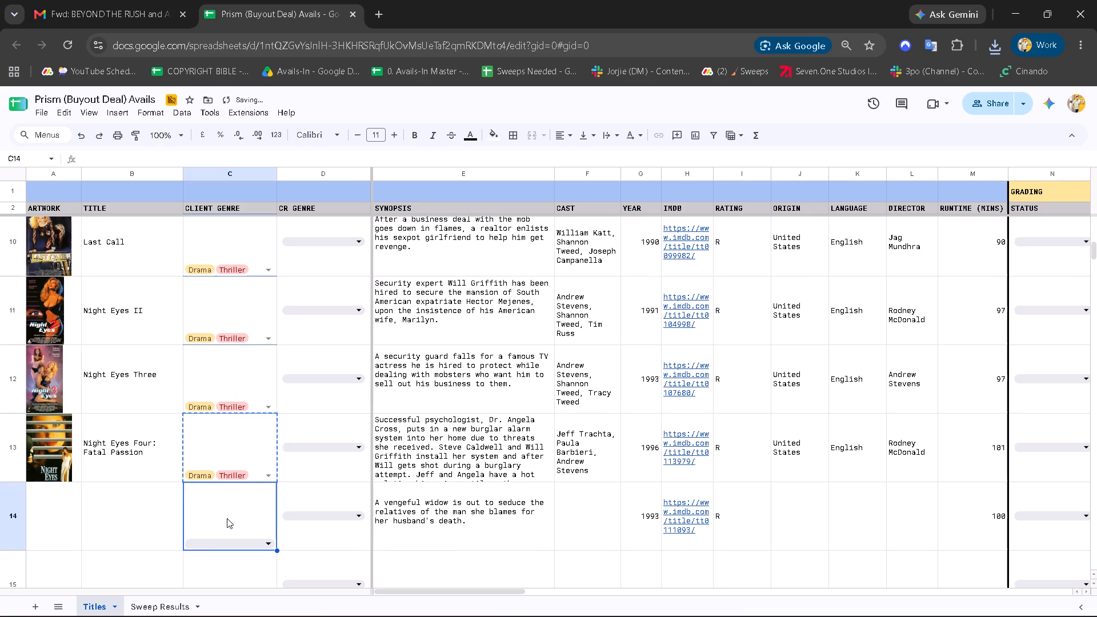
key("ctrl+v")
left_click(890, 391)
key("ctrl+c")
key("ctrl+c")
left_click(907, 516)
key("ctrl+v")
Copy the origin United States and language English from row 13 into the Origin and Language cells of row 14.
left_click(839, 519)
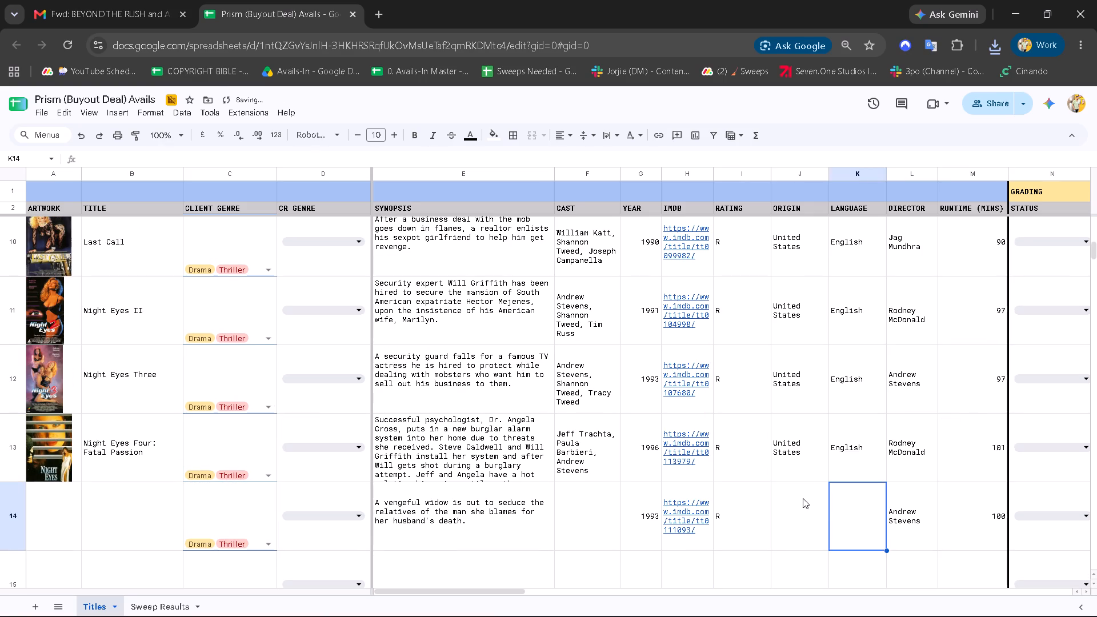
left_click_drag(801, 471, 842, 471)
key("ctrl+c")
key("ctrl+c")
left_click_drag(803, 510, 803, 515)
key("ctrl+v")
Copy "Andrew Stevens, Shannon Tweed" from row 12's Cast cell into row 14's Cast cell and add a comma for another name.
left_click(628, 527)
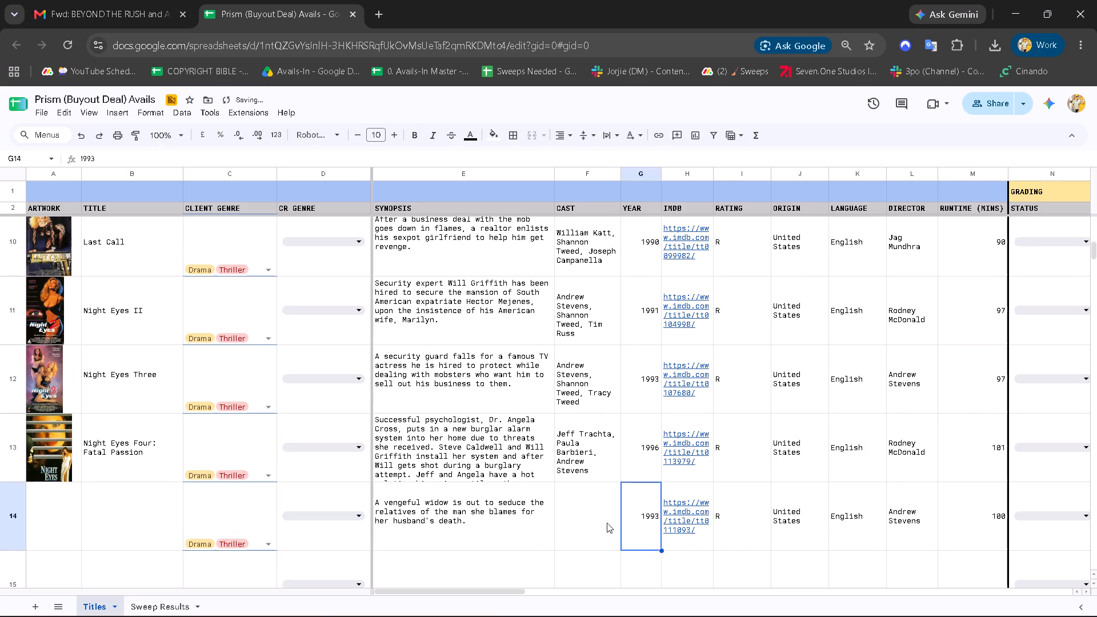
left_click(598, 520)
double_click(597, 374)
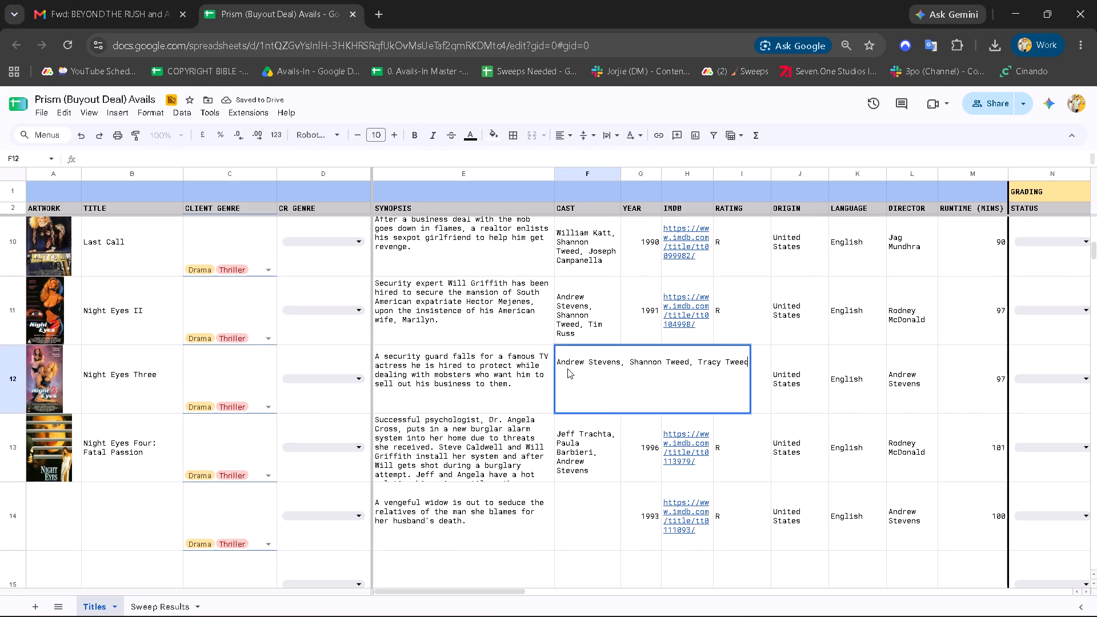
left_click(567, 364)
left_click_drag(567, 364, 668, 367)
key("ctrl+c")
key("ctrl+c")
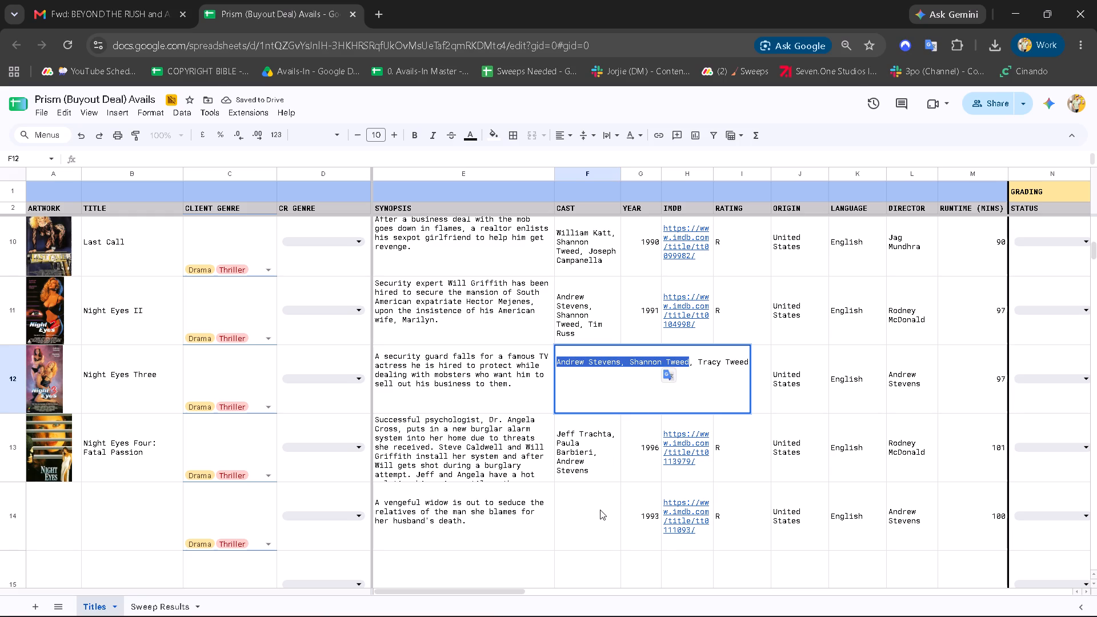
double_click(600, 510)
key("ctrl+v")
double_click(588, 528)
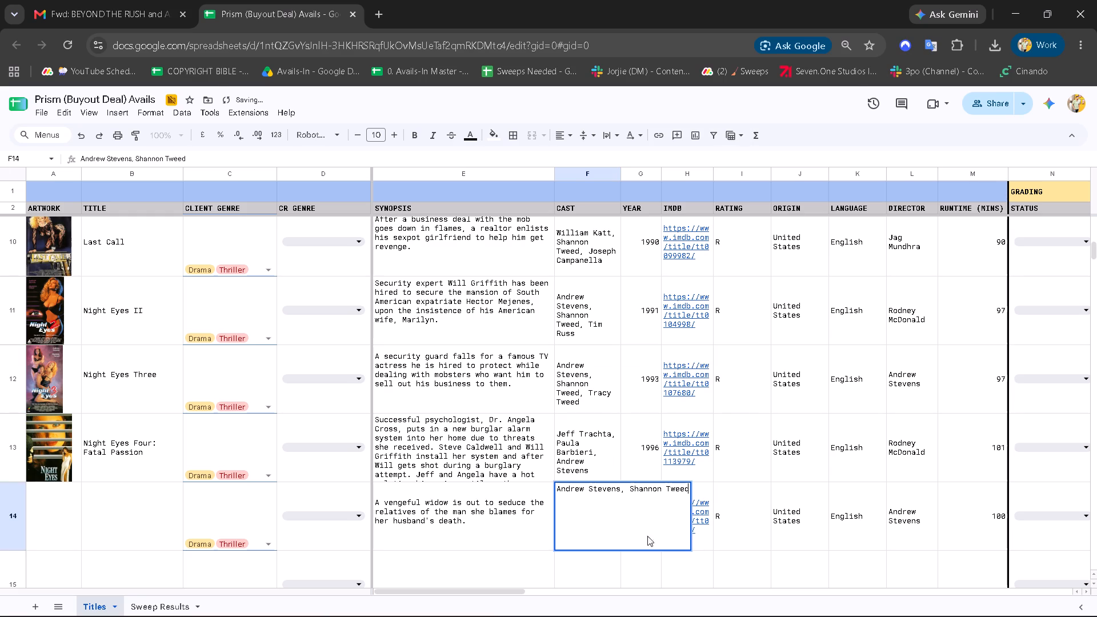
key("comma")
key("space")
Copy the third star's name, Kim Morgan Greene, from Scorned's IMDb page and check the film's countries of origin.
key("alt+Tab")
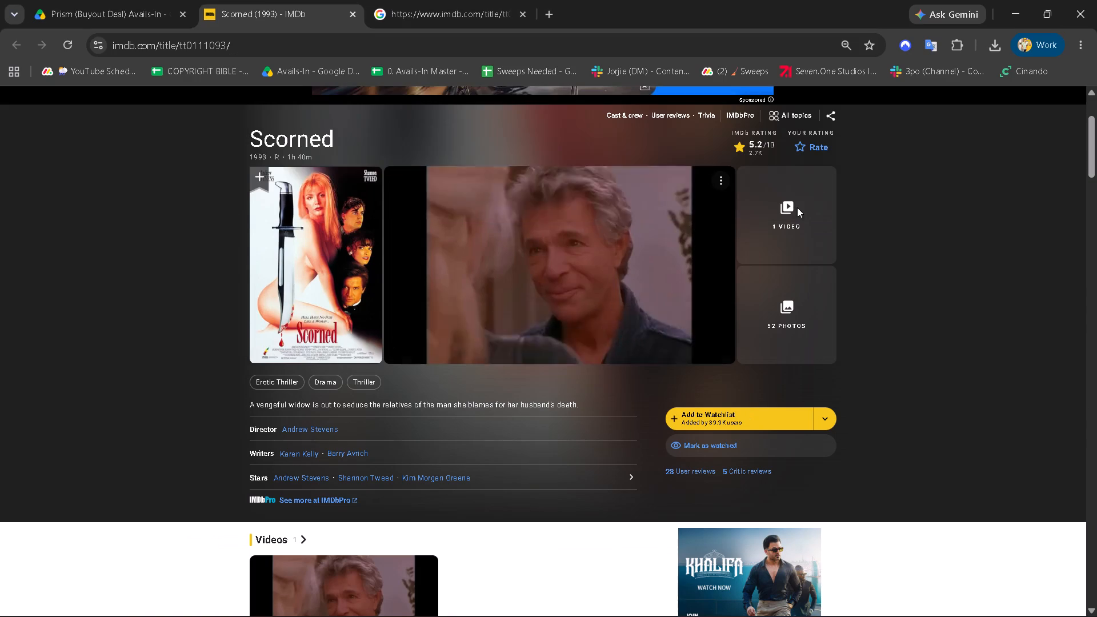
left_click(9, 380)
left_click_drag(641, 473, 405, 472)
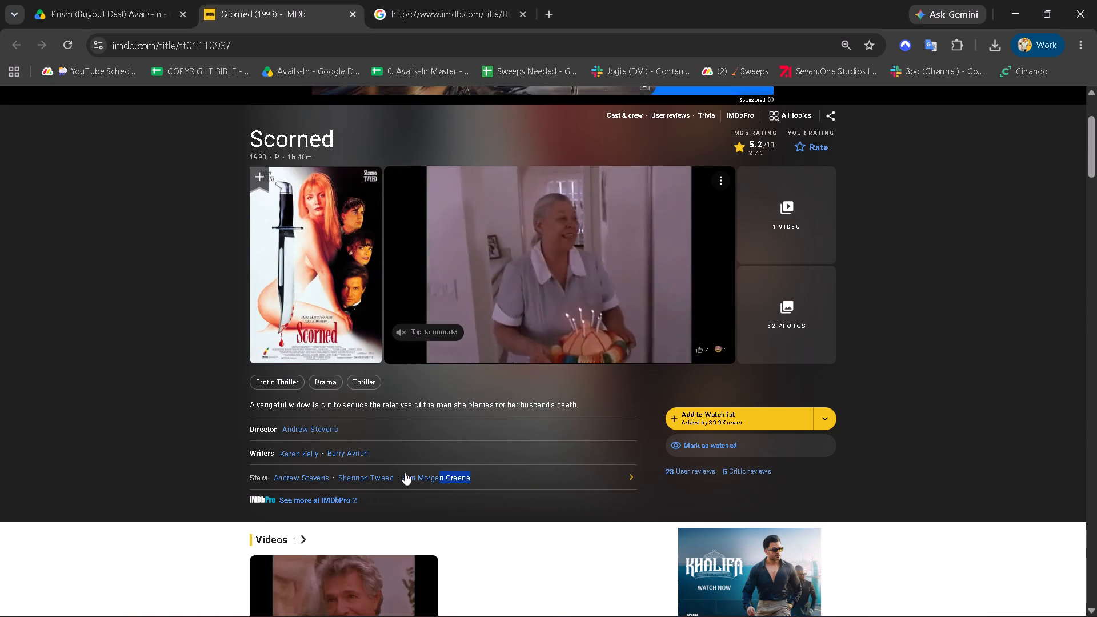
left_click_drag(405, 472, 400, 479)
key("ctrl+c")
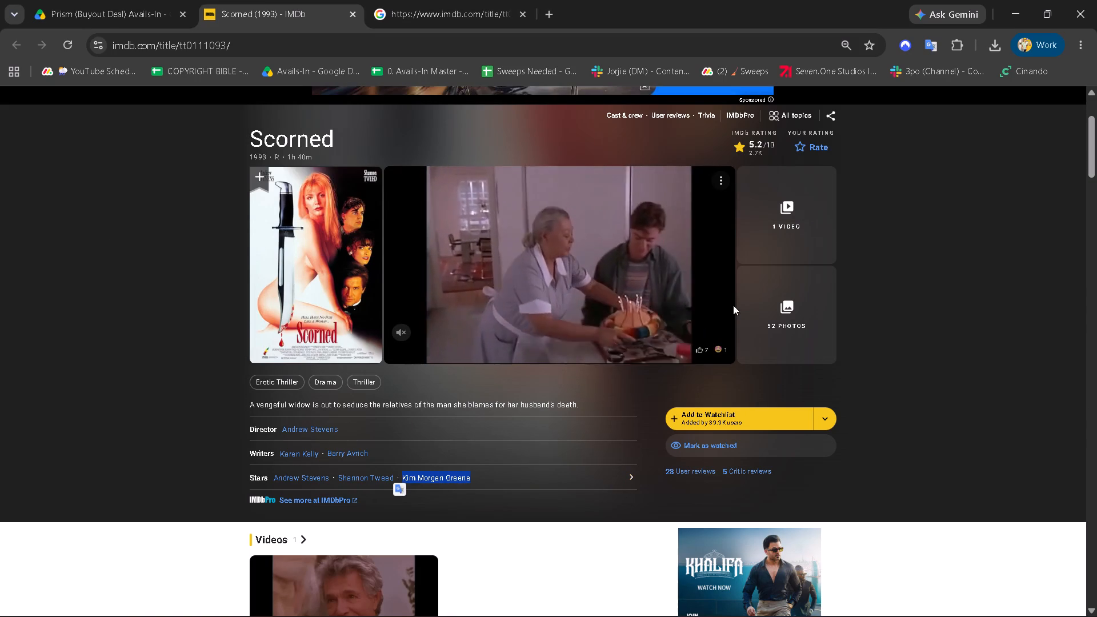
key("ctrl+c")
key("ctrl+c")
left_click_drag(1096, 145, 1091, 483)
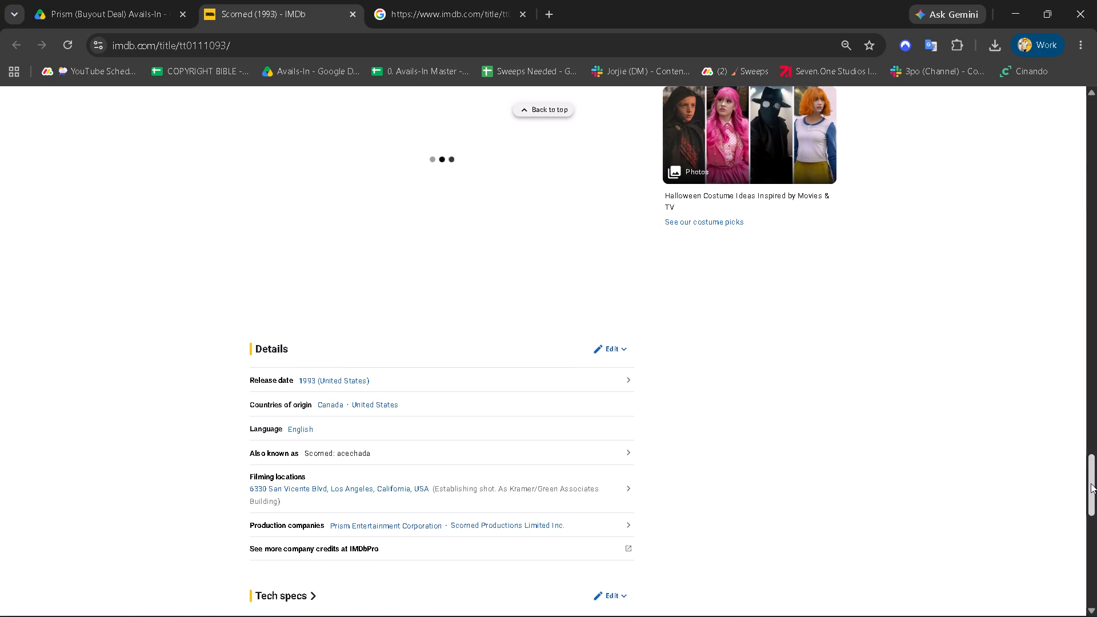
left_click_drag(1091, 483, 1096, 0)
Save the IMDb-sourced Scorned poster from the Google Images results as a JPEG.
key("ctrl+Tab")
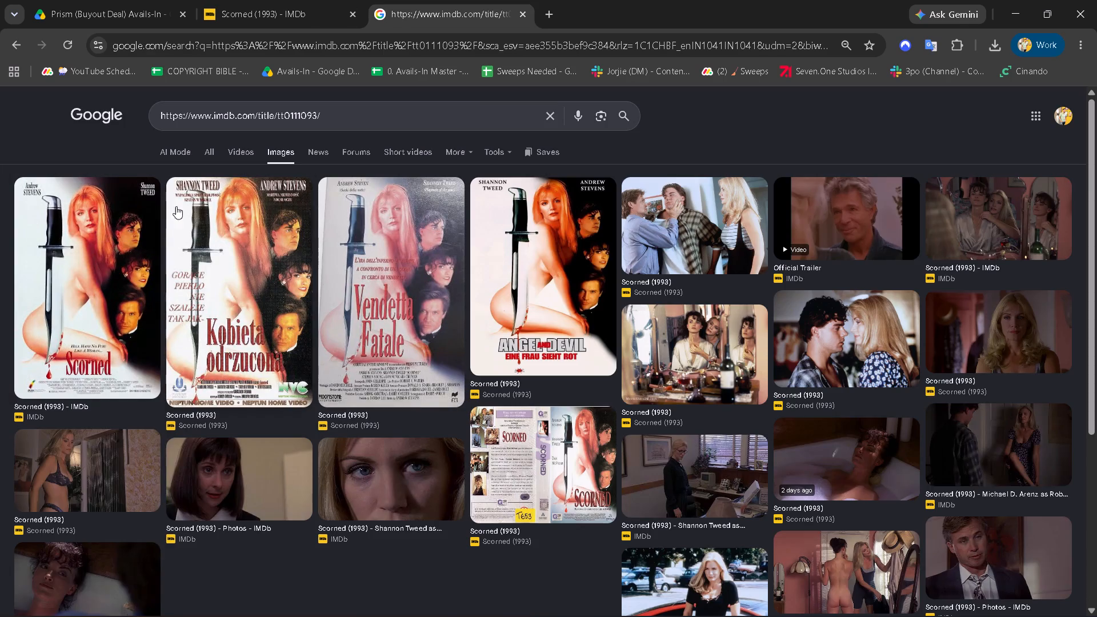
right_click(56, 263)
left_click(116, 478)
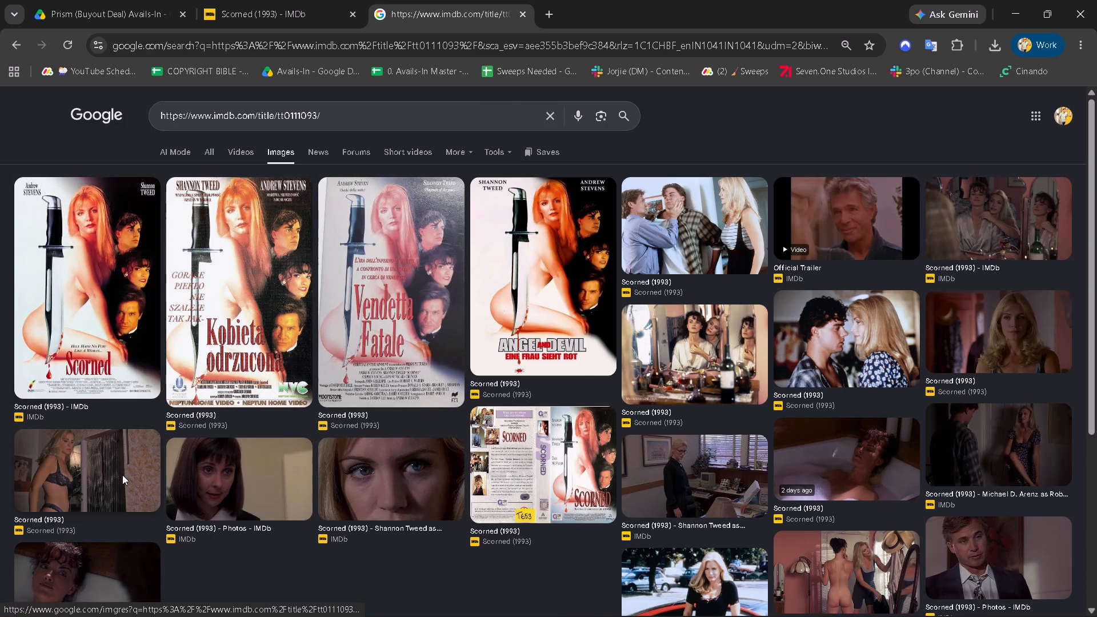
key("Return")
Paste Kim Morgan Greene as the third name in the Cast cell of row 14.
key("alt+Tab")
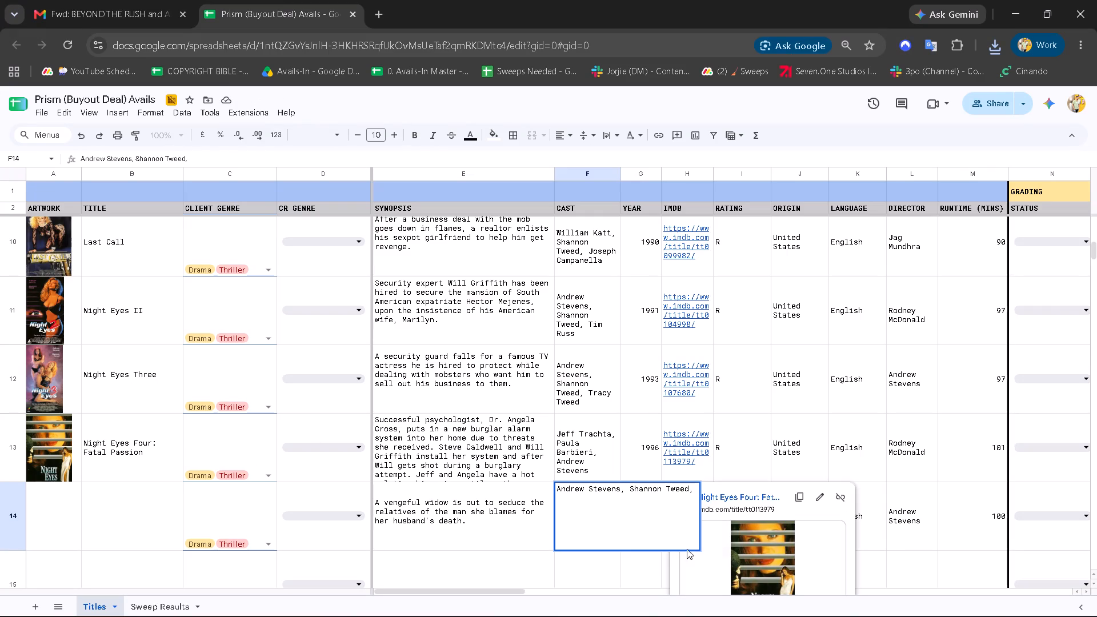
key("ctrl+v")
left_click(468, 514)
Add Canada after United States in the Origin cell of row 14.
double_click(787, 521)
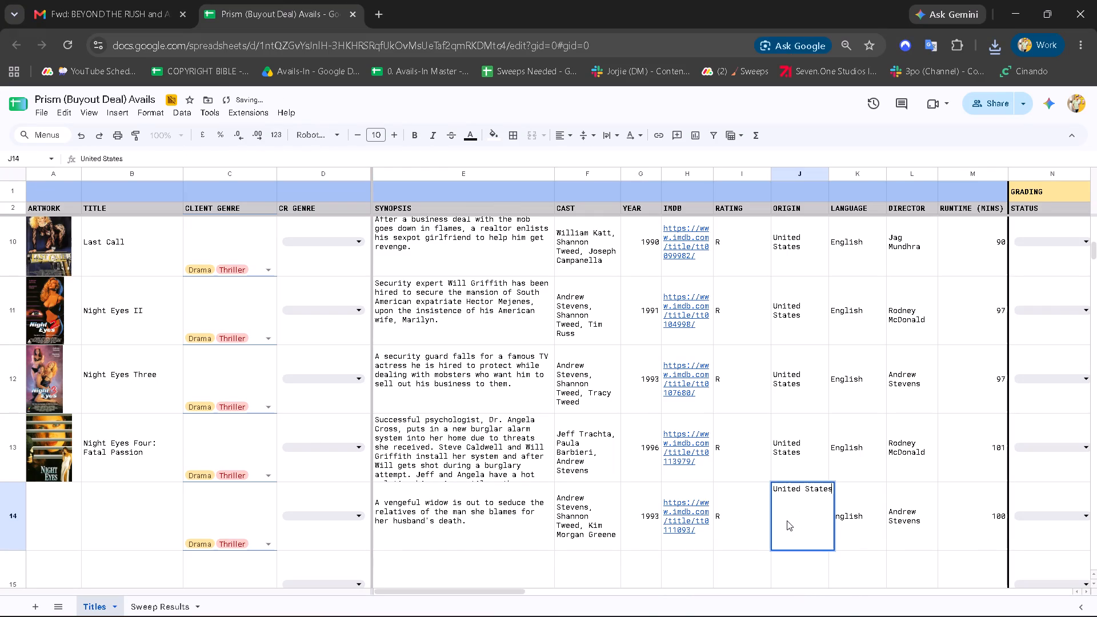
type(", Canada")
key("Return")
Copy the film title Scorned from its IMDb page into the Title cell of row 14.
scroll(785, 515, "down", 1)
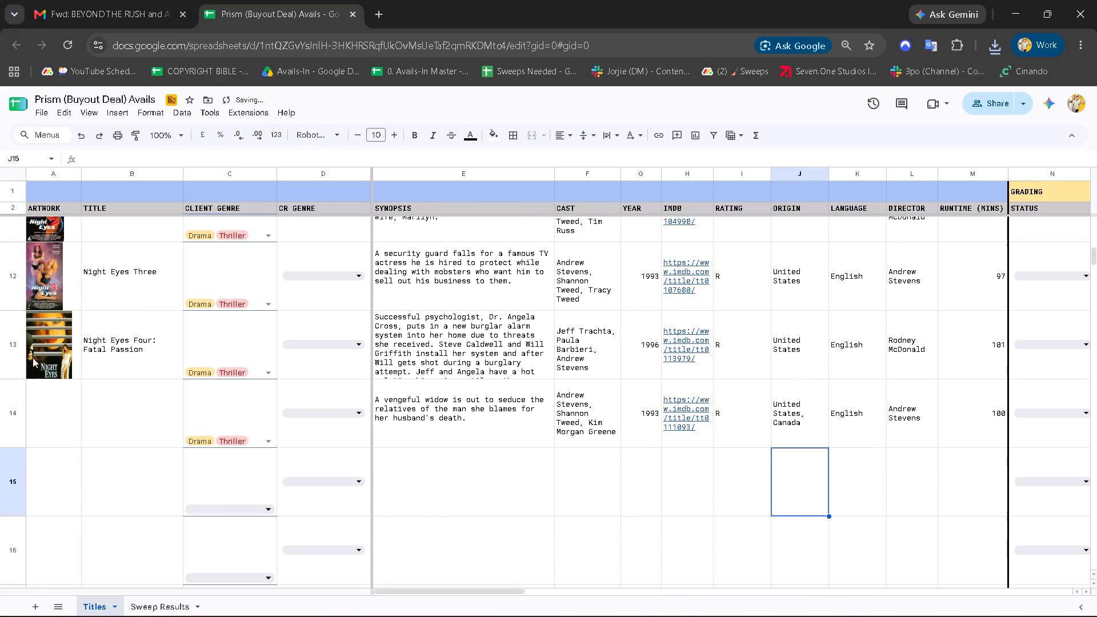
scroll(139, 438, "down", 1)
left_click(112, 351)
key("alt+Tab")
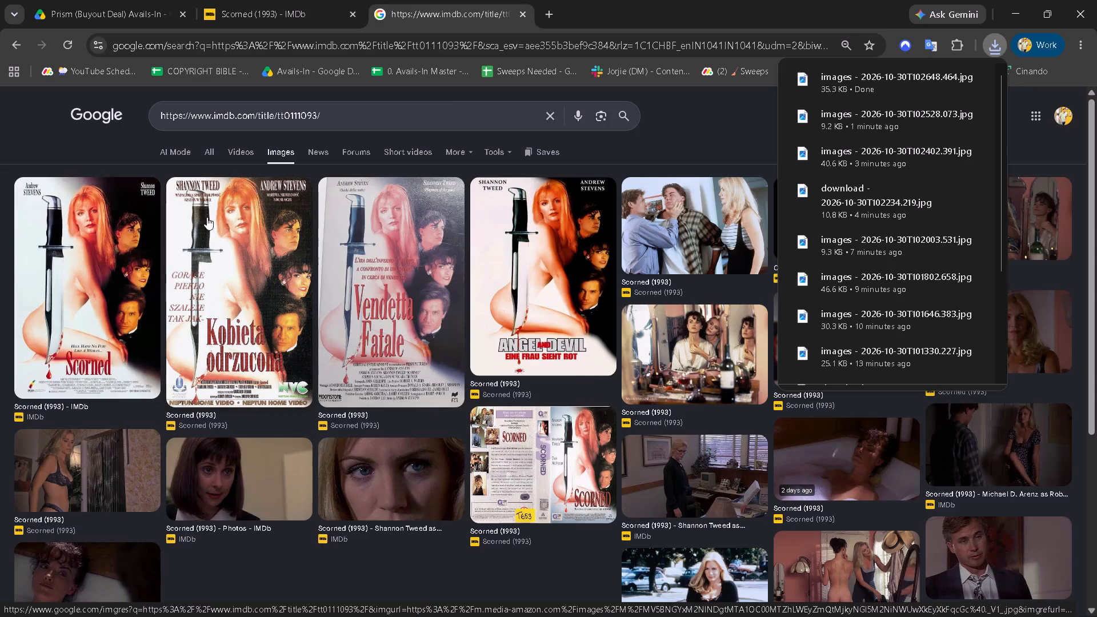
left_click(230, 0)
left_click(278, 281)
left_click_drag(278, 281, 261, 281)
key("ctrl+c")
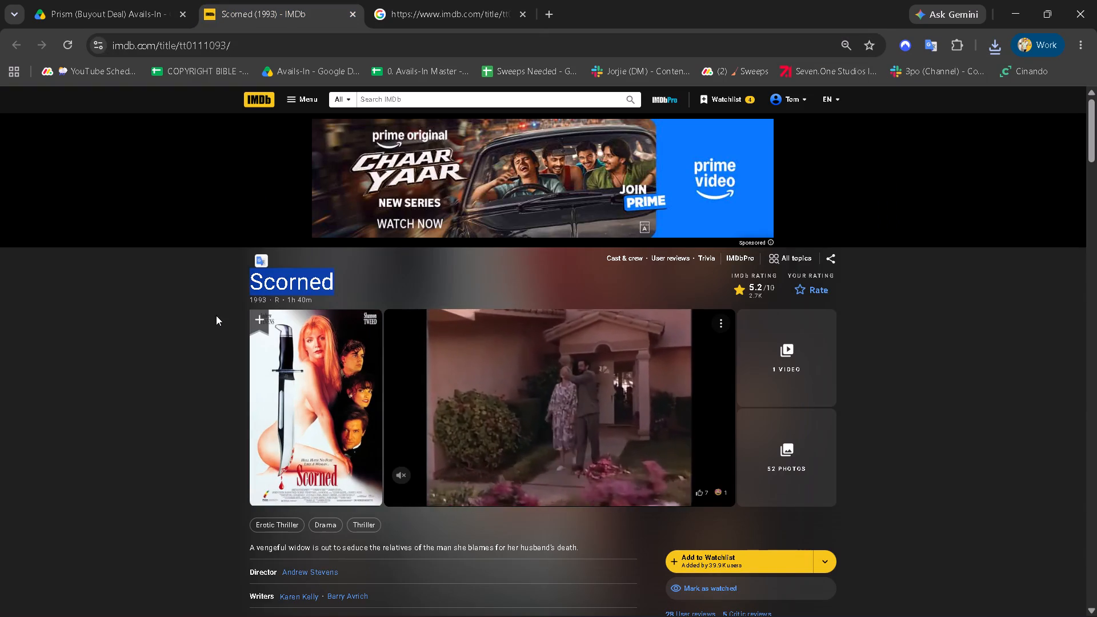
key("ctrl+c")
key("alt+Tab")
double_click(109, 345)
key("ctrl+v")
Upload the saved Scorned poster as an in-cell image for the Artwork cell of row 14.
left_click(56, 356)
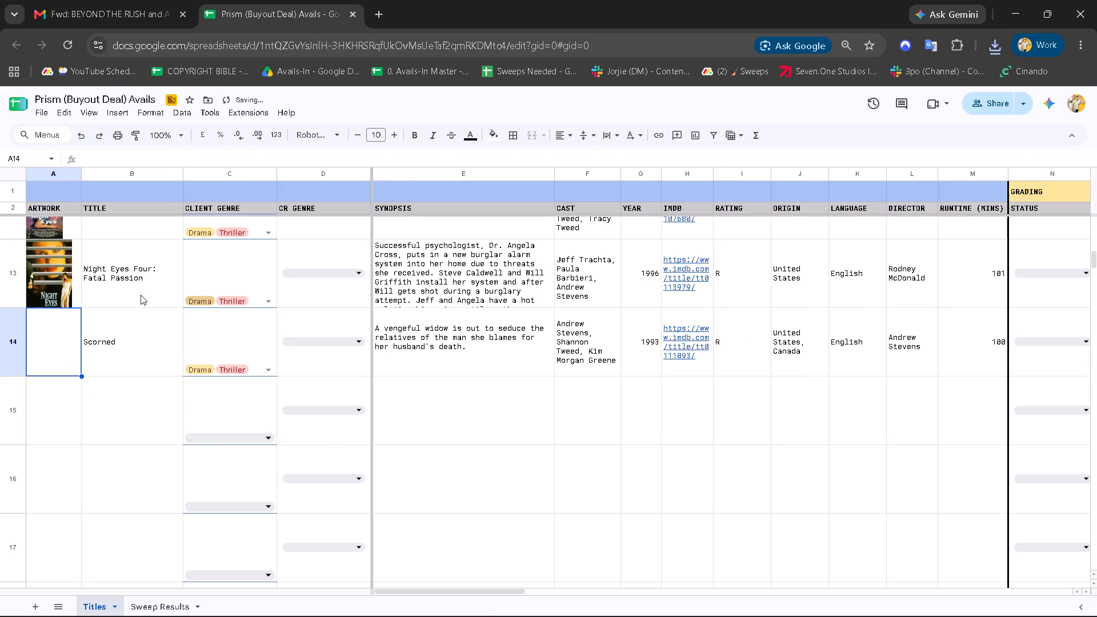
left_click(114, 117)
left_click(131, 295)
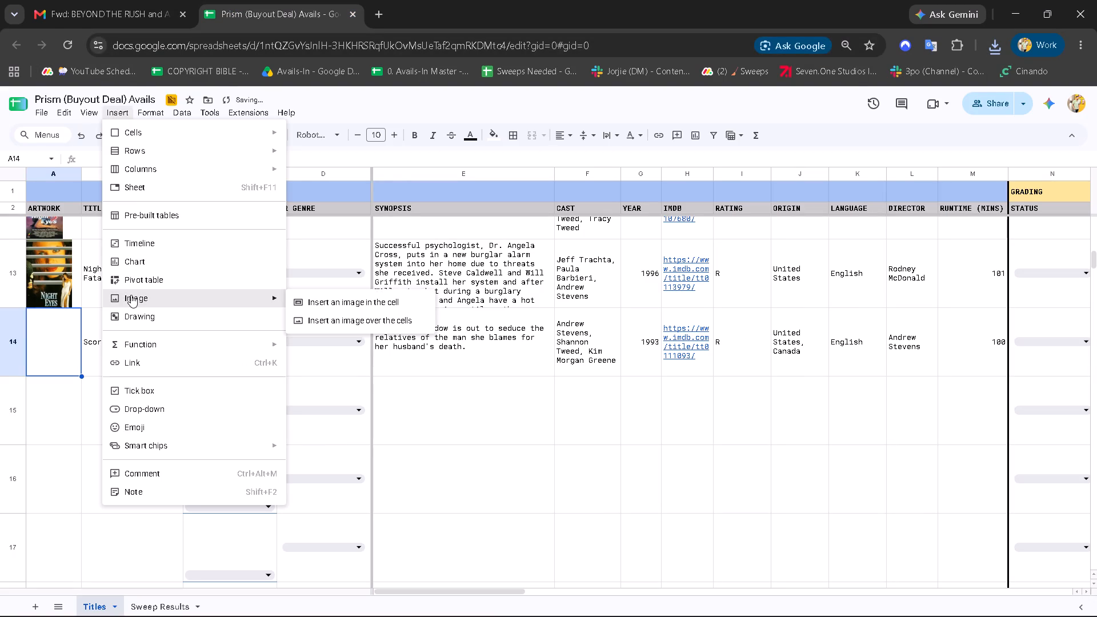
left_click(419, 302)
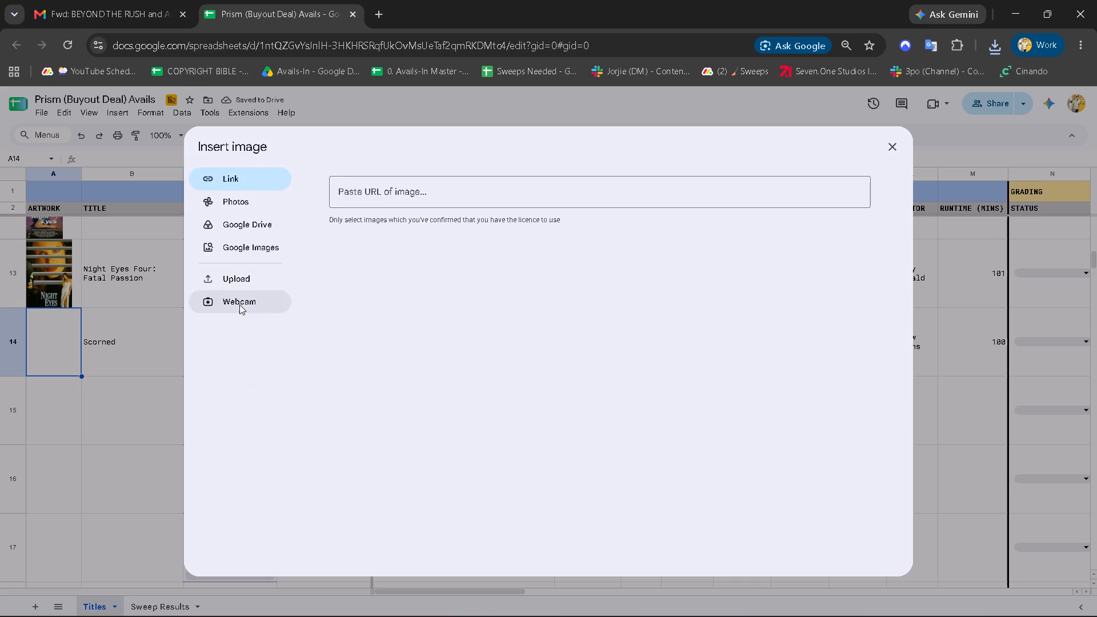
left_click(231, 278)
left_click(612, 394)
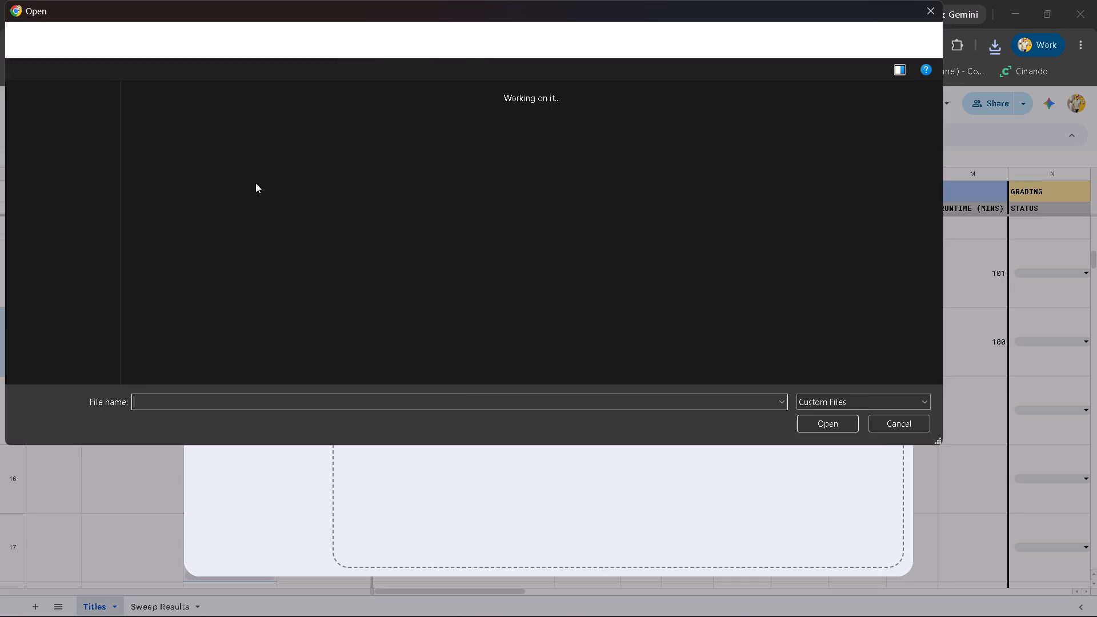
left_click(154, 161)
key("Return")
Return to the film title list in Prism.deck.pdf.
key("alt+Tab")
left_click(119, 0)
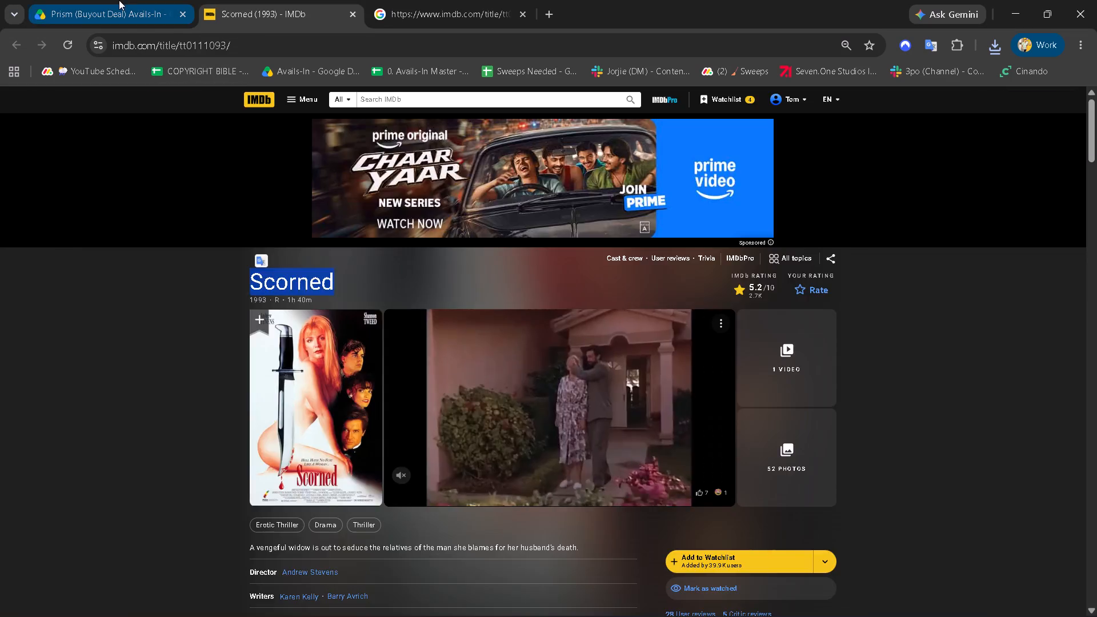